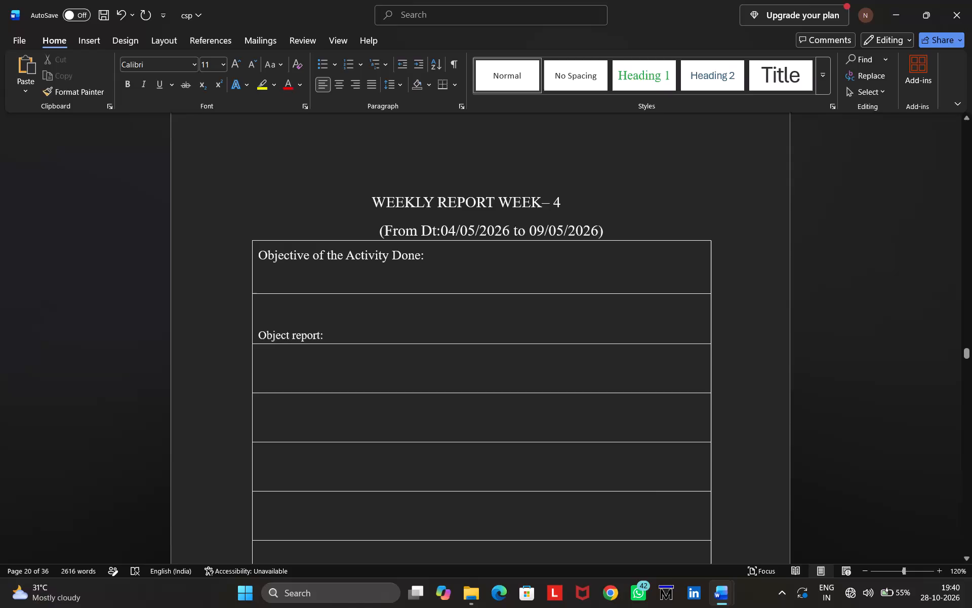
Remove the blank lines and leading indentation above and before the WEEKLY REPORT WEEK– 4 heading so it starts its page.
click(338, 198)
key(BackSpace)
key(BackSpace)
key(BackSpace)
key(BackSpace)
key(BackSpace)
key(BackSpace)
key(BackSpace)
key(BackSpace)
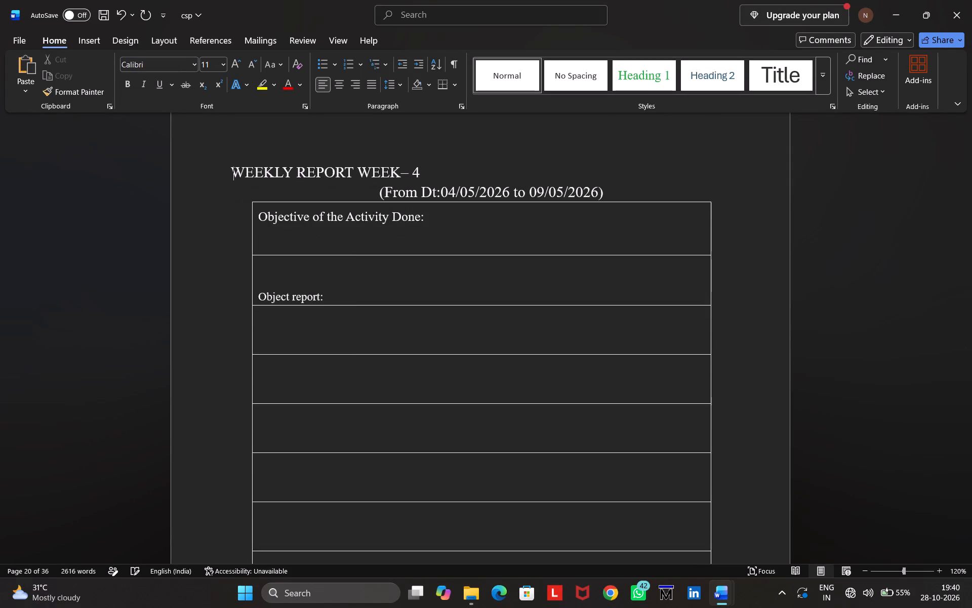
key(BackSpace)
key(BackSpace)
key(BackSpace)
key(BackSpace)
key(BackSpace)
key(BackSpace)
key(BackSpace)
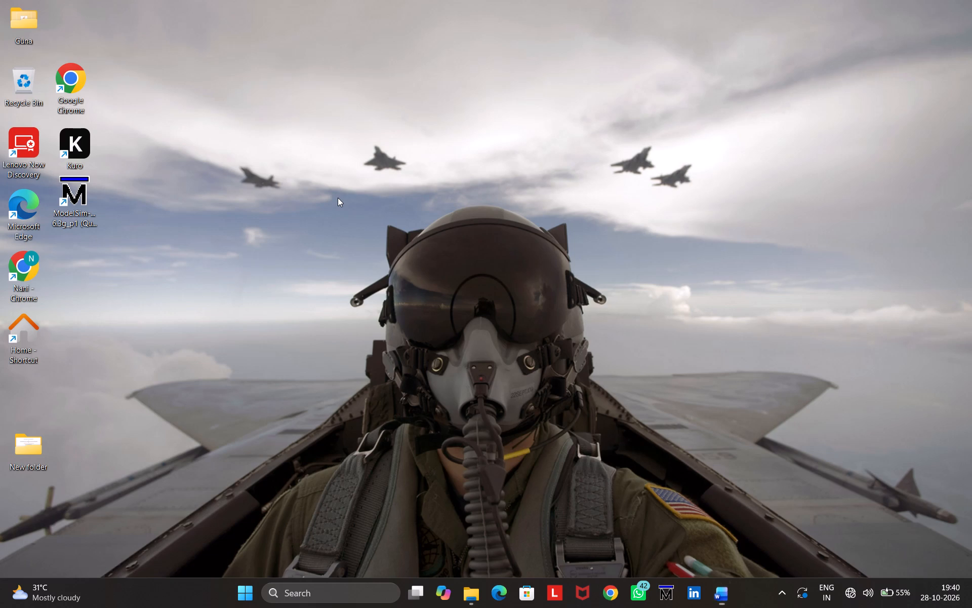
Indent the WEEKLY REPORT WEEK– 4 heading with leading spaces until it is roughly centred above its date range.
scroll(338, 198, up, 1)
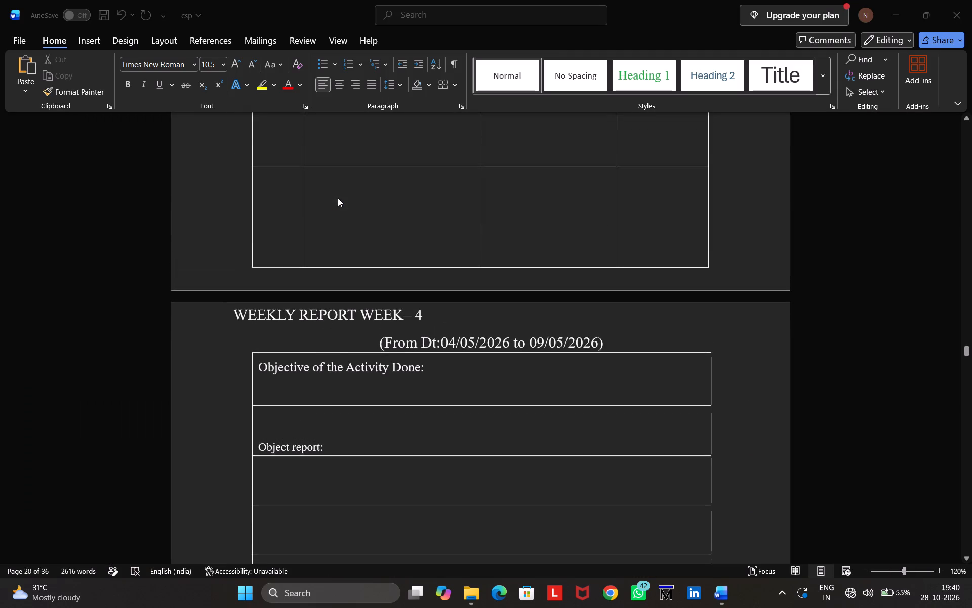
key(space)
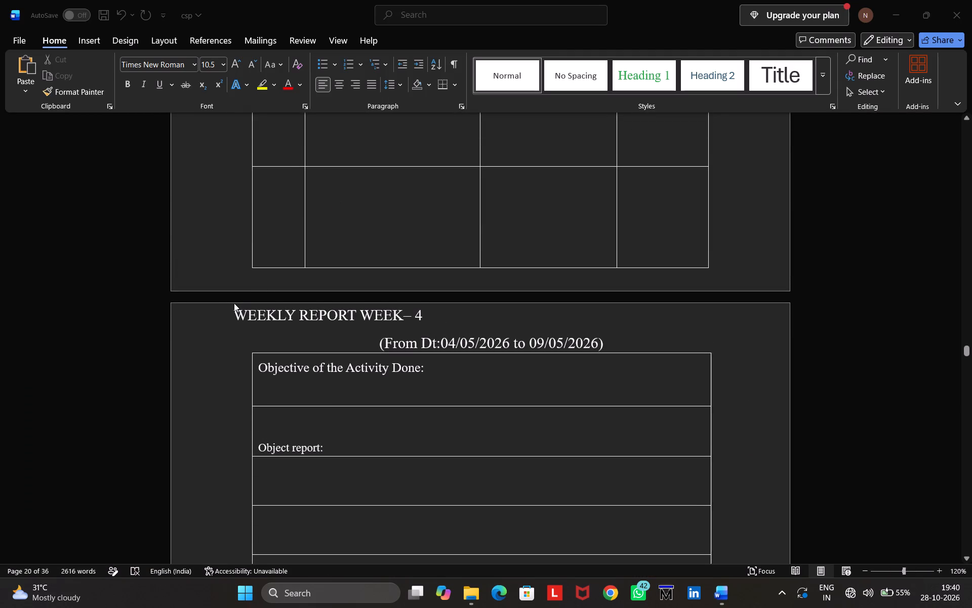
click(224, 306)
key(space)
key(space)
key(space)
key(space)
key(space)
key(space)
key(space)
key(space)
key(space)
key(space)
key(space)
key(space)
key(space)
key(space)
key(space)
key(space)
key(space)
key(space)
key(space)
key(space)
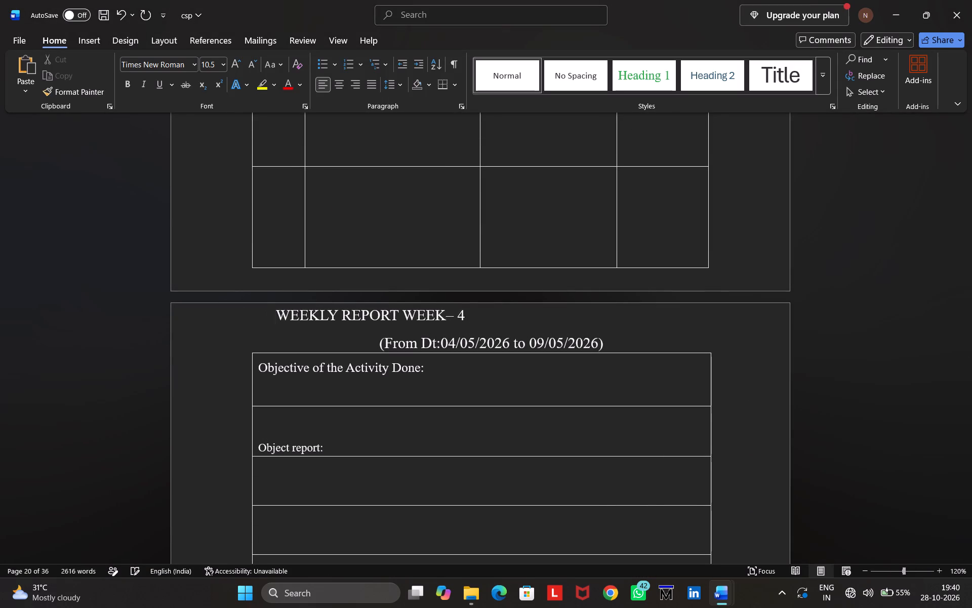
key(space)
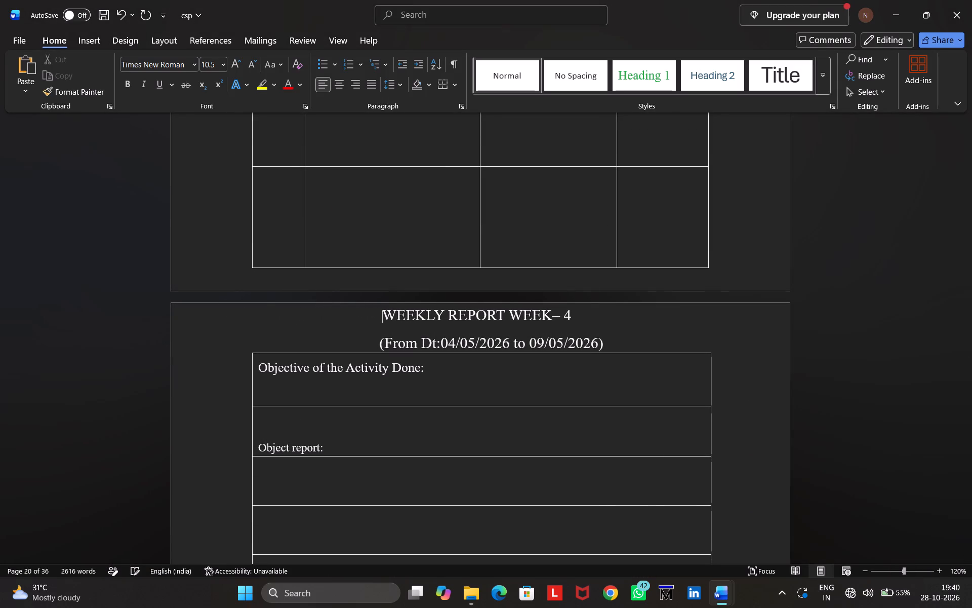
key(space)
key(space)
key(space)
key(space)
Examine the pages after the Week 4 report, through the later activity logs, reports and questionnaire, for layout gaps.
scroll(224, 306, down, 3)
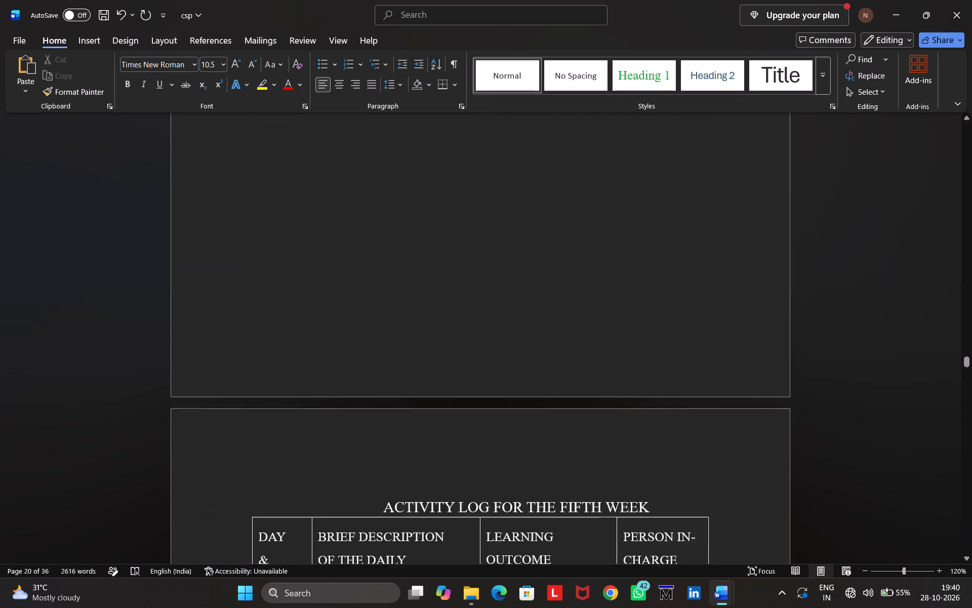
scroll(224, 306, down, 2)
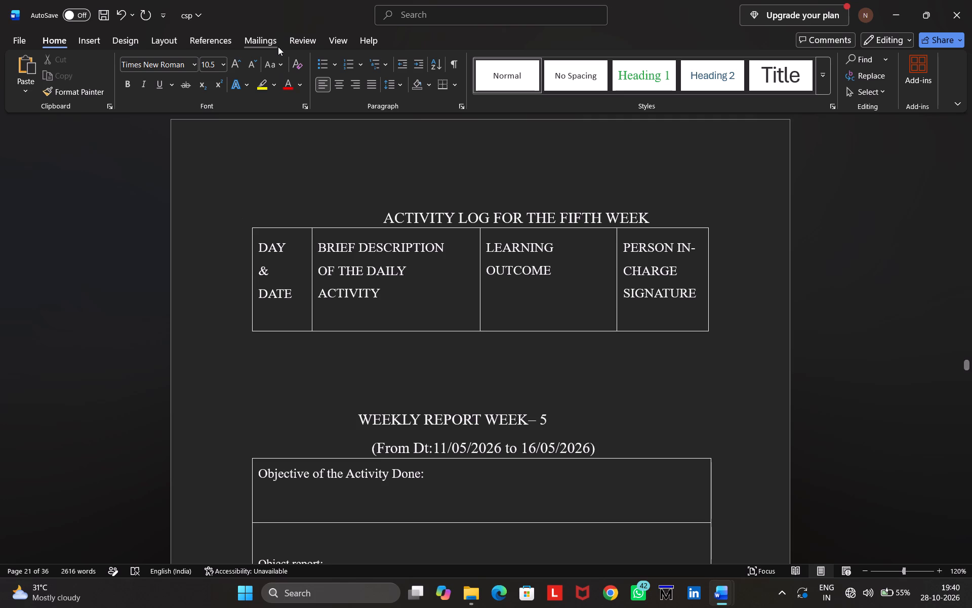
scroll(278, 47, up, 1)
scroll(362, 367, down, 5)
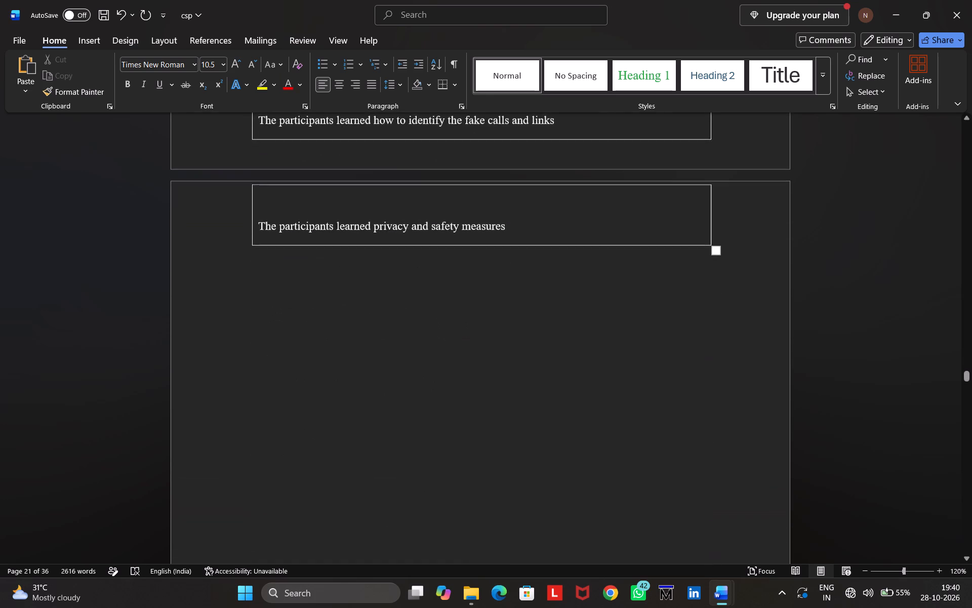
scroll(362, 367, down, 3)
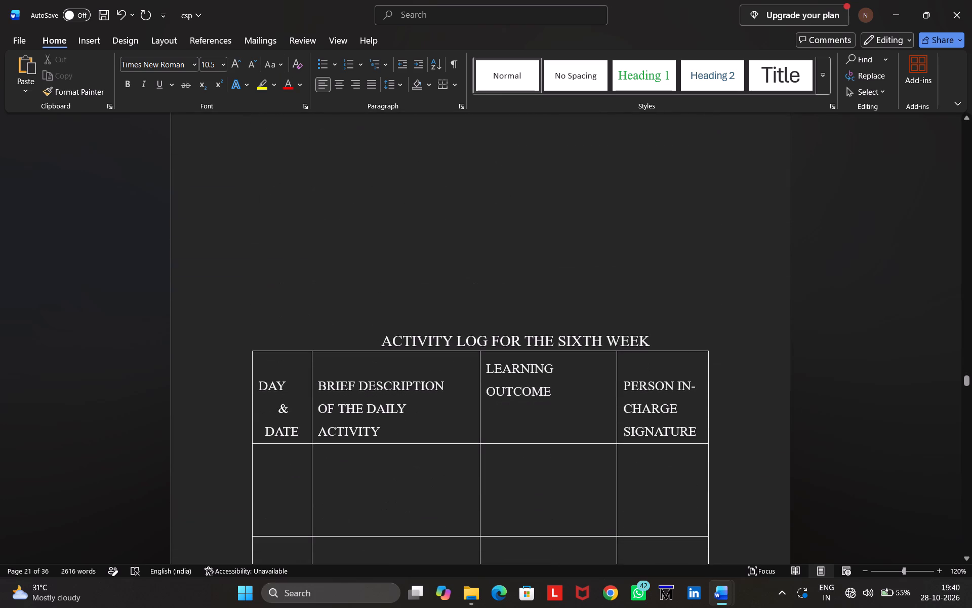
scroll(362, 367, down, 6)
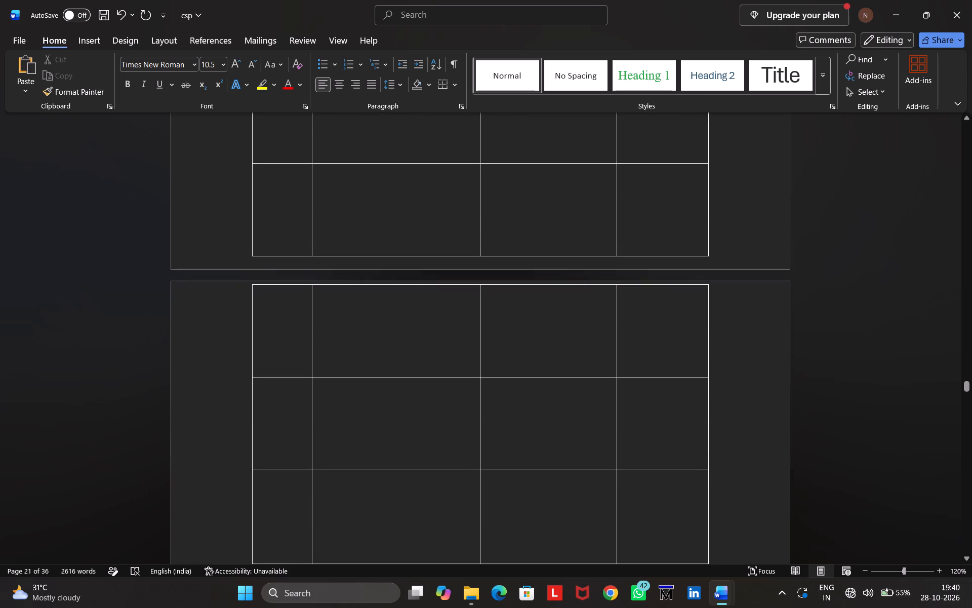
scroll(362, 367, down, 5)
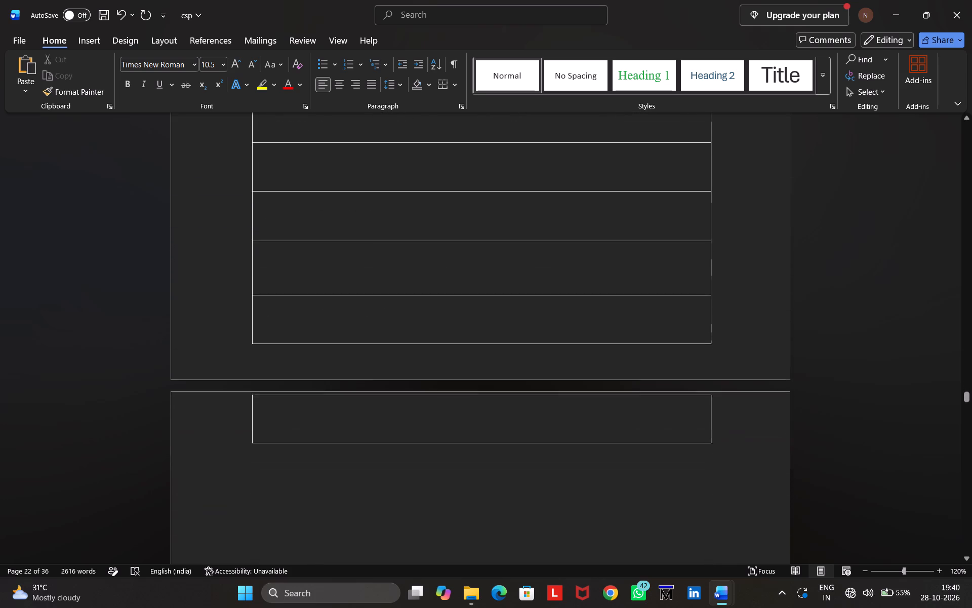
scroll(362, 367, down, 6)
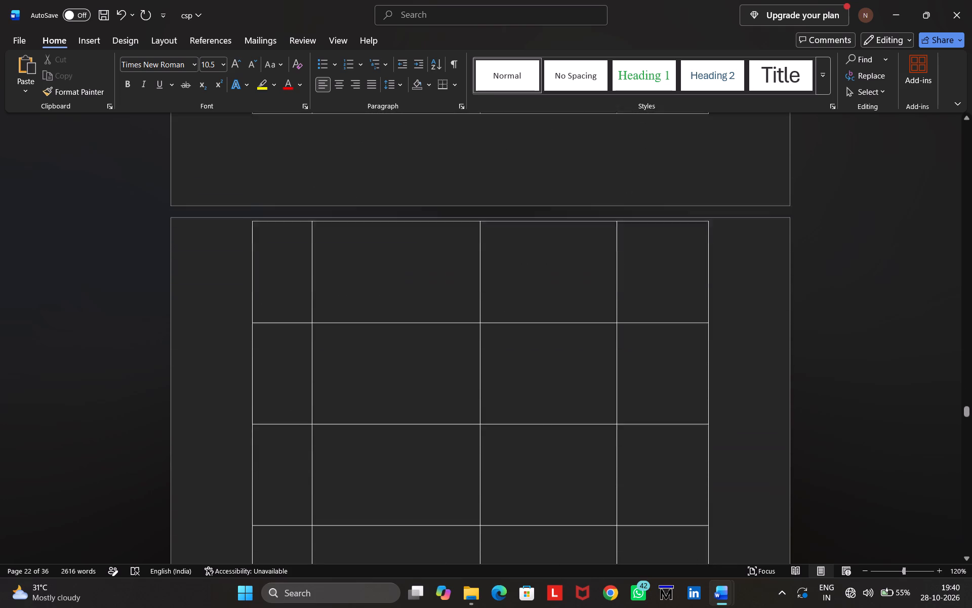
scroll(362, 367, down, 10)
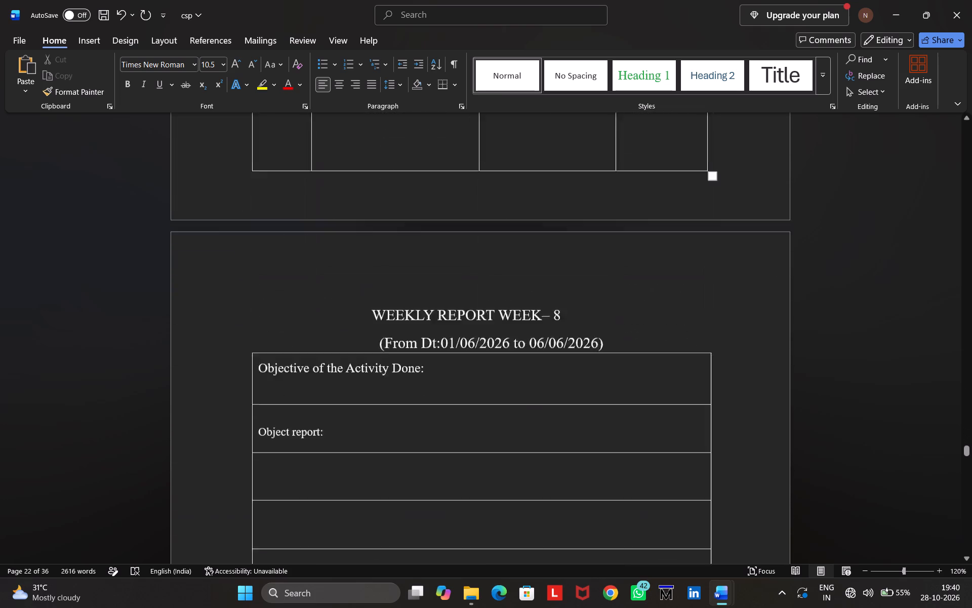
scroll(362, 367, up, 1)
scroll(362, 367, right, 1)
scroll(362, 367, down, 1)
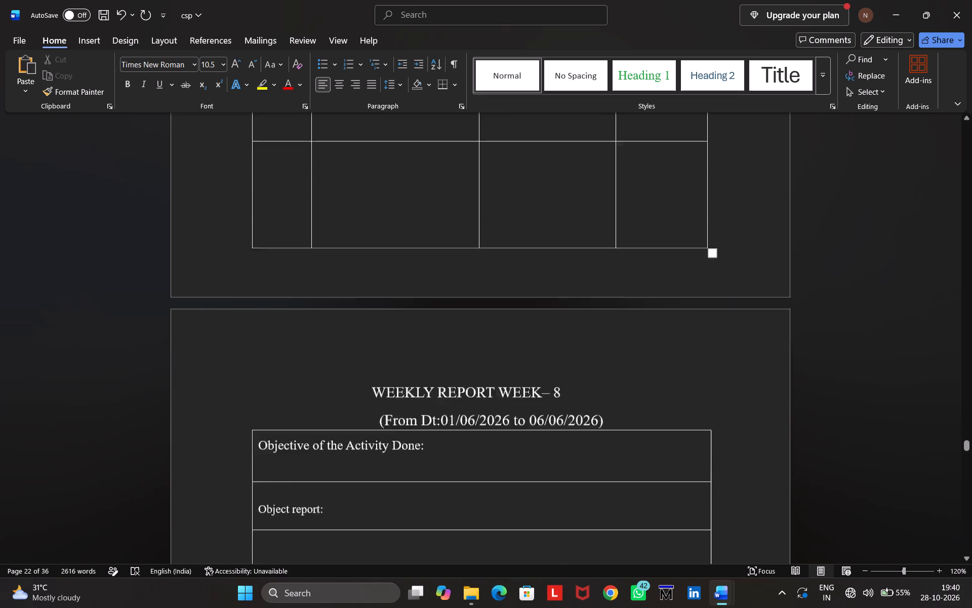
scroll(362, 367, down, 6)
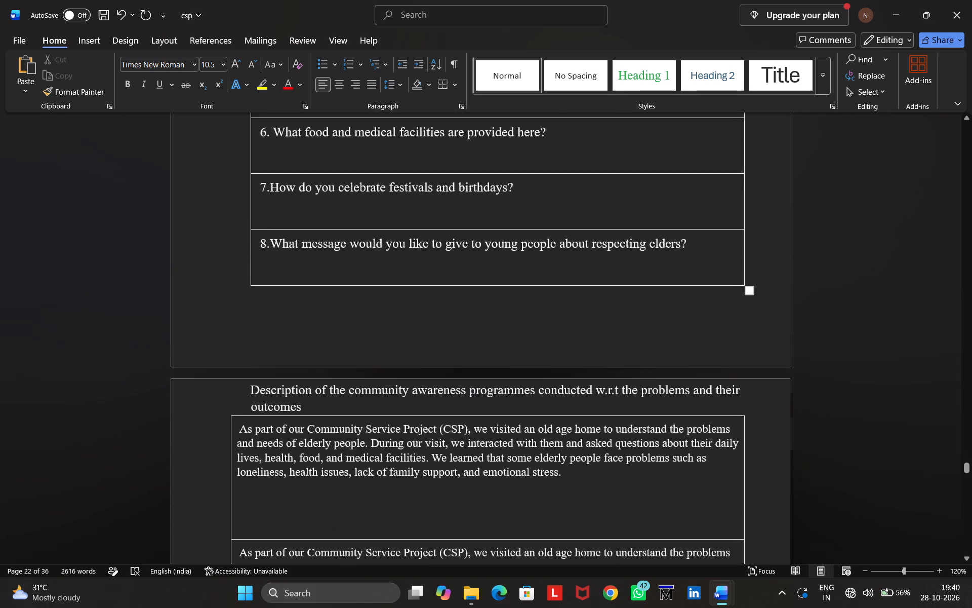
scroll(362, 367, down, 4)
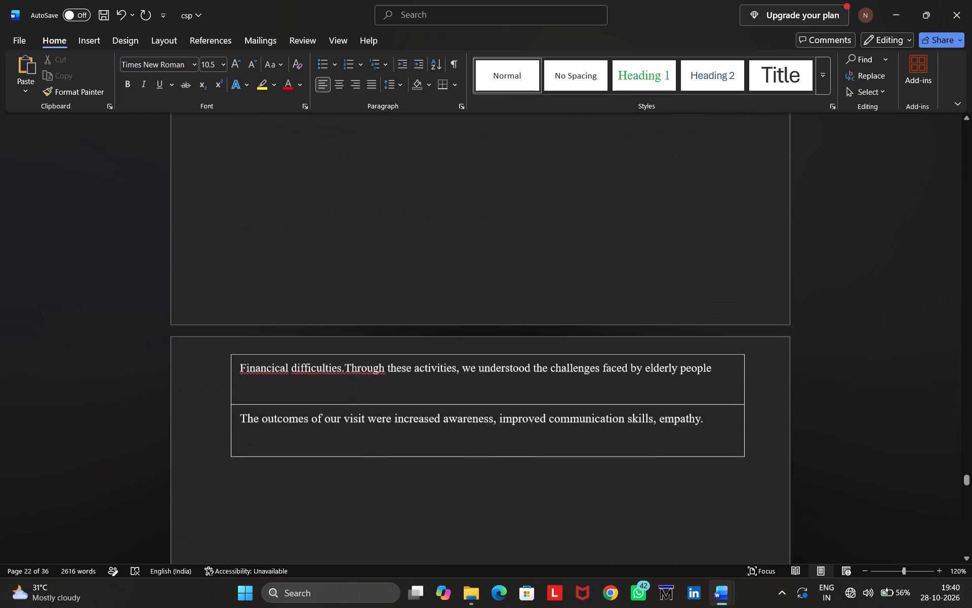
Delete the blank lines above the table starting with "Financical difficulties" so it follows the preceding table on the same page.
scroll(362, 367, up, 1)
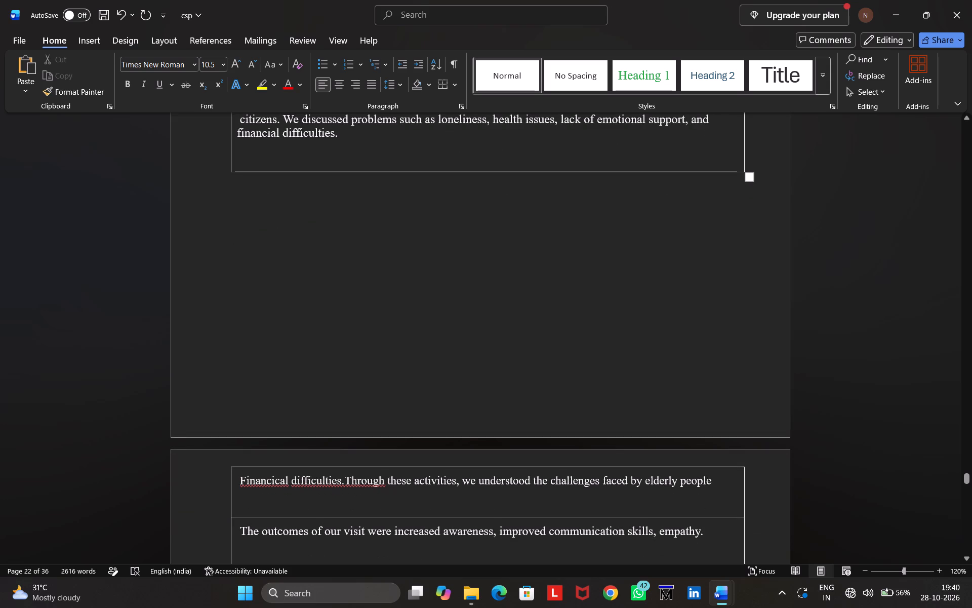
click(224, 457)
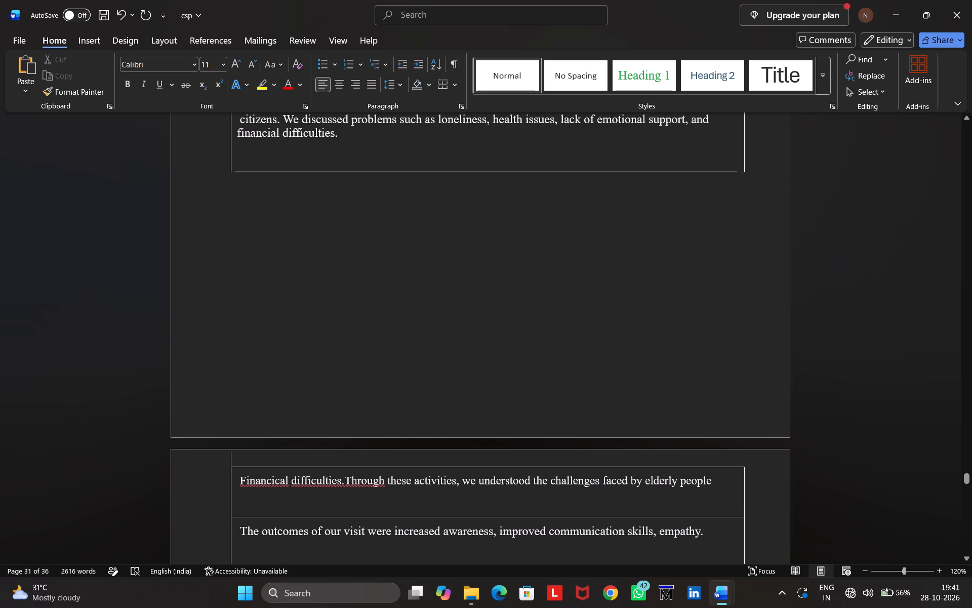
key(BackSpace)
key(BackSpace)
key(BackSpace)
key(BackSpace)
scroll(223, 473, up, 1)
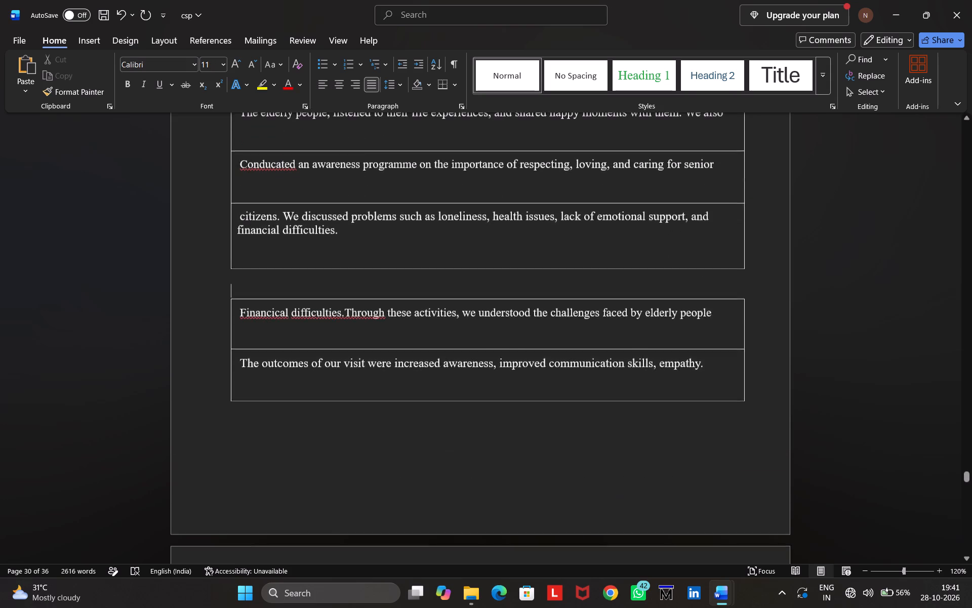
scroll(223, 473, up, 1)
key(BackSpace)
key(BackSpace)
key(BackSpace)
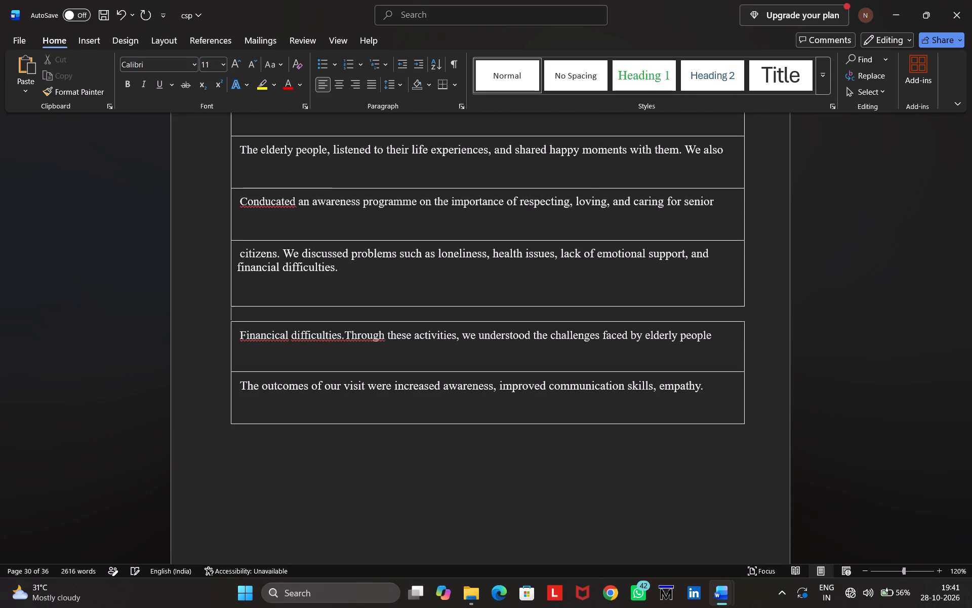
key(BackSpace)
key(BackSpace)
key(BackSpace)
key(BackSpace)
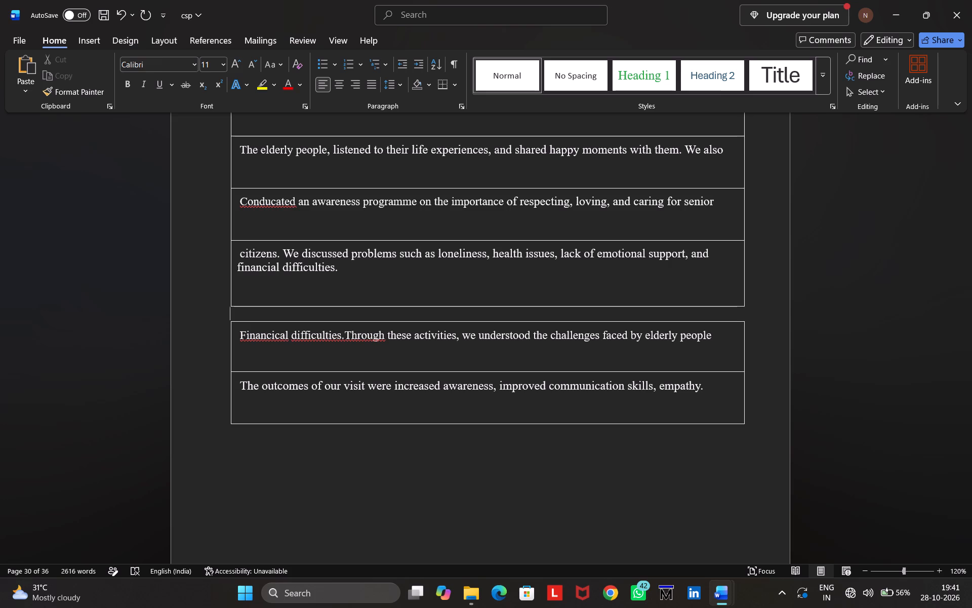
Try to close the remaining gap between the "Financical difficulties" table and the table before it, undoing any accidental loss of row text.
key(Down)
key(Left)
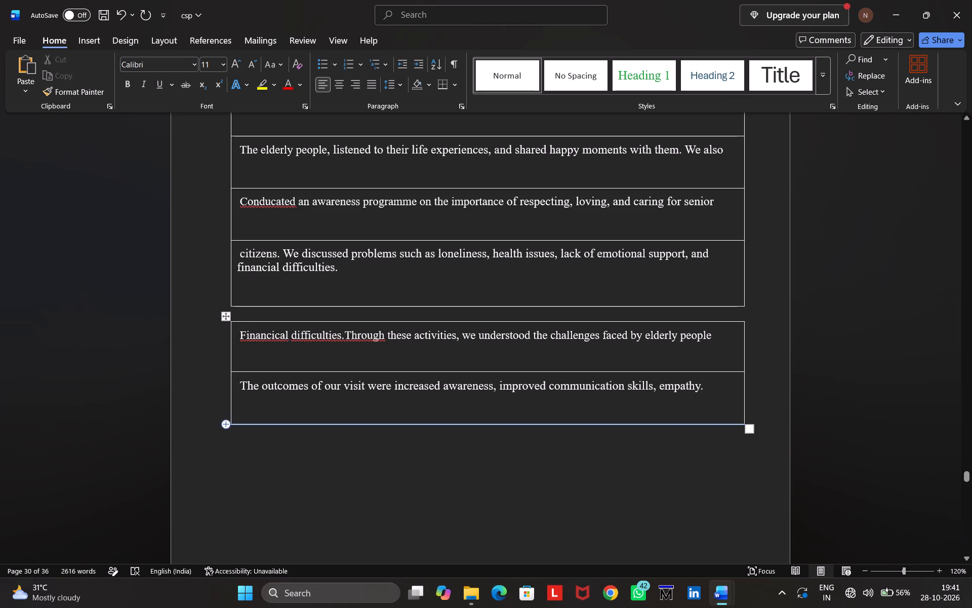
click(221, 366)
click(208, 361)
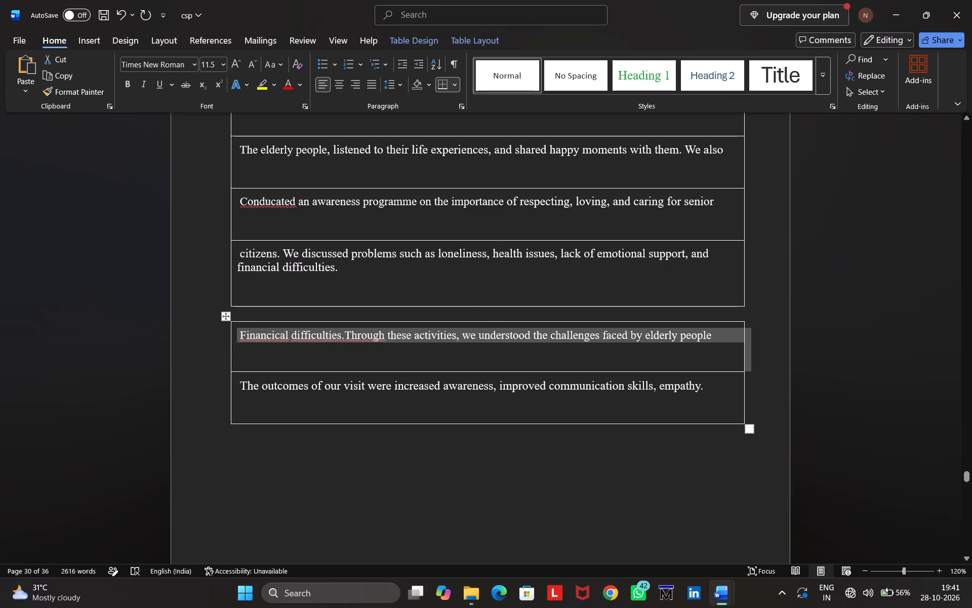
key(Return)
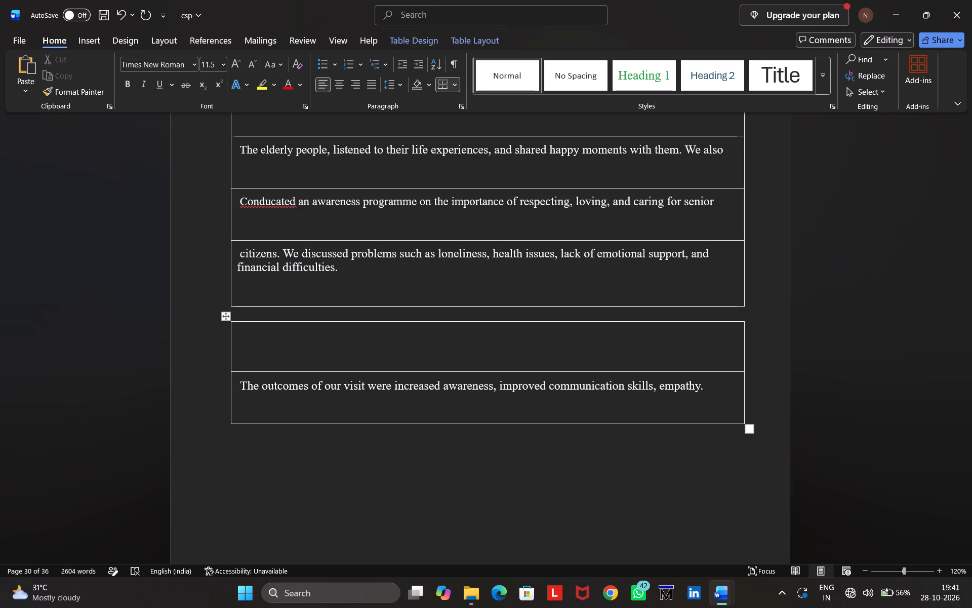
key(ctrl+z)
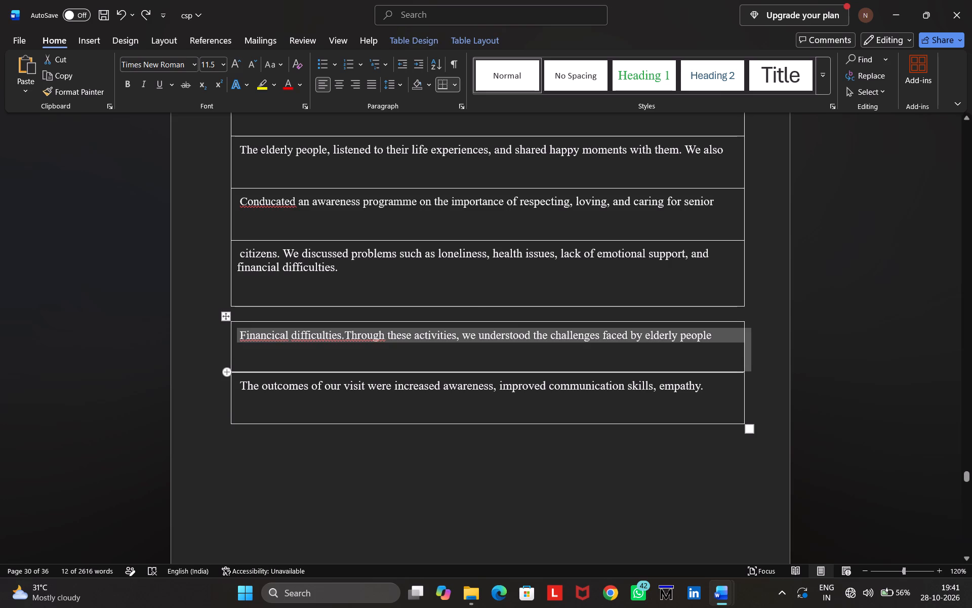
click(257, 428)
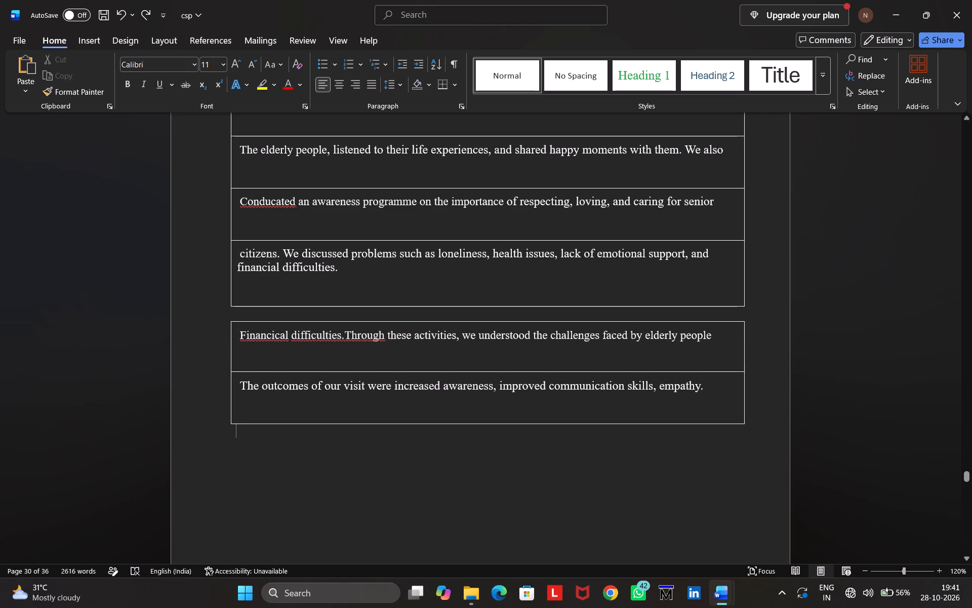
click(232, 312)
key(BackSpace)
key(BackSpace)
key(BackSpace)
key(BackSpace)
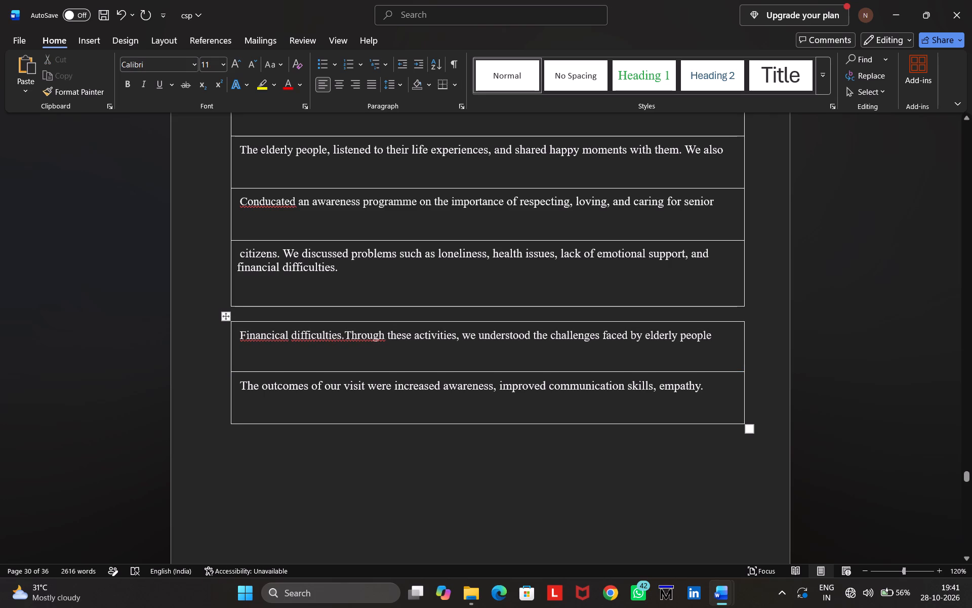
Delete the blank lines above the heading "Description of the Community awareness programmes conducted" so it starts at the top of its page.
scroll(278, 417, down, 3)
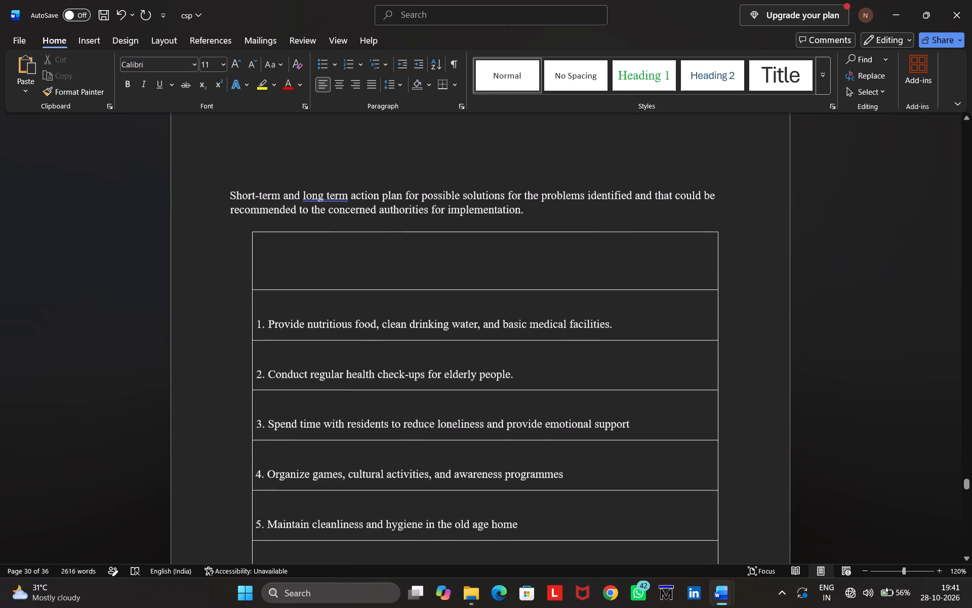
scroll(278, 403, down, 3)
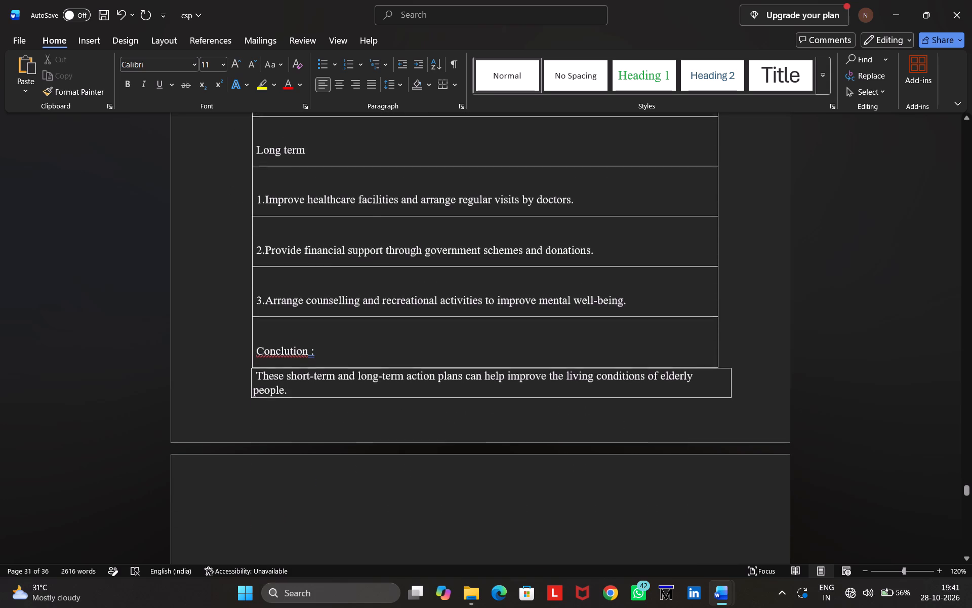
scroll(278, 403, down, 3)
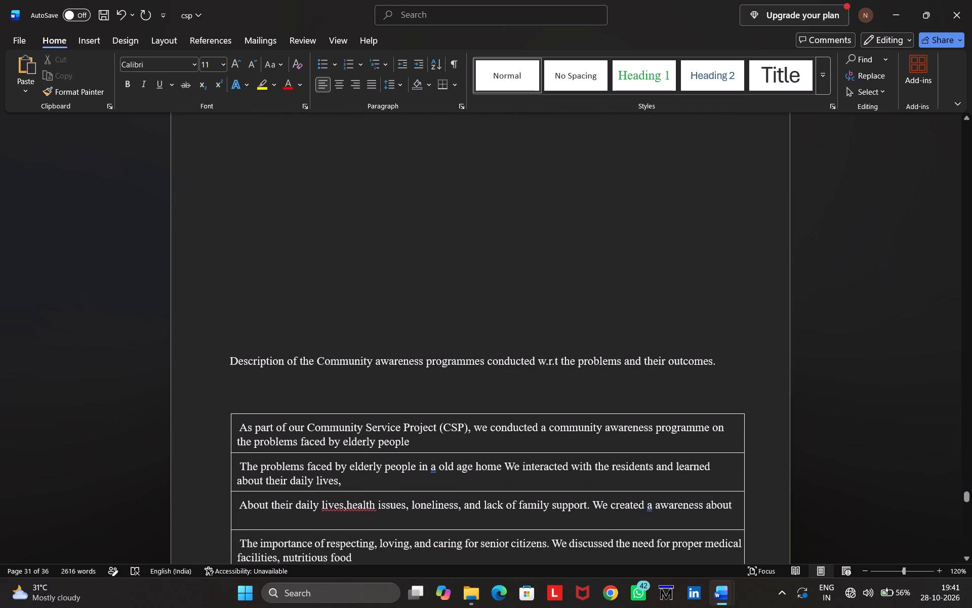
click(224, 361)
key(BackSpace)
key(BackSpace)
key(BackSpace)
key(BackSpace)
key(BackSpace)
key(BackSpace)
key(BackSpace)
key(BackSpace)
key(BackSpace)
key(BackSpace)
key(BackSpace)
key(BackSpace)
key(BackSpace)
key(BackSpace)
key(BackSpace)
key(BackSpace)
key(BackSpace)
key(BackSpace)
key(BackSpace)
key(BackSpace)
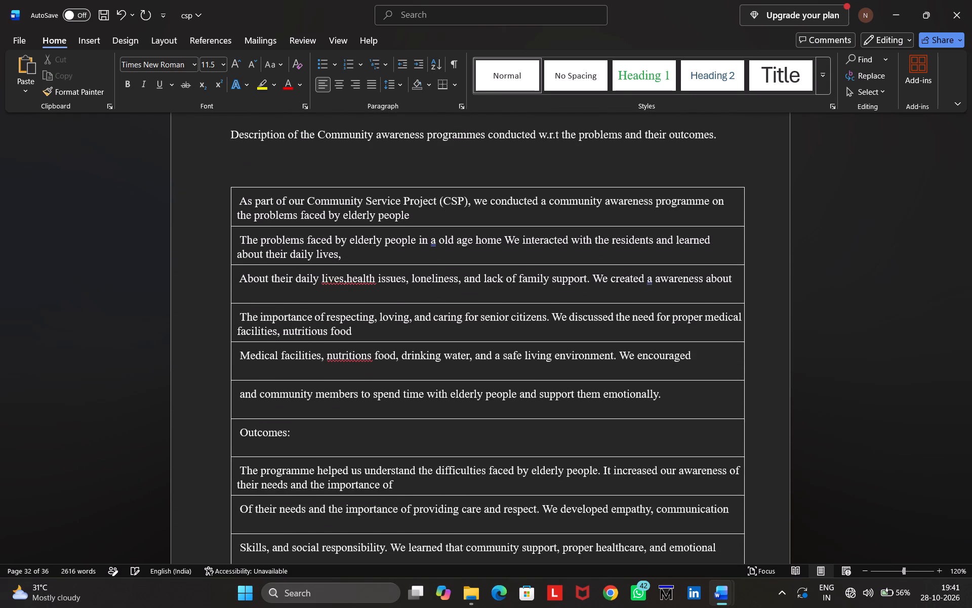
scroll(224, 361, up, 1)
key(BackSpace)
key(BackSpace)
key(BackSpace)
key(BackSpace)
key(BackSpace)
key(BackSpace)
key(BackSpace)
key(BackSpace)
key(BackSpace)
key(BackSpace)
key(BackSpace)
key(BackSpace)
key(BackSpace)
key(BackSpace)
key(BackSpace)
key(BackSpace)
key(BackSpace)
key(BackSpace)
key(BackSpace)
key(BackSpace)
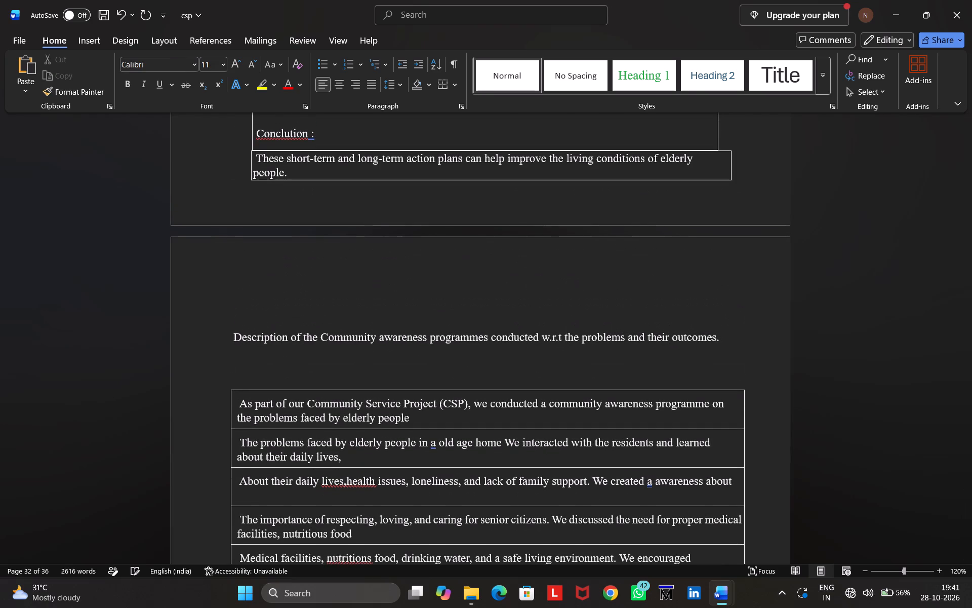
key(BackSpace)
Reduce the blank space between the "Description of the Community awareness programmes" heading and the table below it.
scroll(224, 361, down, 2)
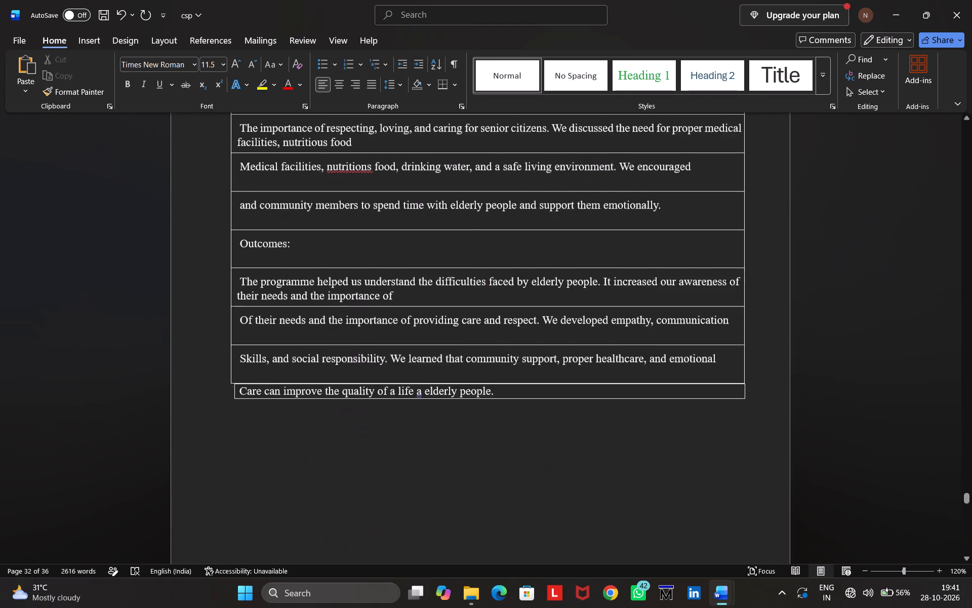
scroll(224, 361, up, 1)
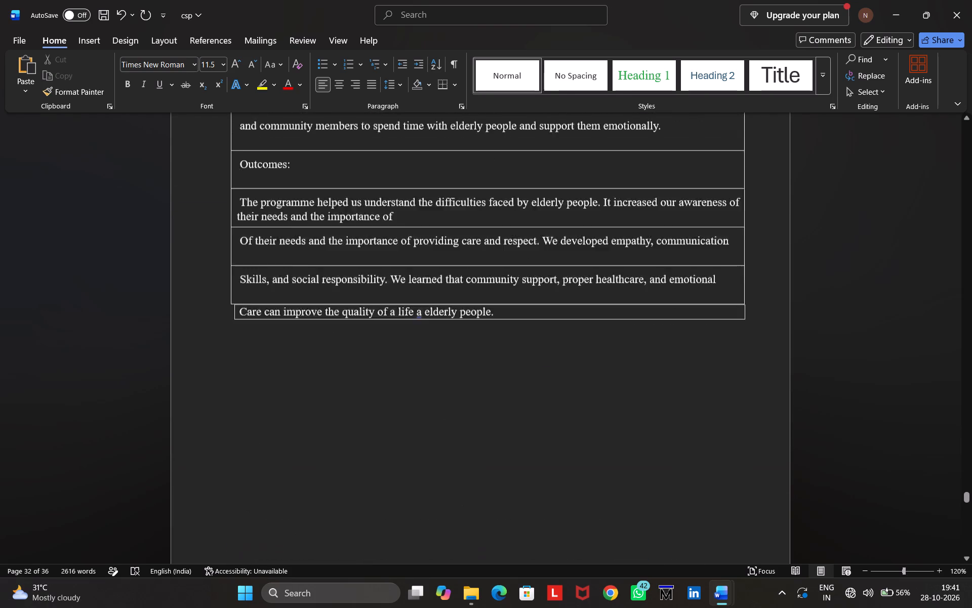
scroll(224, 361, up, 2)
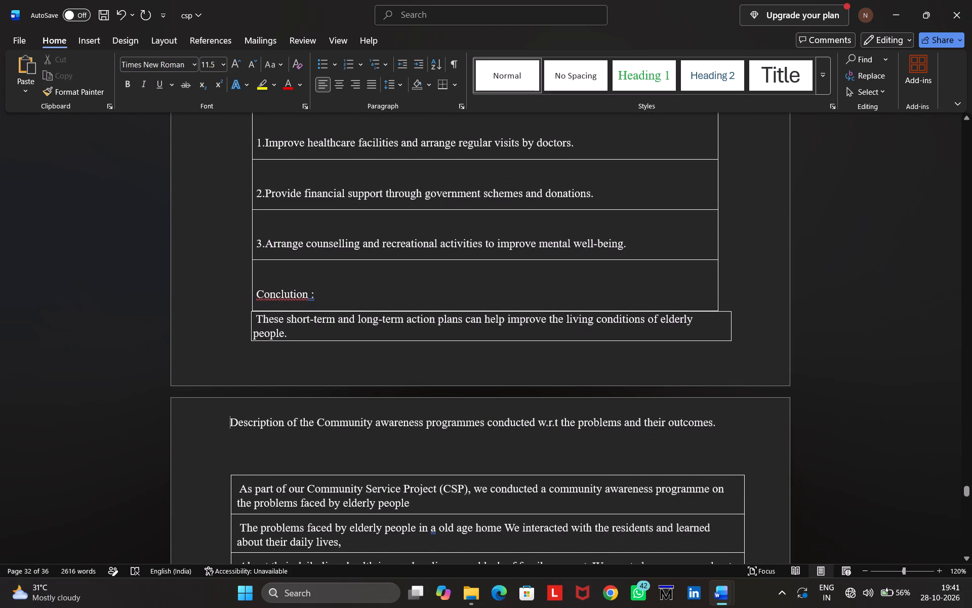
click(224, 473)
key(BackSpace)
key(BackSpace)
key(BackSpace)
key(BackSpace)
key(BackSpace)
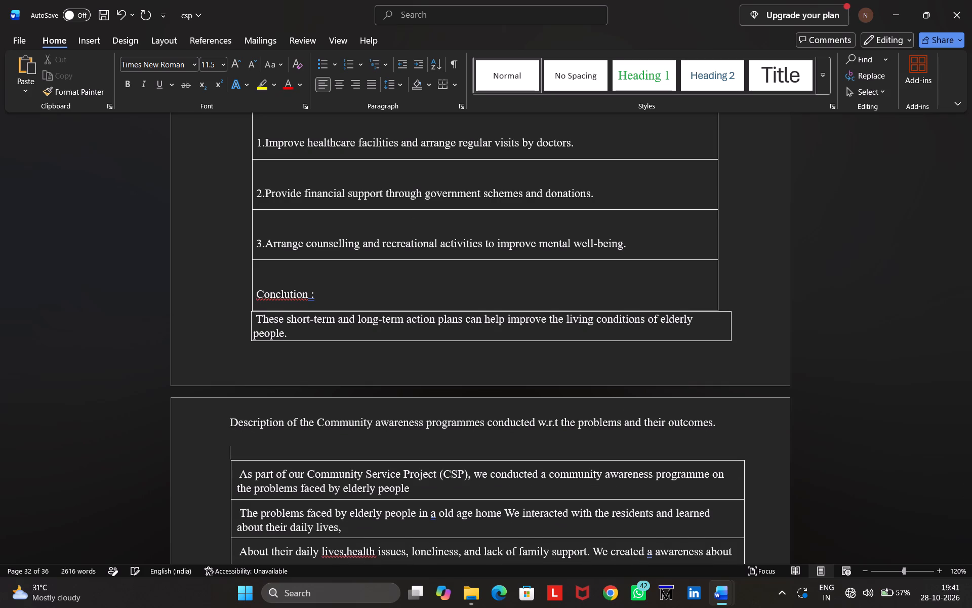
Insert blank lines after "Digital Payments Training" until the heading STUDENT SELF-EVALUATION FOR THE COMMUNITY SERVICE PROJECT moves onto the following page.
scroll(224, 473, down, 4)
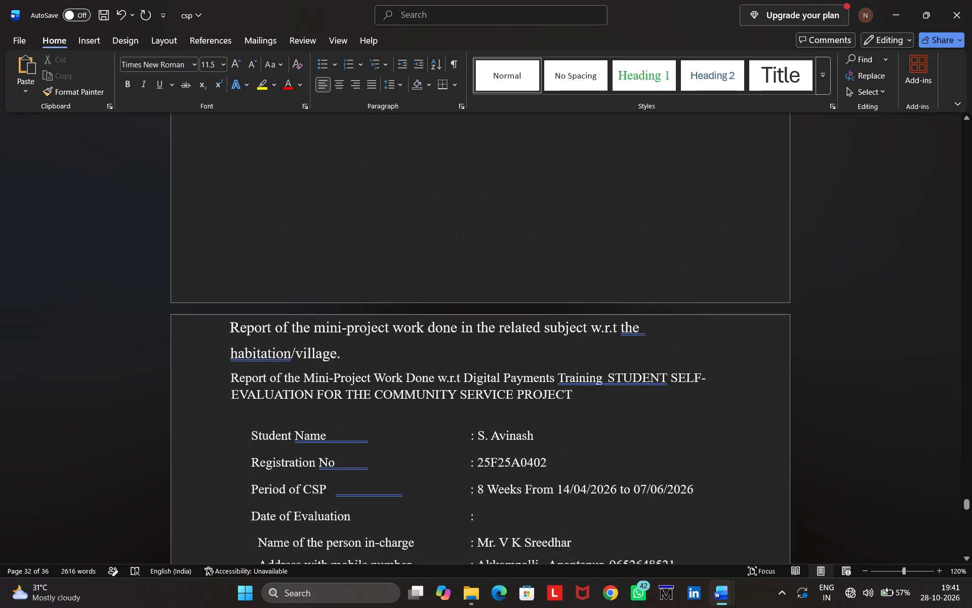
scroll(226, 318, up, 1)
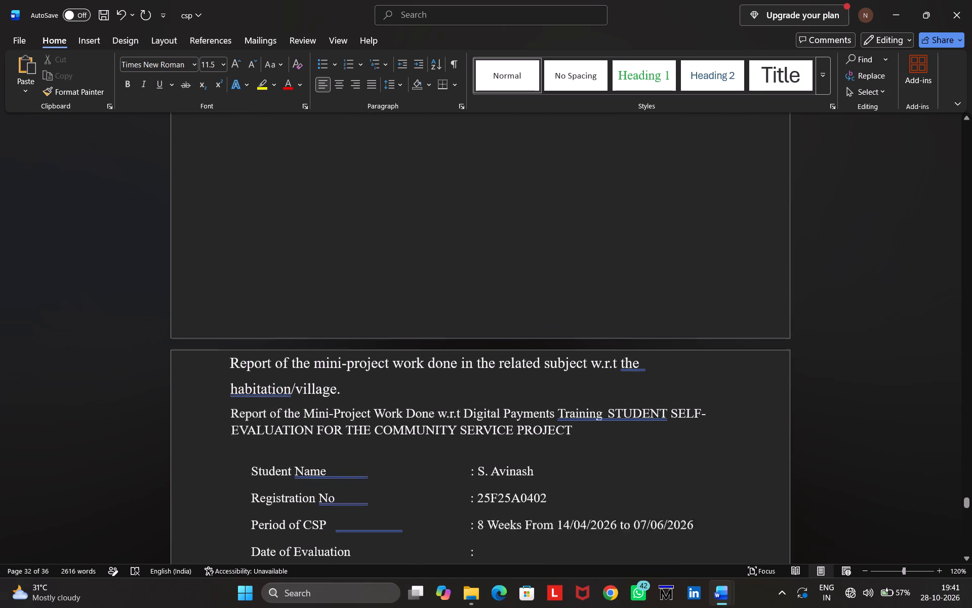
scroll(226, 318, up, 3)
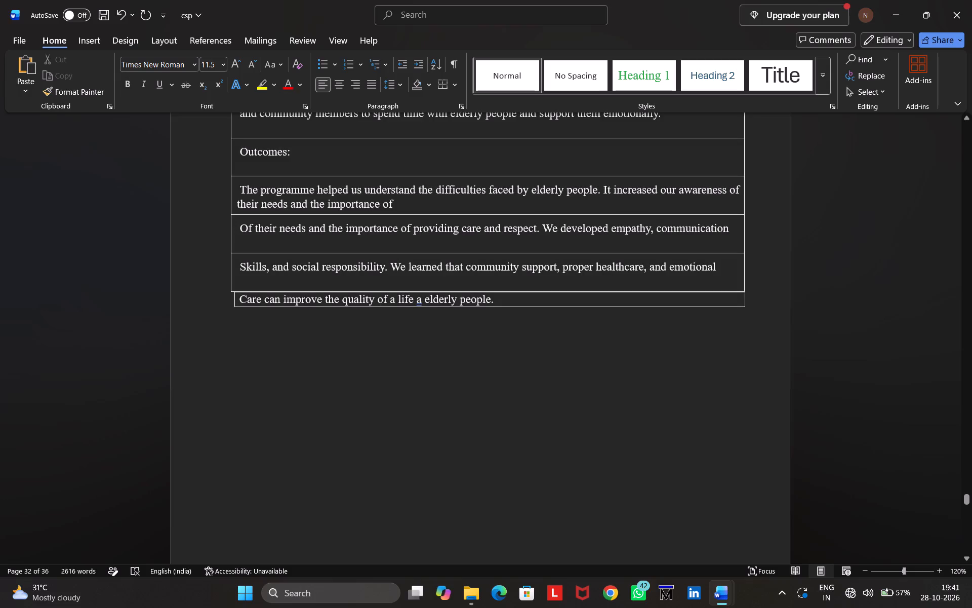
scroll(226, 318, down, 3)
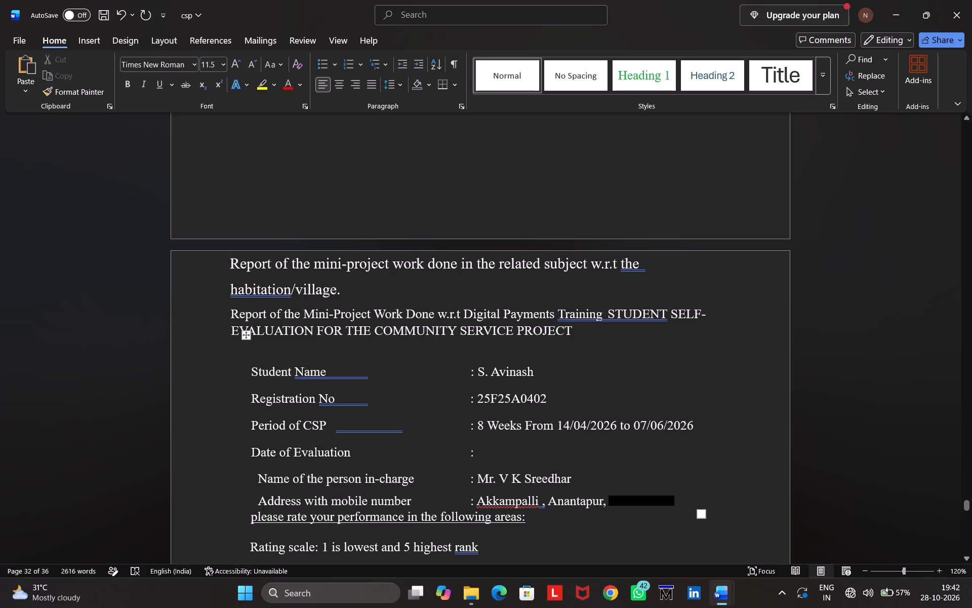
click(605, 317)
key(Return)
key(Return)
key(Return)
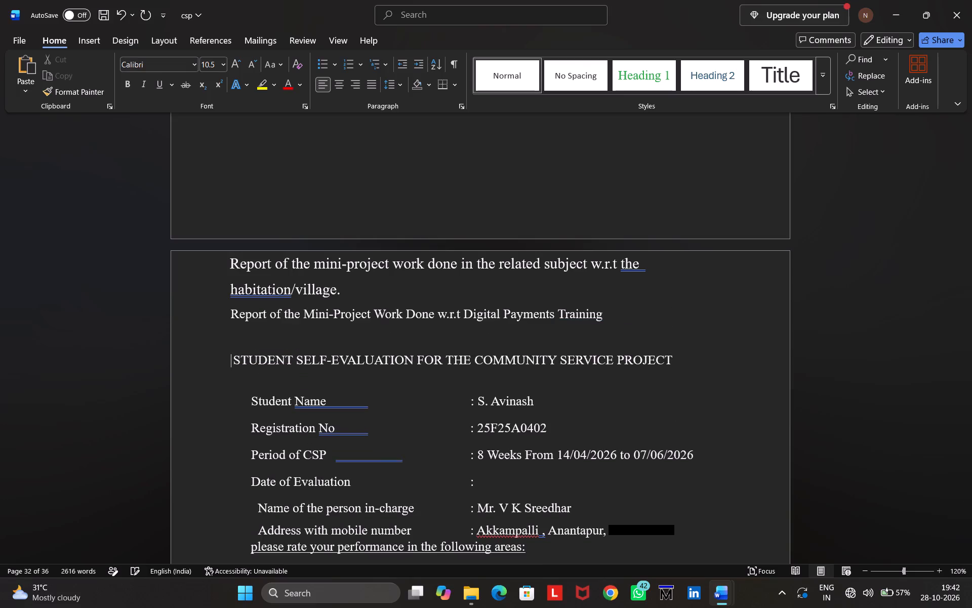
key(Return)
key(Return)
key(Return)
key(Return)
key(Return)
key(Return)
key(Return)
key(Return)
key(Return)
key(Return)
key(Return)
key(Return)
key(Return)
key(Return)
key(Return)
key(Return)
key(Return)
key(Return)
key(Return)
key(Return)
key(Return)
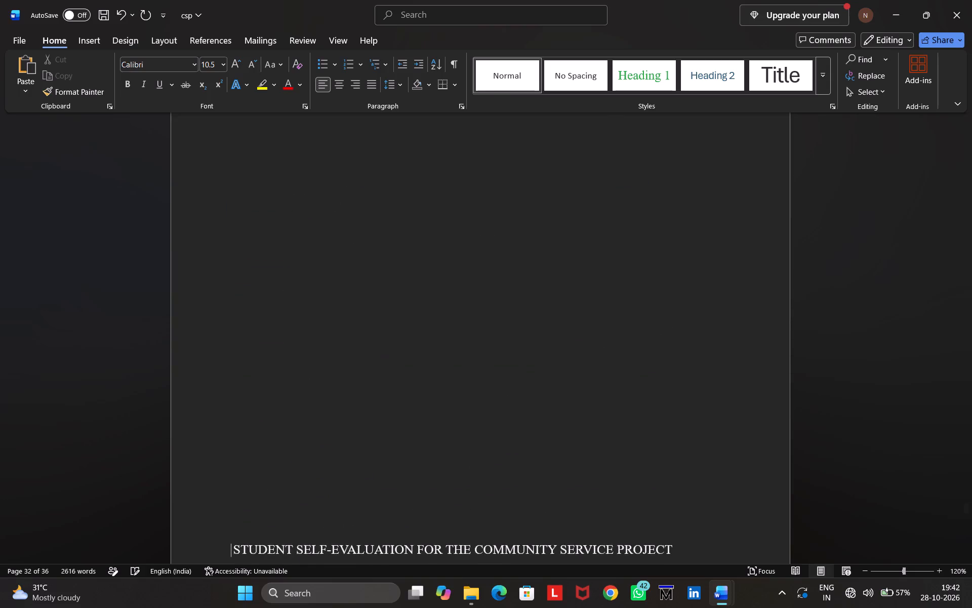
key(Return)
key(Return)
key(Return)
key(Return)
key(Return)
key(Return)
key(Return)
key(Return)
key(Return)
key(Return)
key(Return)
key(Return)
scroll(605, 317, down, 1)
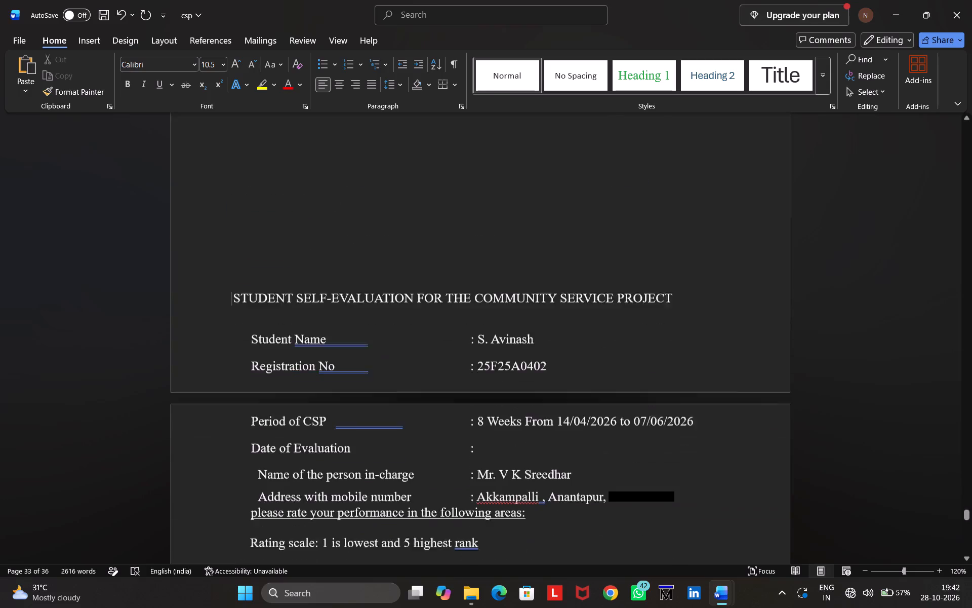
scroll(605, 317, down, 1)
key(Return)
key(Return)
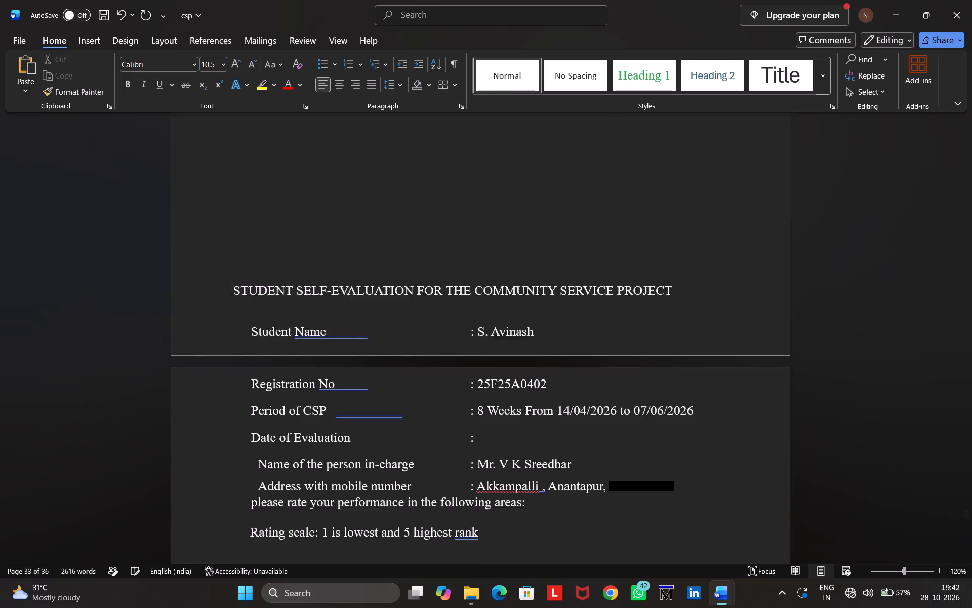
key(Return)
key(Return)
key(Return)
key(Return)
key(Return)
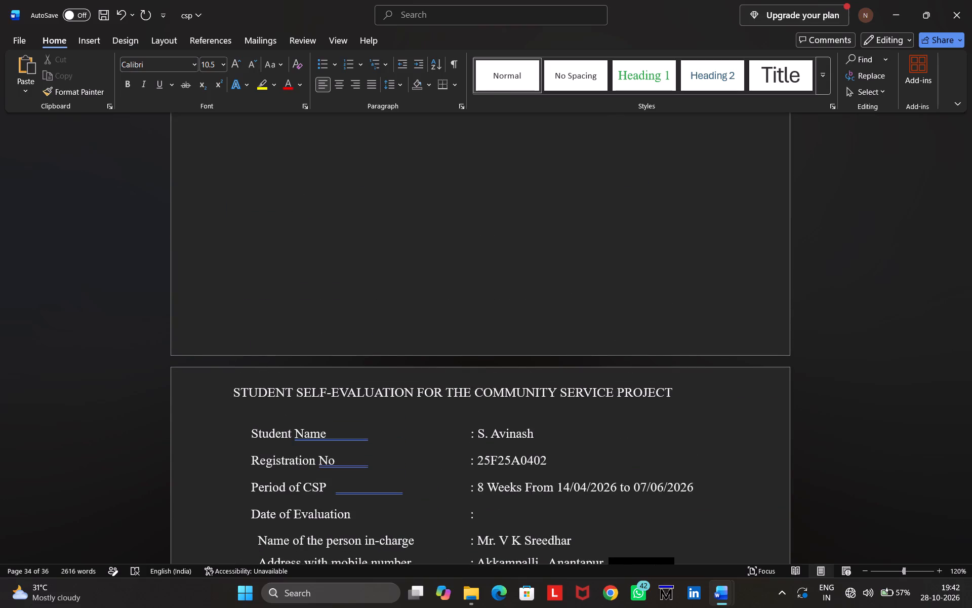
Insert three blank lines above the heading "Report of the mini-project work done in the related subject".
scroll(605, 317, up, 8)
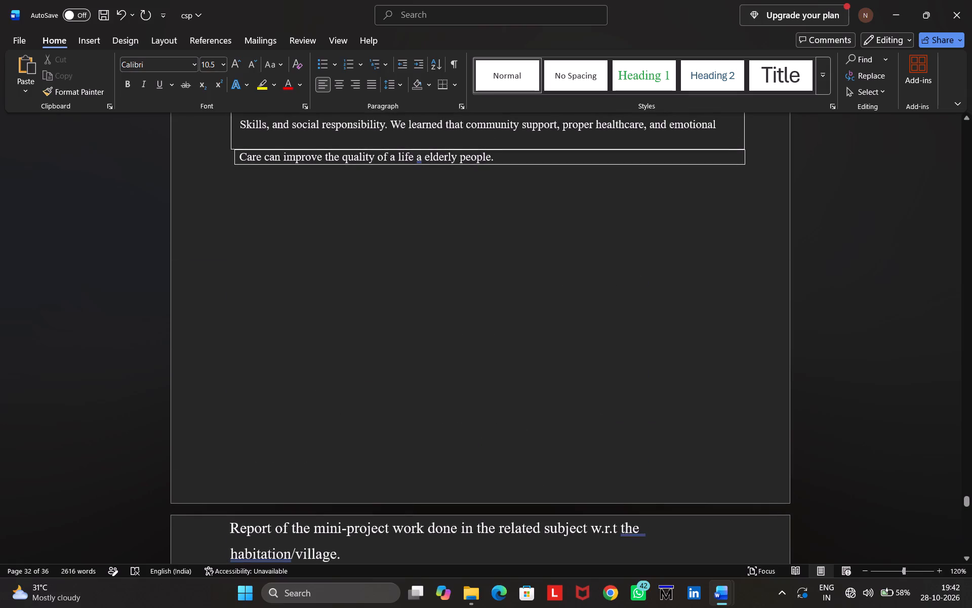
click(224, 524)
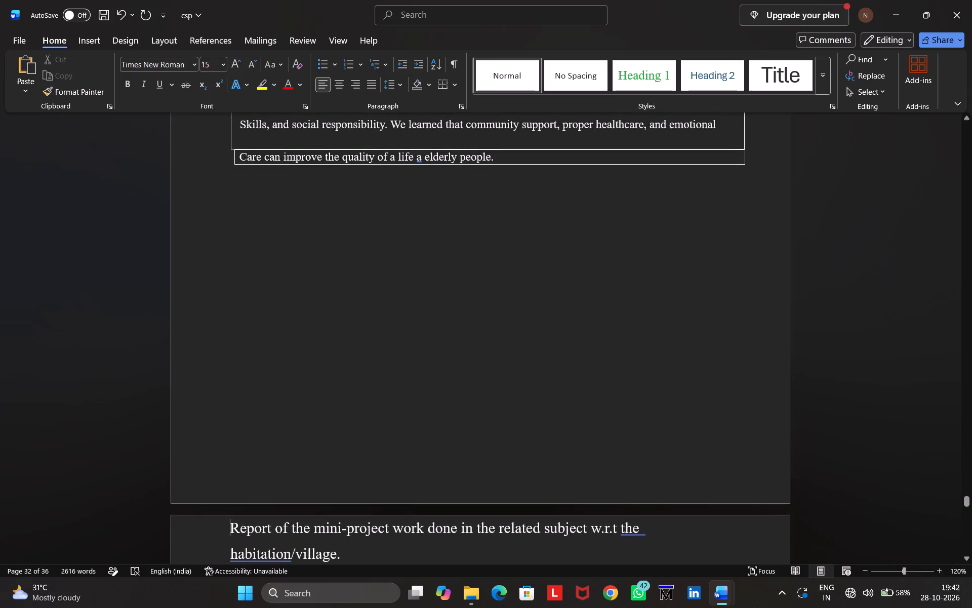
key(Return)
key(Return)
key(Return)
Delete the extra blank lines above the STUDENT SELF-EVALUATION heading so it becomes the first line of its page.
scroll(224, 524, down, 3)
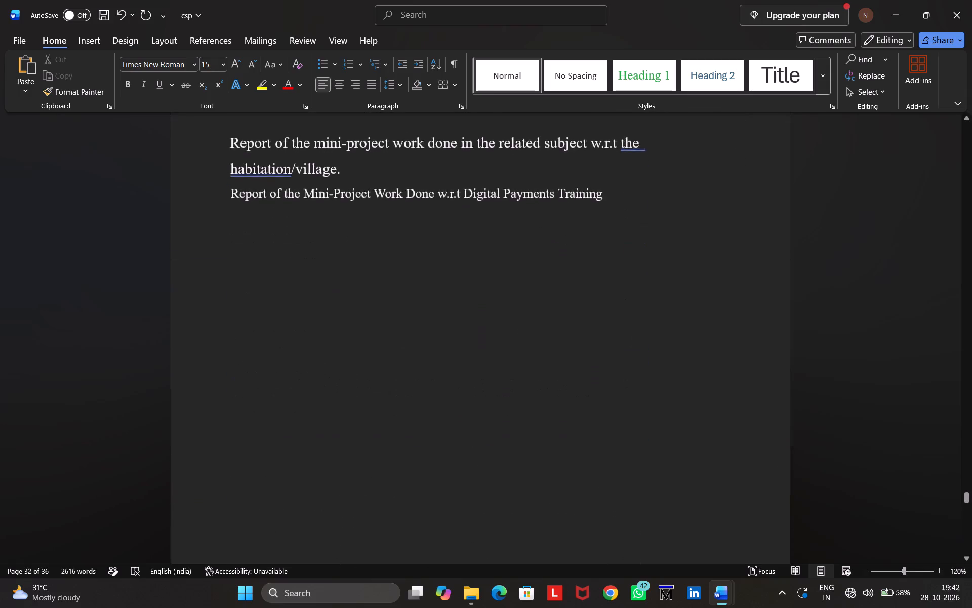
scroll(224, 524, down, 5)
scroll(224, 524, up, 1)
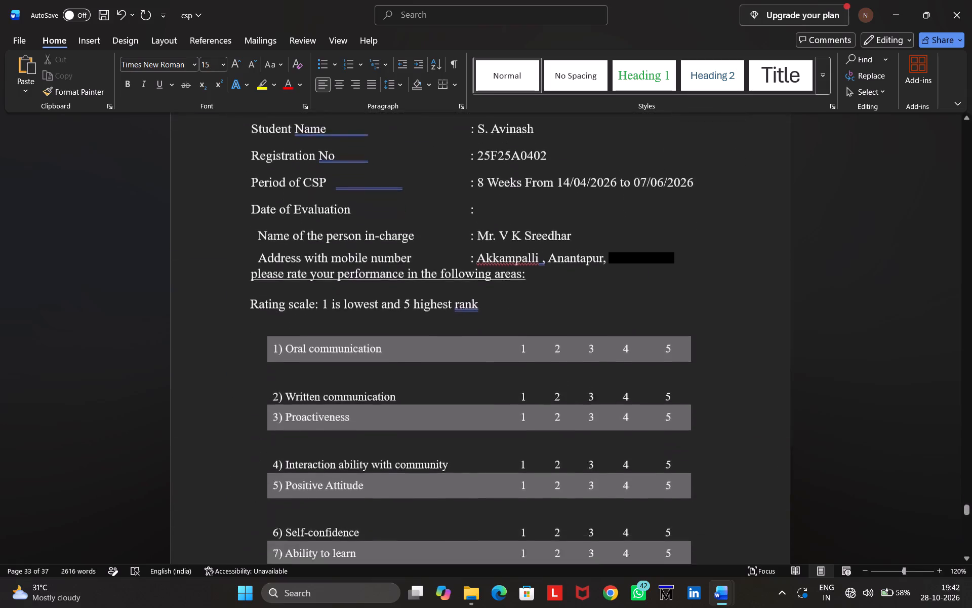
scroll(224, 524, up, 1)
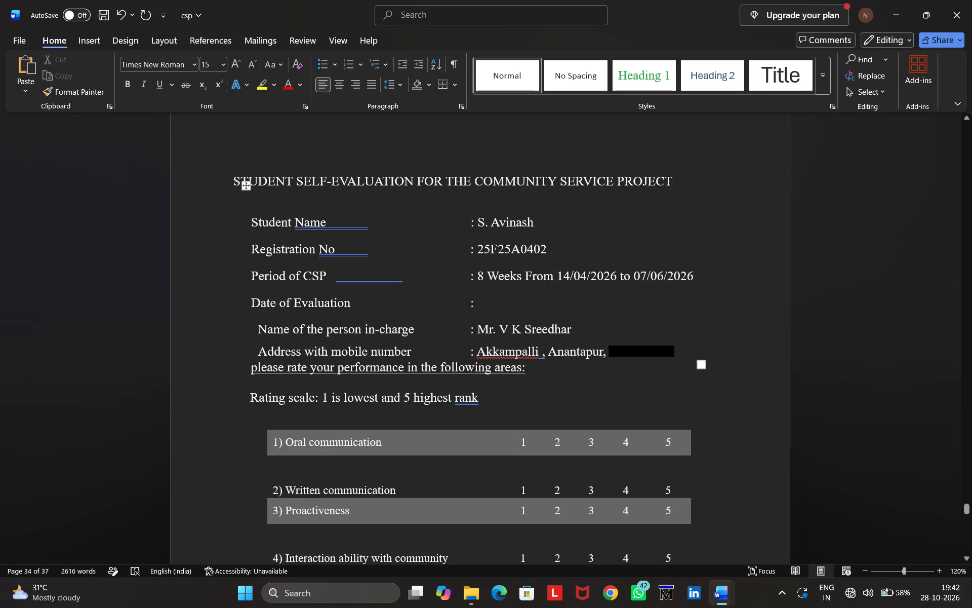
click(228, 146)
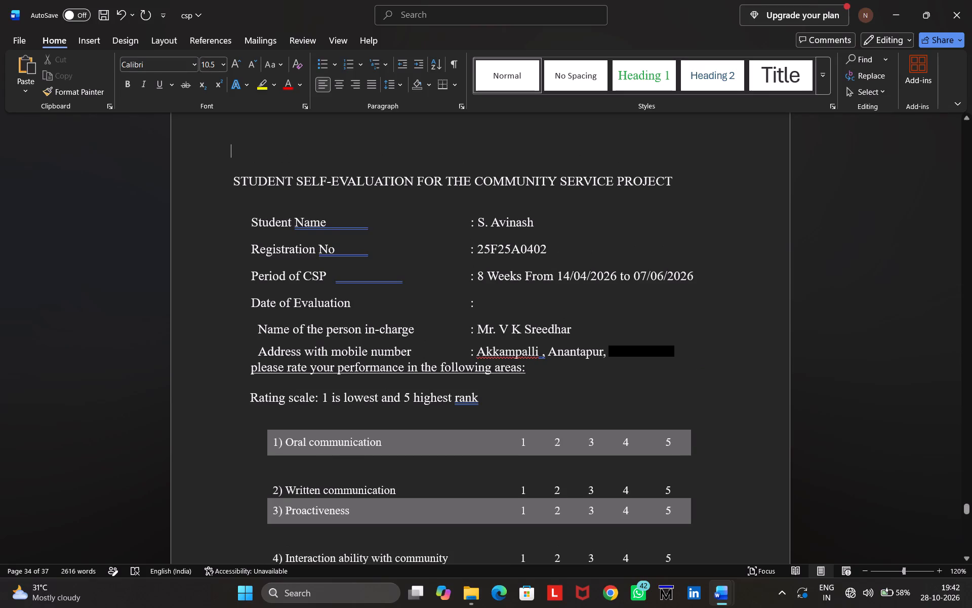
key(BackSpace)
key(BackSpace)
key(BackSpace)
key(BackSpace)
scroll(228, 146, up, 1)
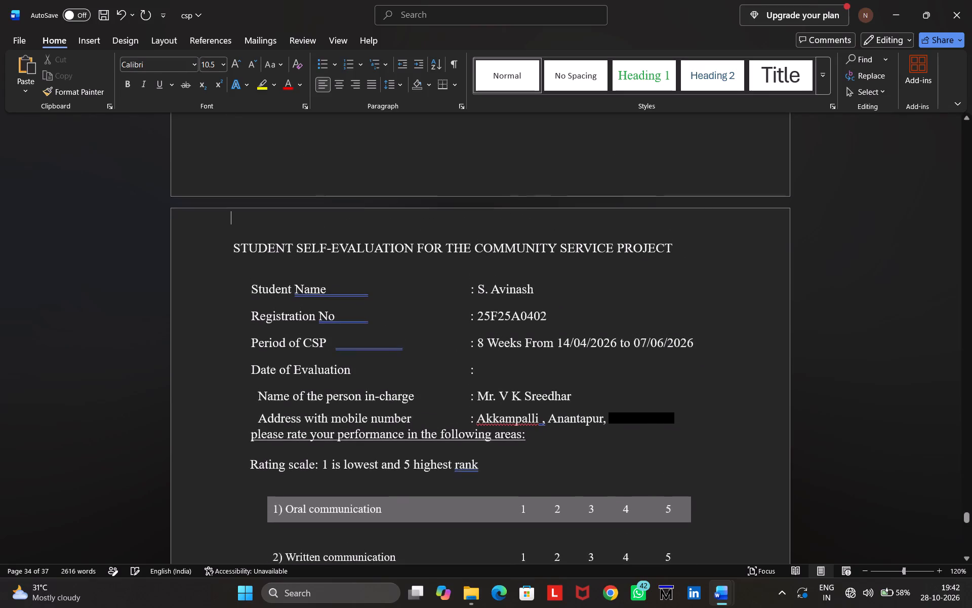
scroll(228, 146, down, 6)
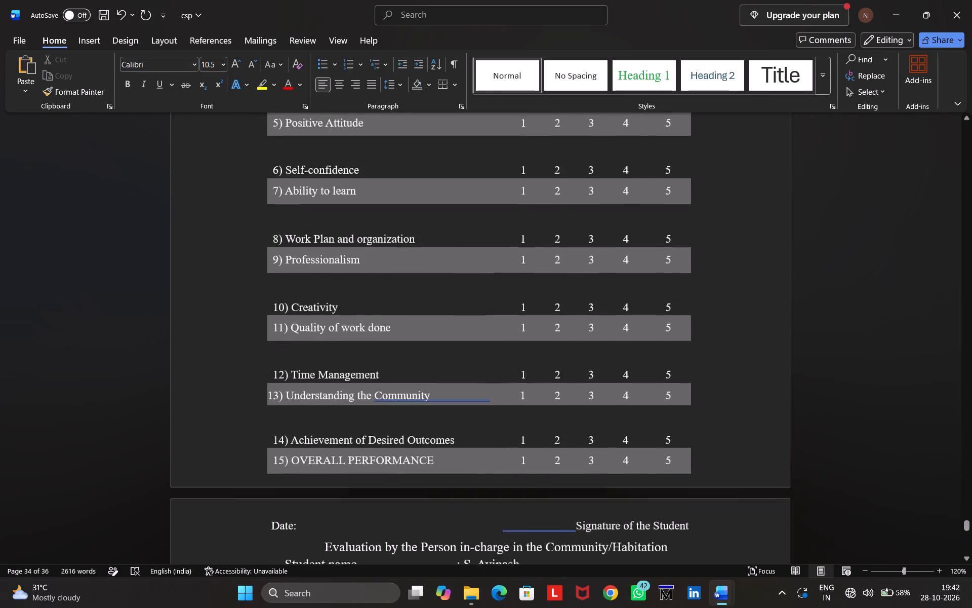
scroll(228, 146, up, 2)
scroll(228, 146, down, 1)
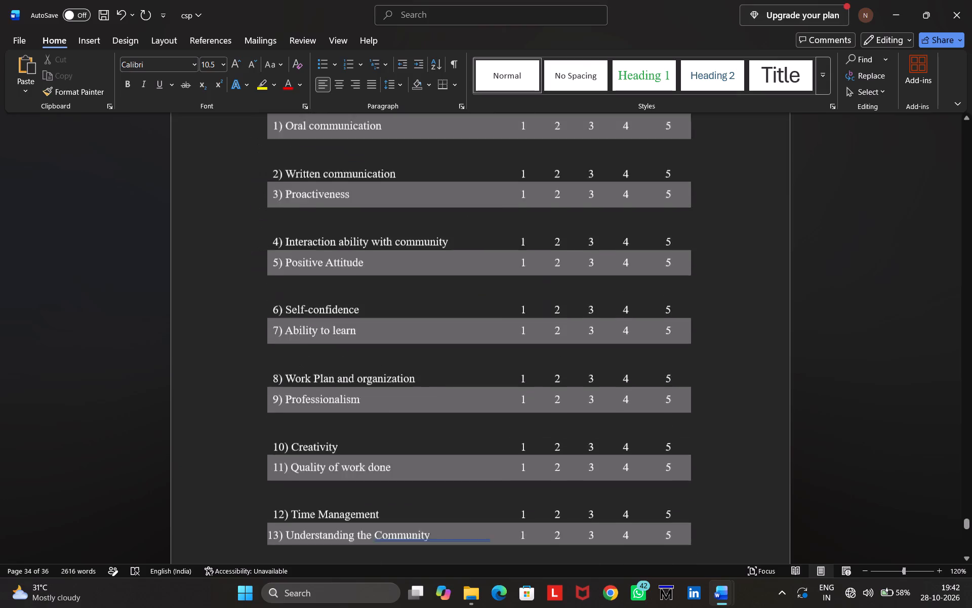
scroll(228, 146, down, 3)
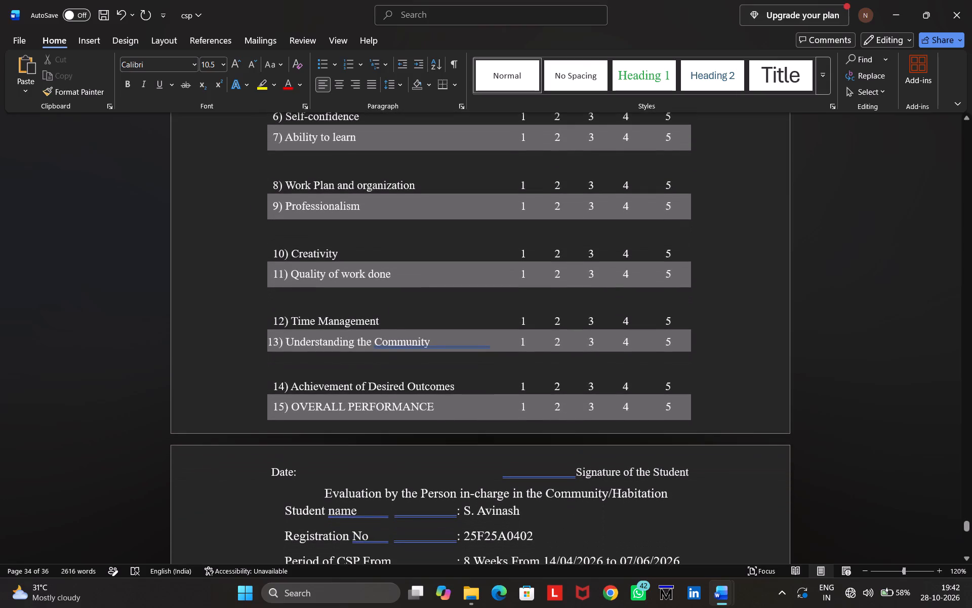
scroll(213, 214, up, 4)
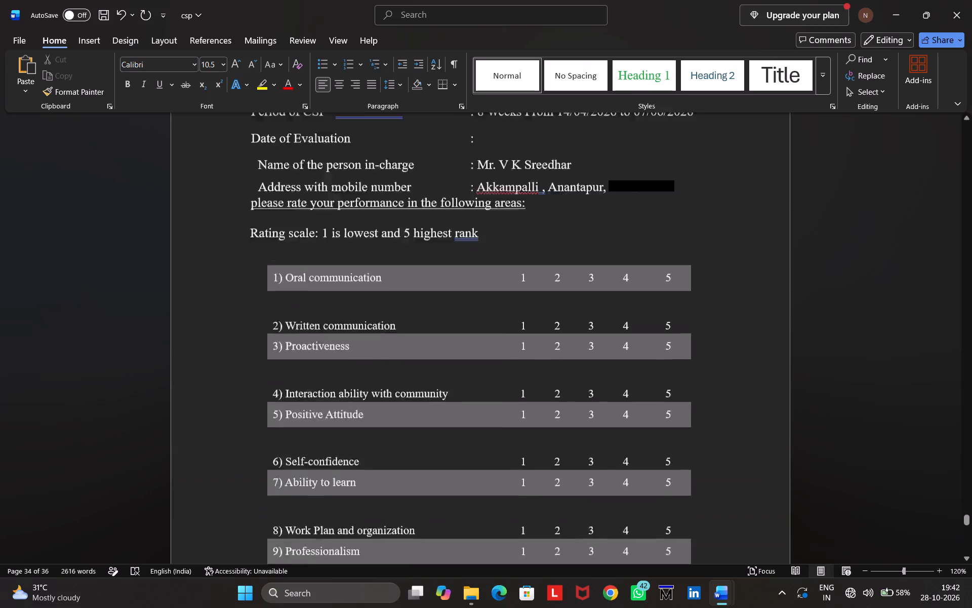
scroll(213, 214, up, 1)
key(BackSpace)
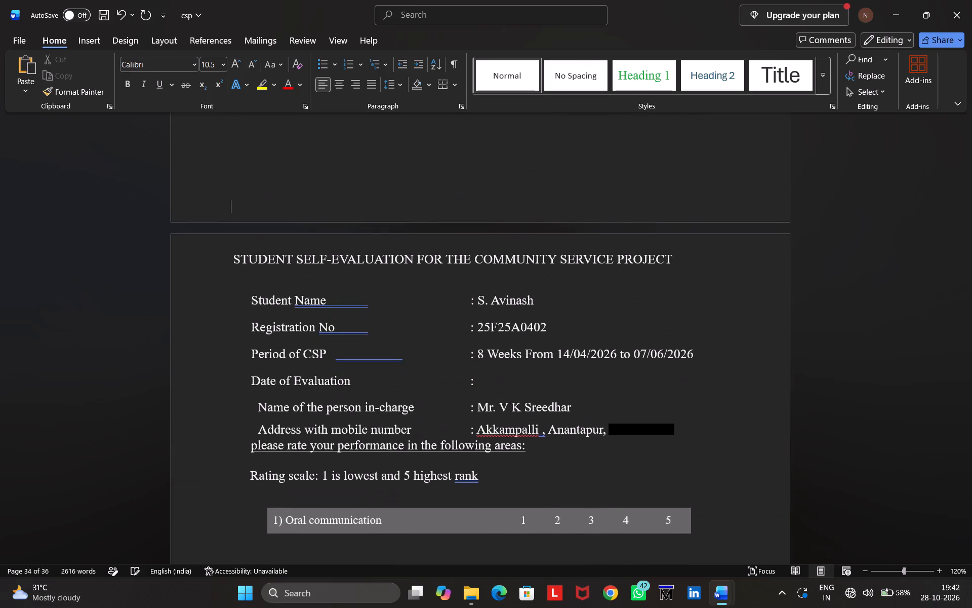
Pull the "Date: / Signature of the Student" line back onto the self-evaluation page, directly beneath the OVERALL PERFORMANCE row.
scroll(213, 214, down, 2)
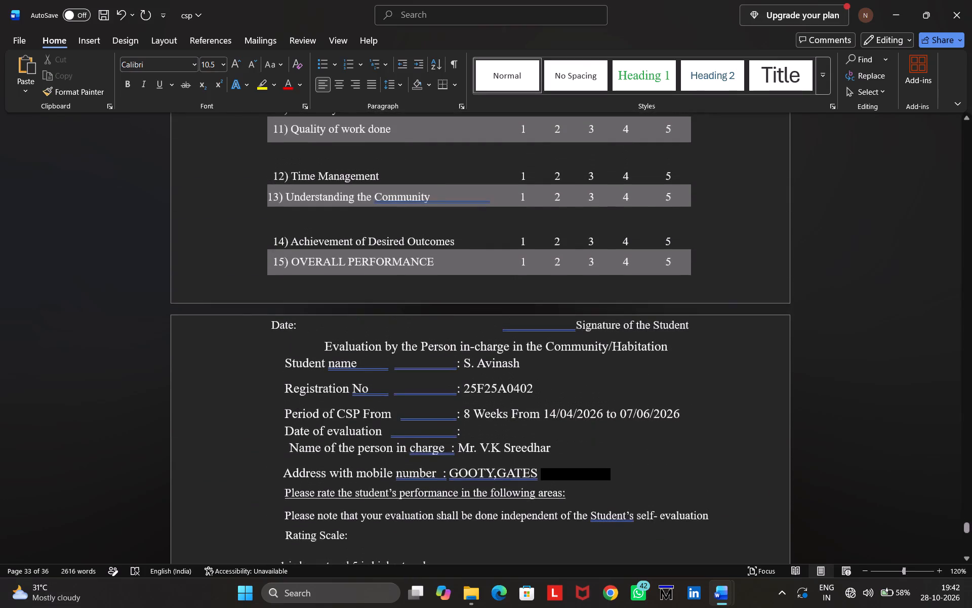
click(256, 325)
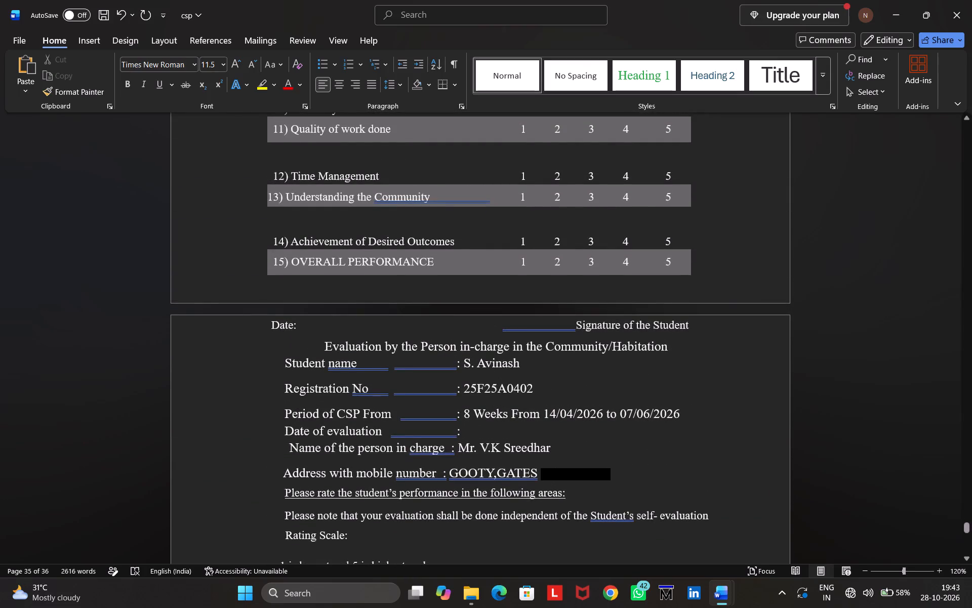
key(BackSpace)
key(BackSpace)
key(BackSpace)
key(BackSpace)
key(BackSpace)
key(BackSpace)
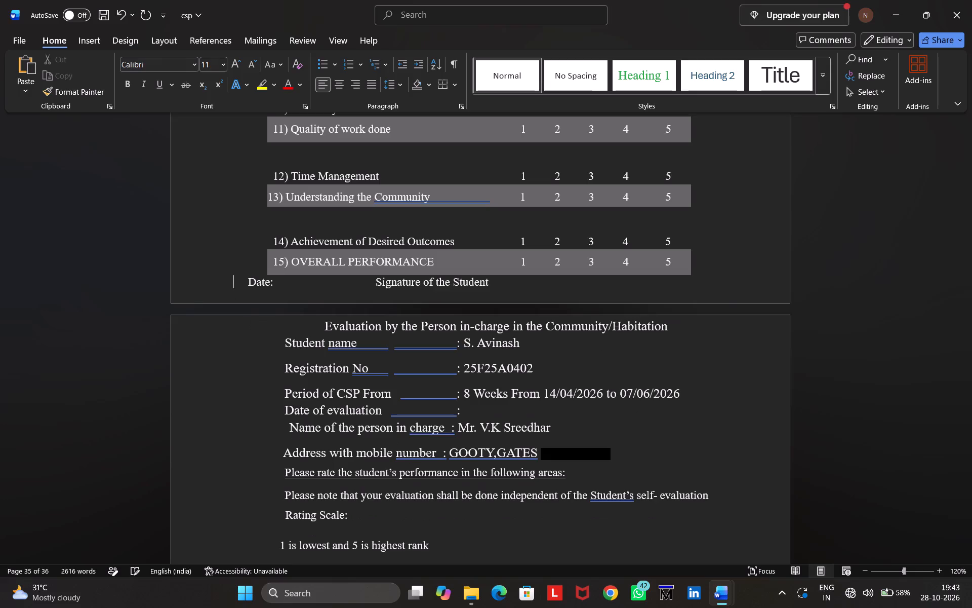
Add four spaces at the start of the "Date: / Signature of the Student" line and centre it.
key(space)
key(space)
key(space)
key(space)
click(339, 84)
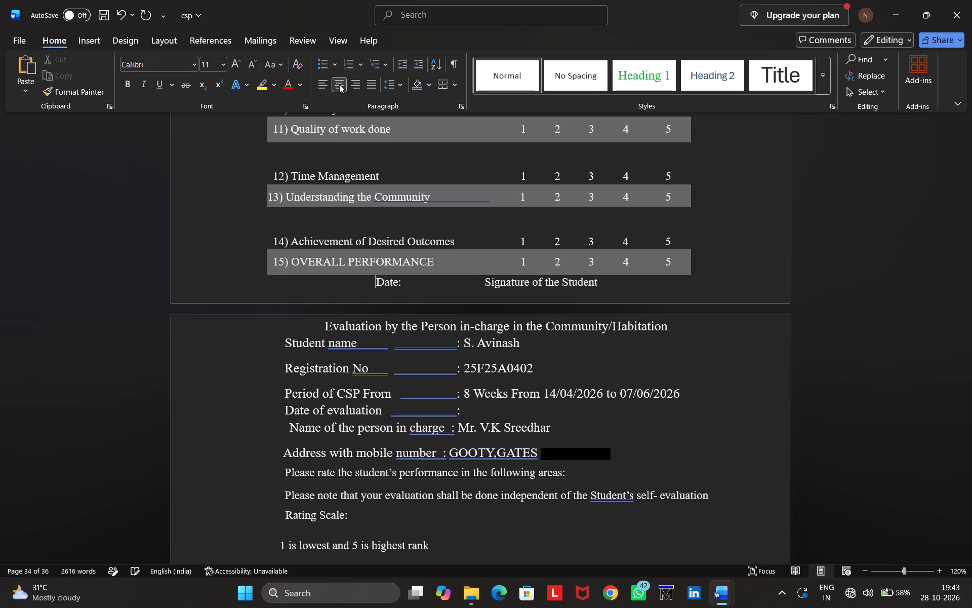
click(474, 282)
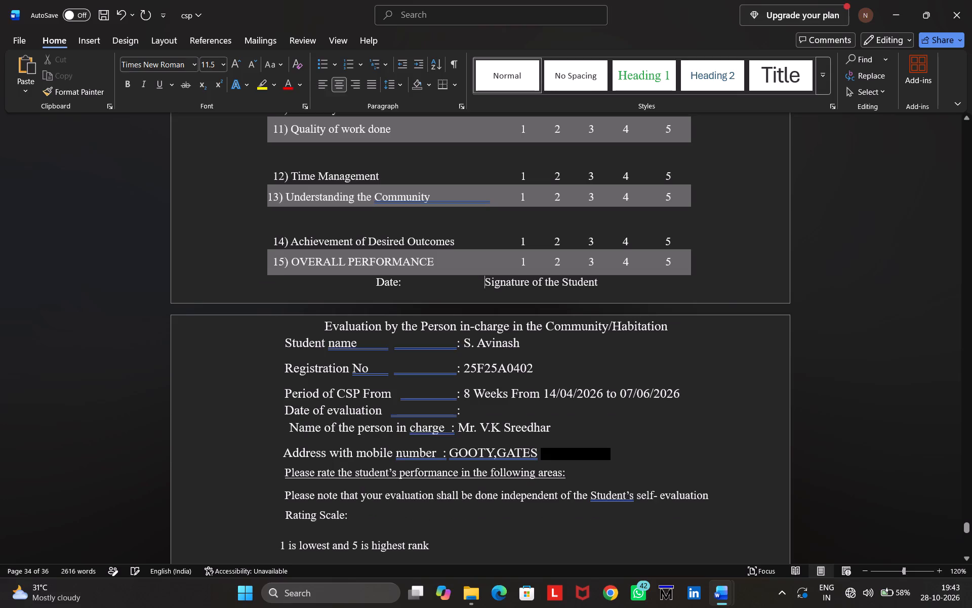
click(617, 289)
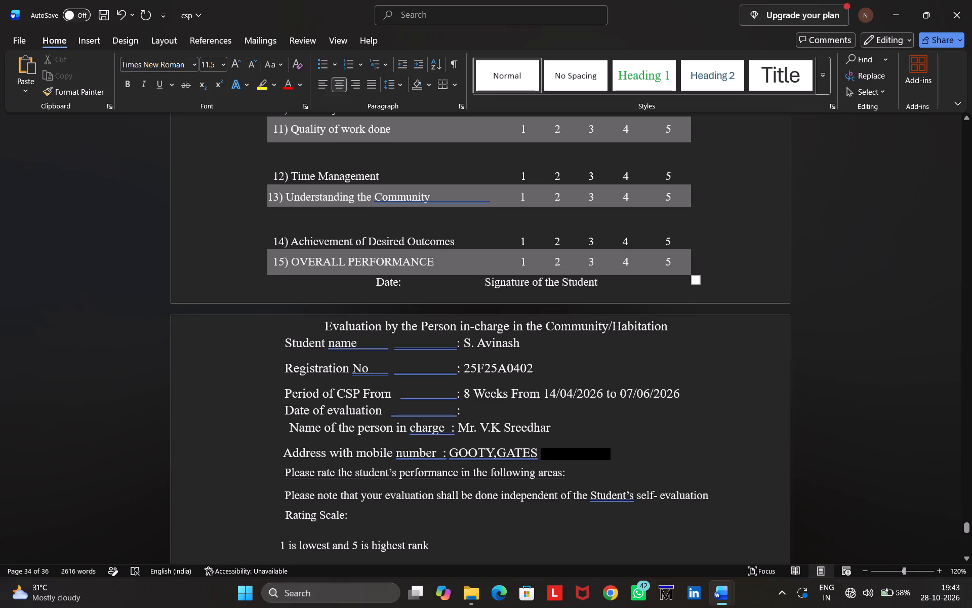
Remove the leading indent before "14) Achievement of Desired Outcomes" in the rating table, leaving a single space before it.
click(276, 227)
click(270, 233)
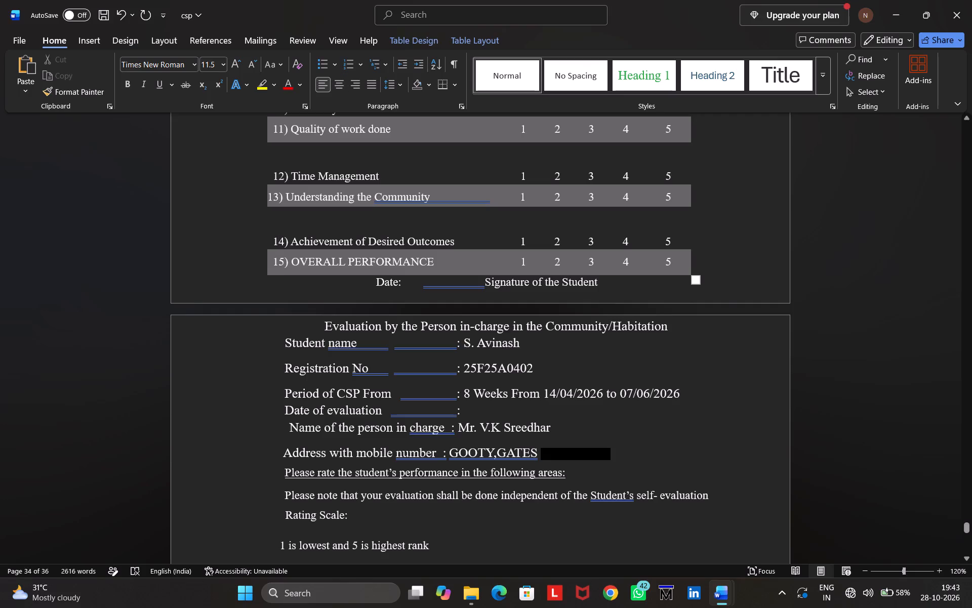
key(BackSpace)
key(BackSpace)
key(BackSpace)
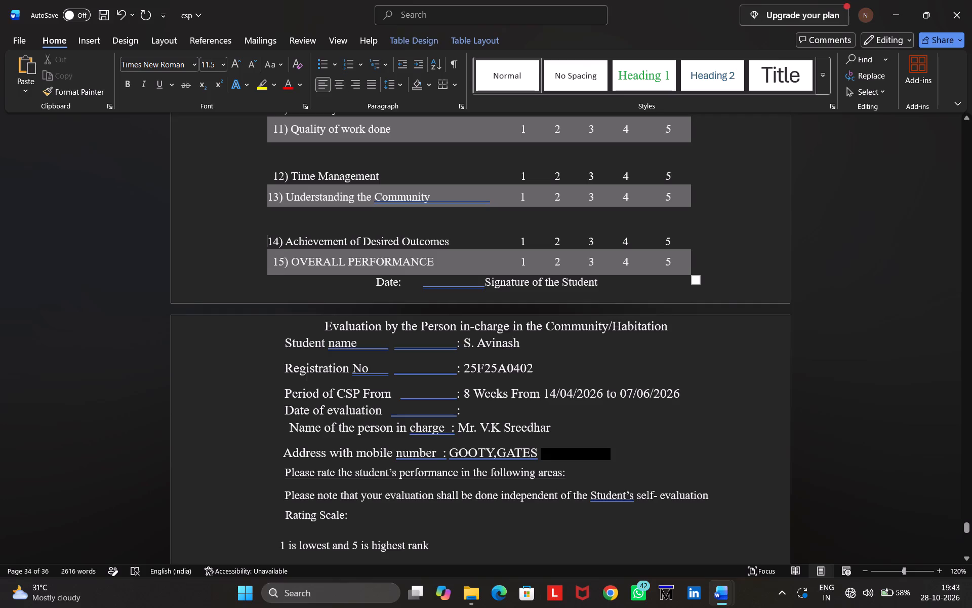
key(BackSpace)
key(BackSpace)
key(BackSpace)
key(BackSpace)
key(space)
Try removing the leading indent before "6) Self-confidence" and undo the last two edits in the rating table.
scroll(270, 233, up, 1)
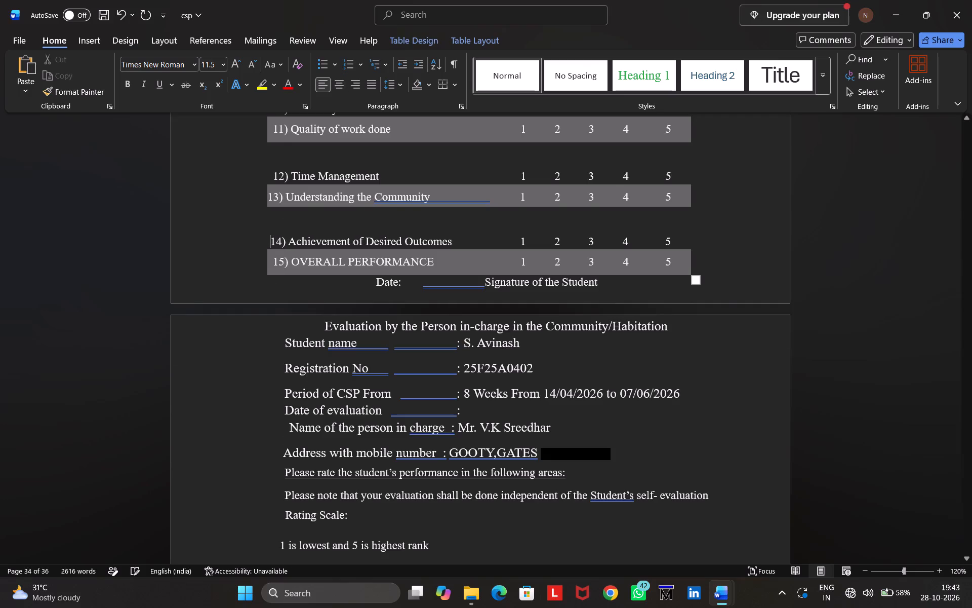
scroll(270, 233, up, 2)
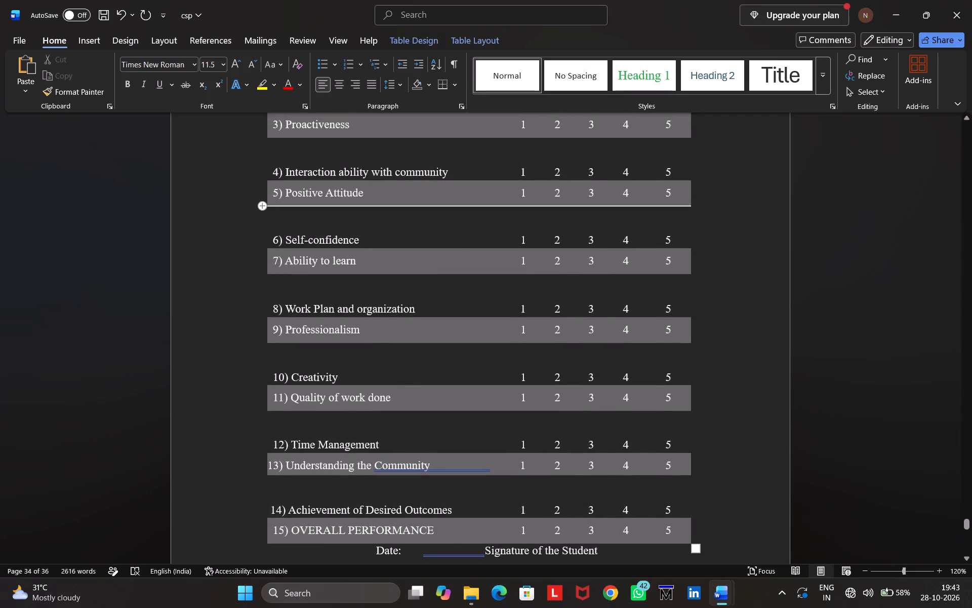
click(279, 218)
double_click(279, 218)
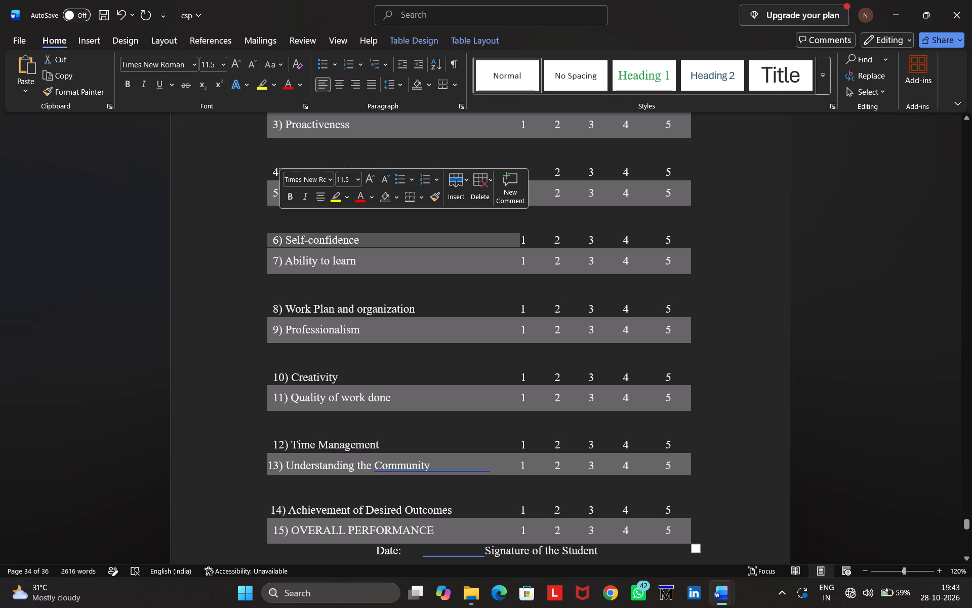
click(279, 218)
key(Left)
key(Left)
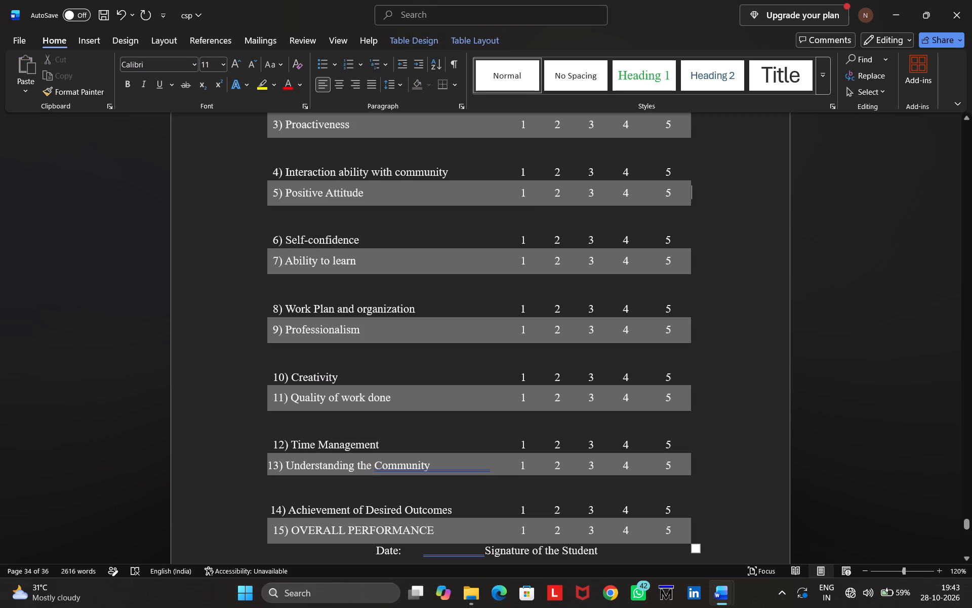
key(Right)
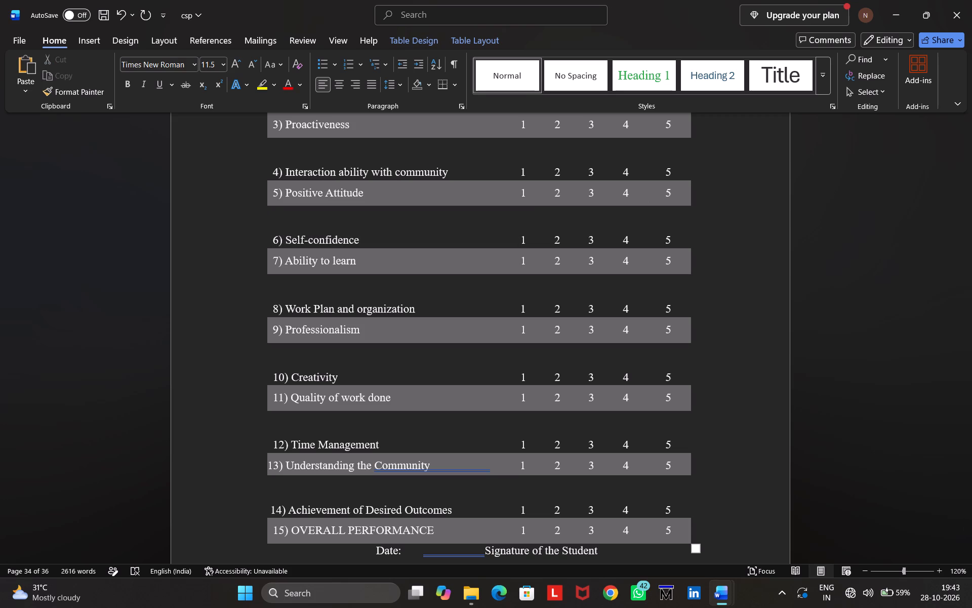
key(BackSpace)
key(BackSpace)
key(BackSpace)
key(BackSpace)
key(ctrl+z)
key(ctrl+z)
Examine the self-evaluation form's layout from the rating table's top row down to the signature line.
scroll(279, 218, up, 1)
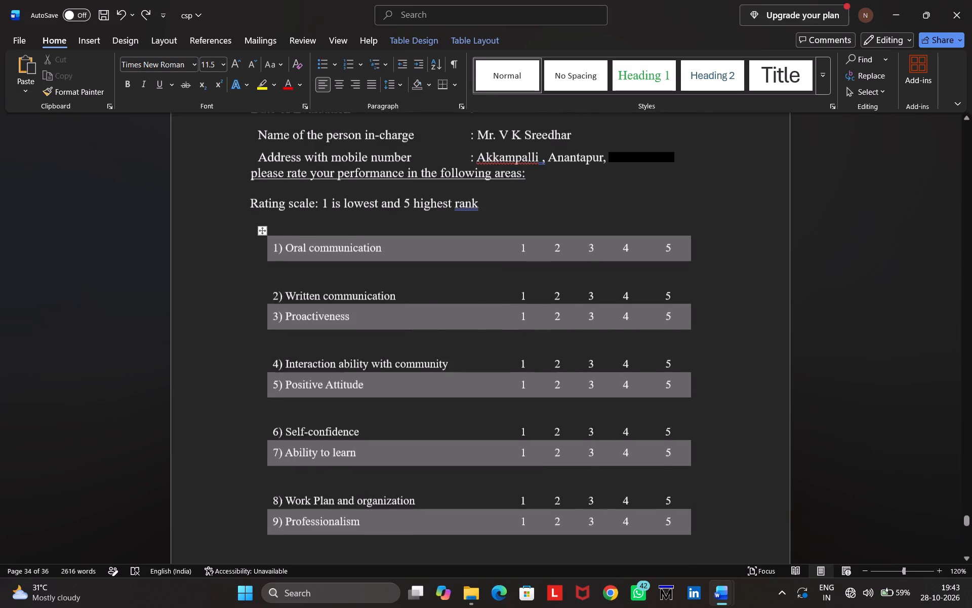
scroll(279, 218, up, 1)
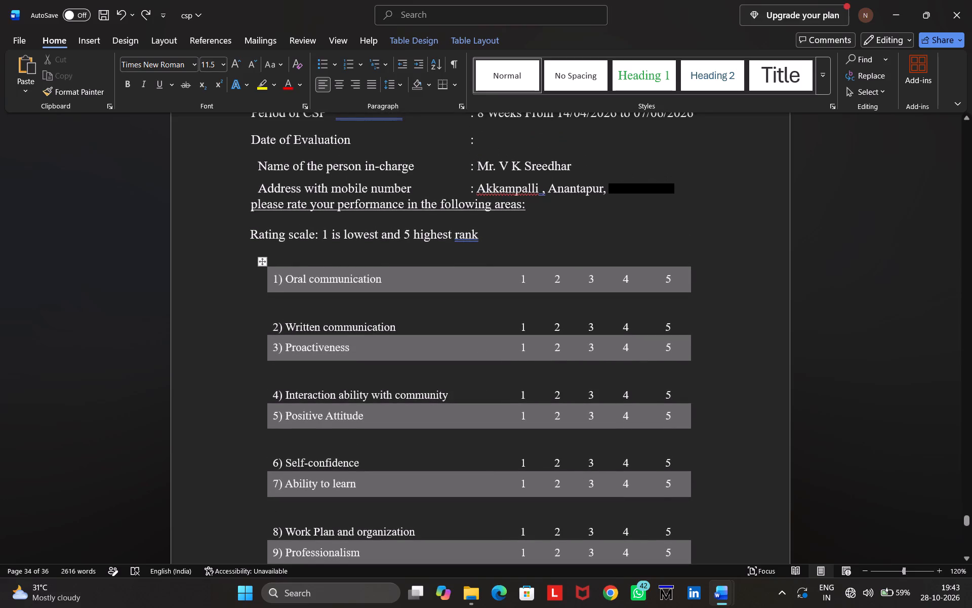
click(276, 246)
click(269, 263)
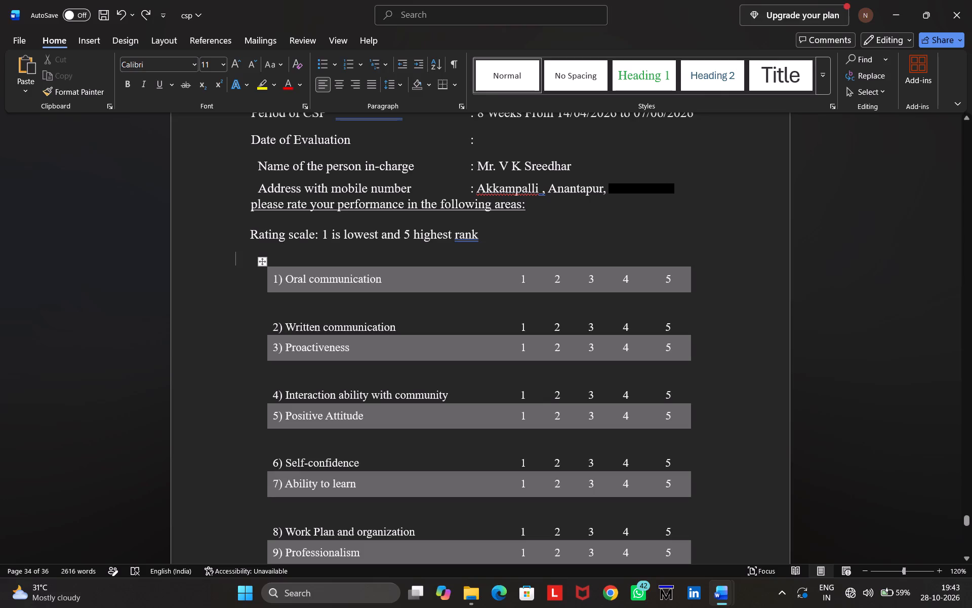
scroll(547, 284, down, 1)
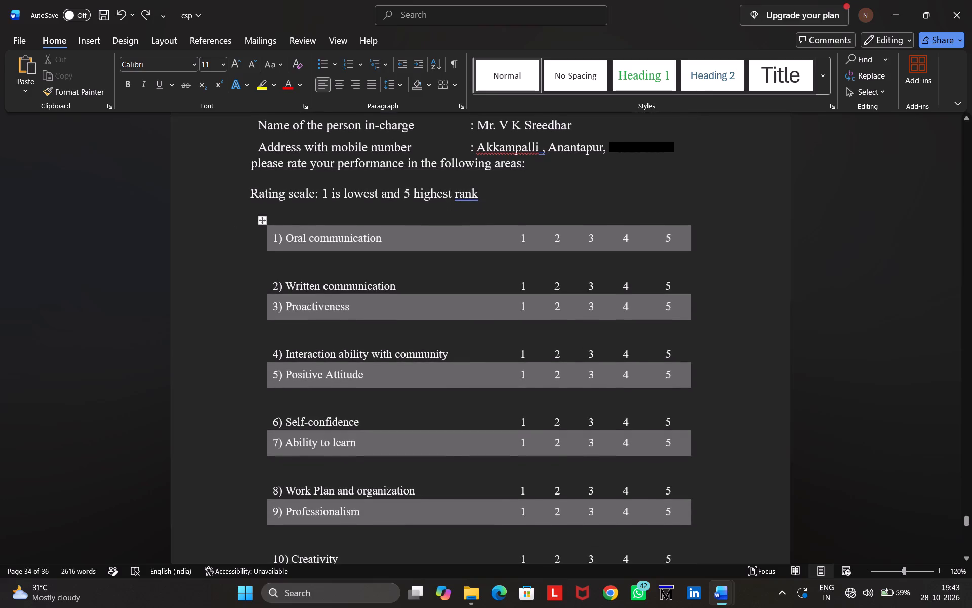
scroll(268, 350, down, 2)
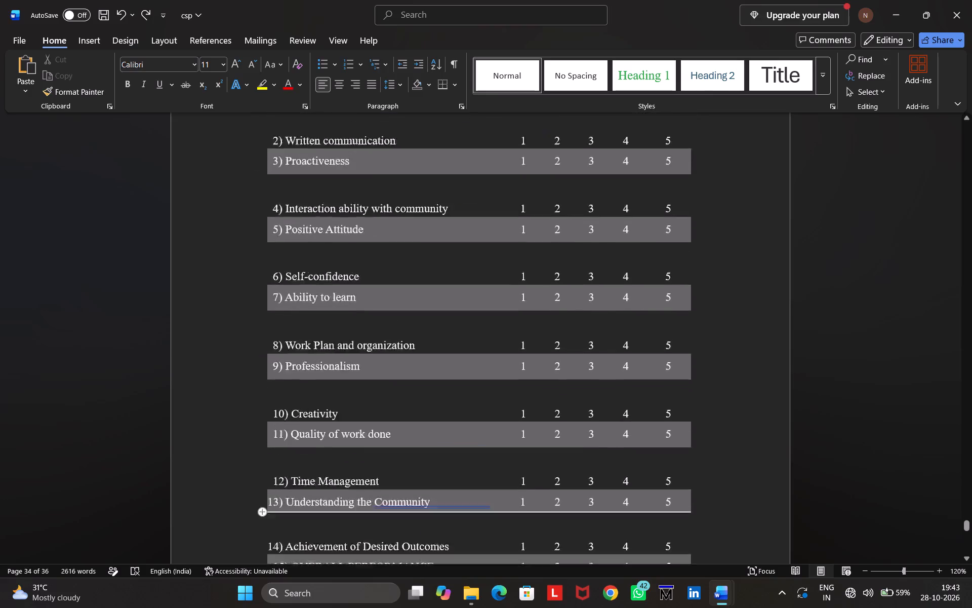
scroll(268, 350, down, 1)
scroll(268, 350, up, 1)
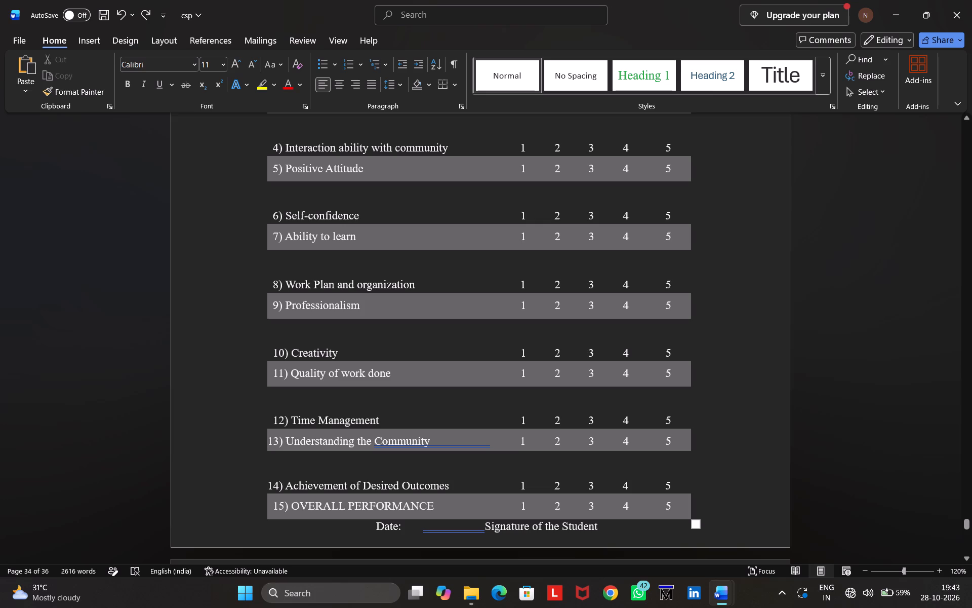
scroll(274, 470, down, 1)
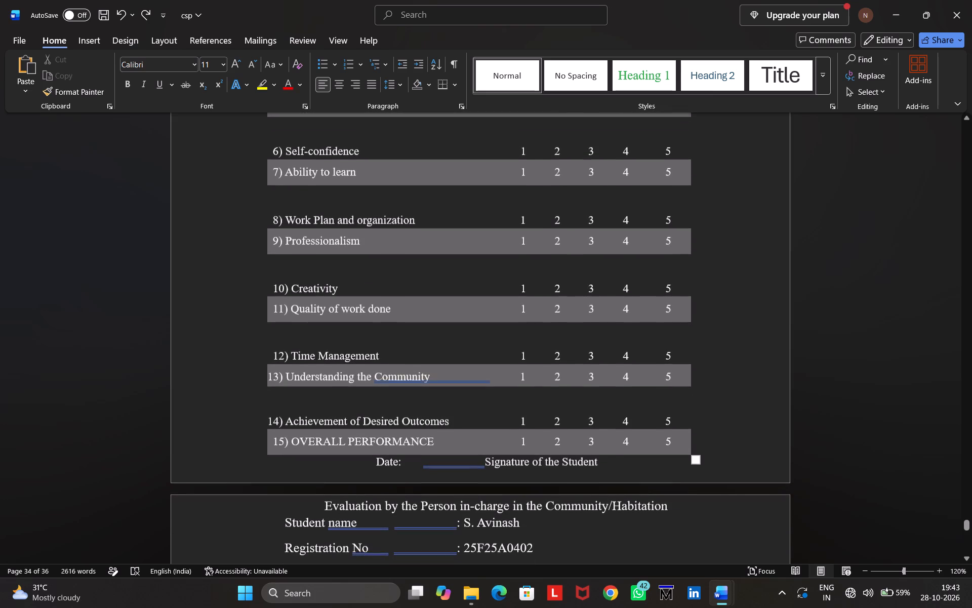
Add two spaces after "Date:" and return the date and signature line to left alignment at the margin.
click(351, 478)
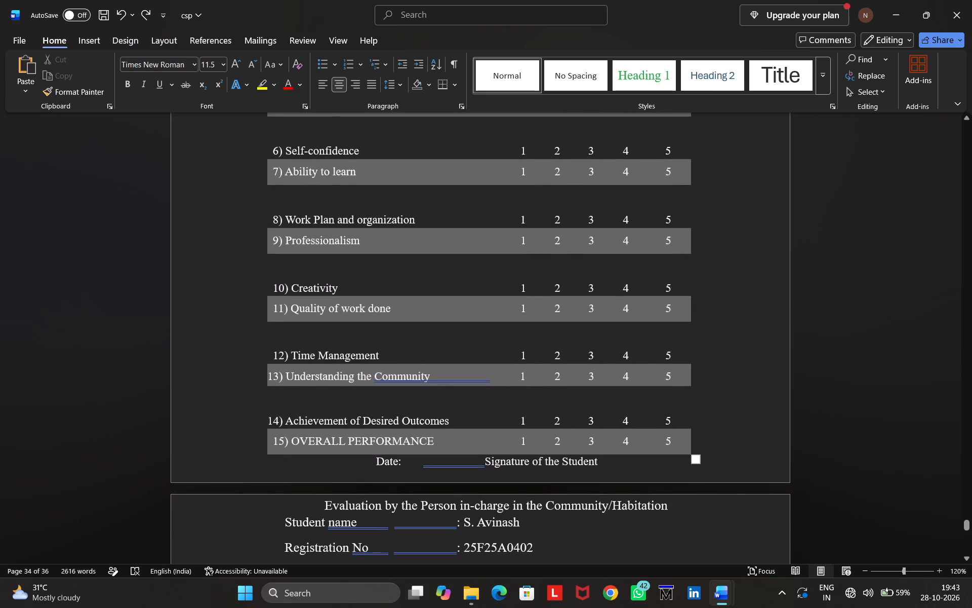
click(414, 464)
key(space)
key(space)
key(Left)
key(Left)
key(Left)
key(Left)
key(Left)
key(Left)
key(Left)
key(Left)
key(Left)
key(Left)
key(Left)
key(Left)
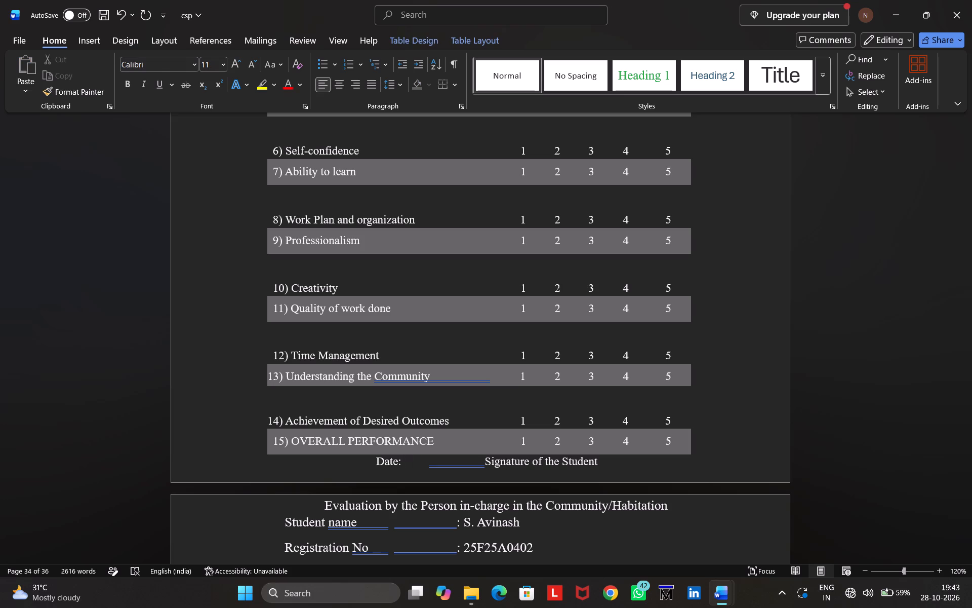
key(Right)
key(BackSpace)
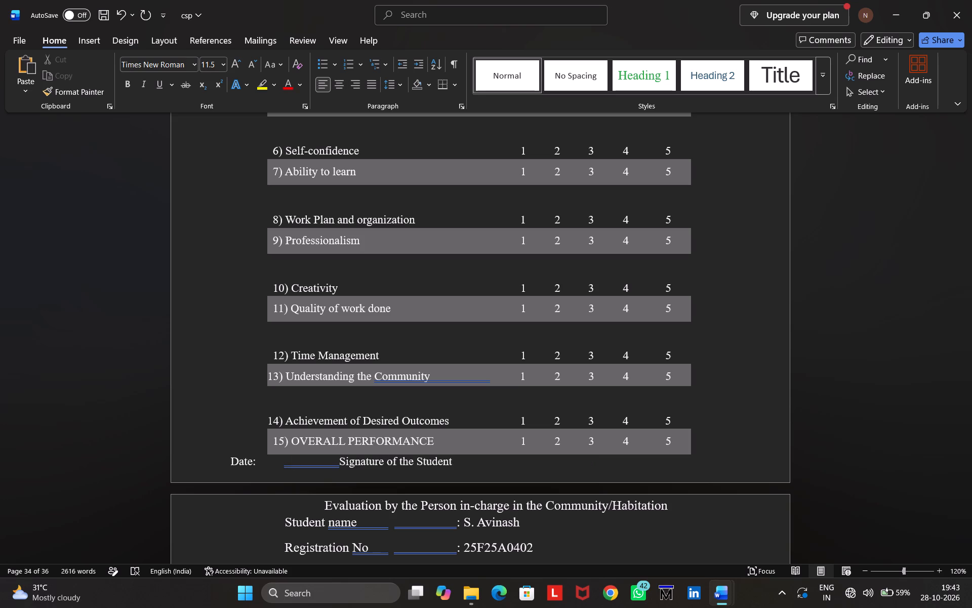
Push "Signature of the Student" across with spaces until it ends beneath the rating table's 5 column.
click(331, 466)
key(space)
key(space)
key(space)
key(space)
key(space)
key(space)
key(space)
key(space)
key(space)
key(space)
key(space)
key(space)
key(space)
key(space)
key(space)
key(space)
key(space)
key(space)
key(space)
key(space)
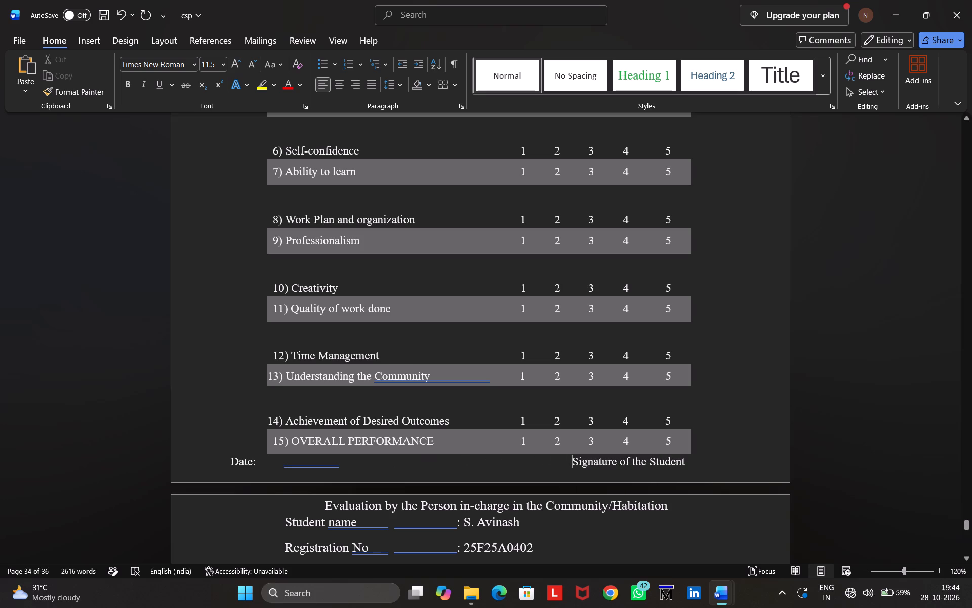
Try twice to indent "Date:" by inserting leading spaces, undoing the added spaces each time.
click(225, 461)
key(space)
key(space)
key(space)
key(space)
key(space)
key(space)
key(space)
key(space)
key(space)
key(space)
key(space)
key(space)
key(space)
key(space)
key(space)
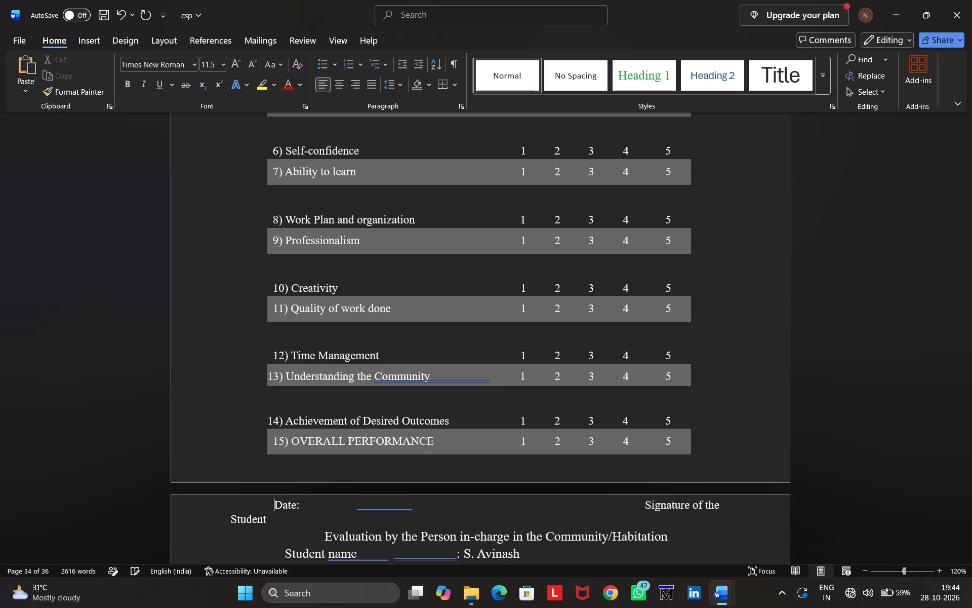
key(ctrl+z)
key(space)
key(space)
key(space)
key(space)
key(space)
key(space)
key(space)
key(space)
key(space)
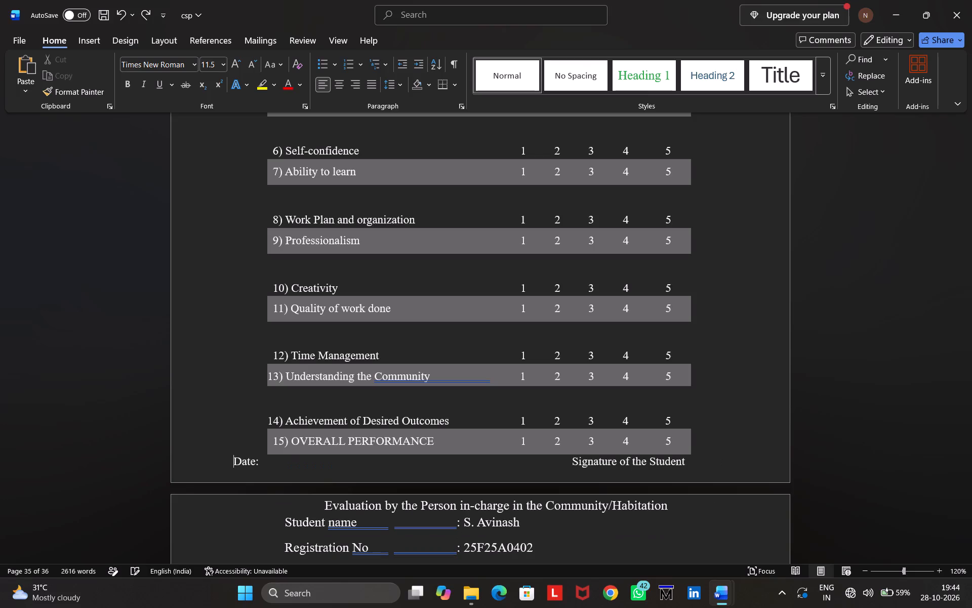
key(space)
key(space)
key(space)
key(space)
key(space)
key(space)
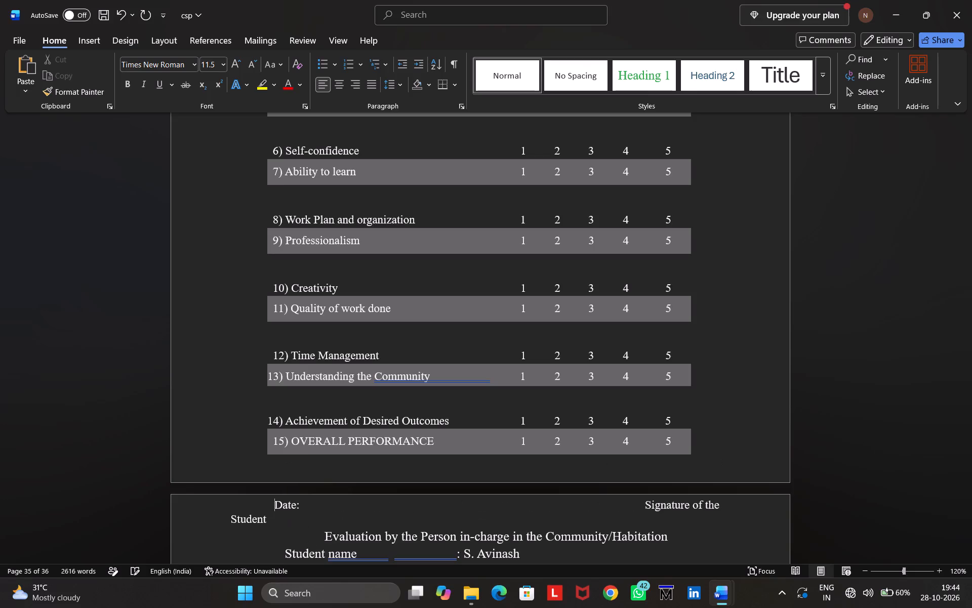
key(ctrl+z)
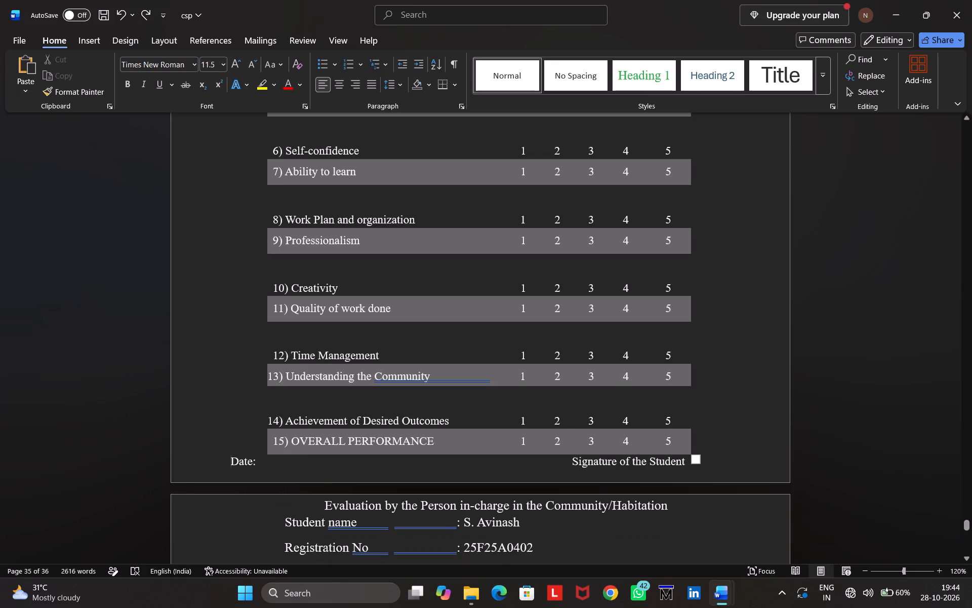
Set the self-evaluation form's text, from its title down through the rating table's OVERALL PERFORMANCE row, to font size 10.
scroll(247, 185, up, 4)
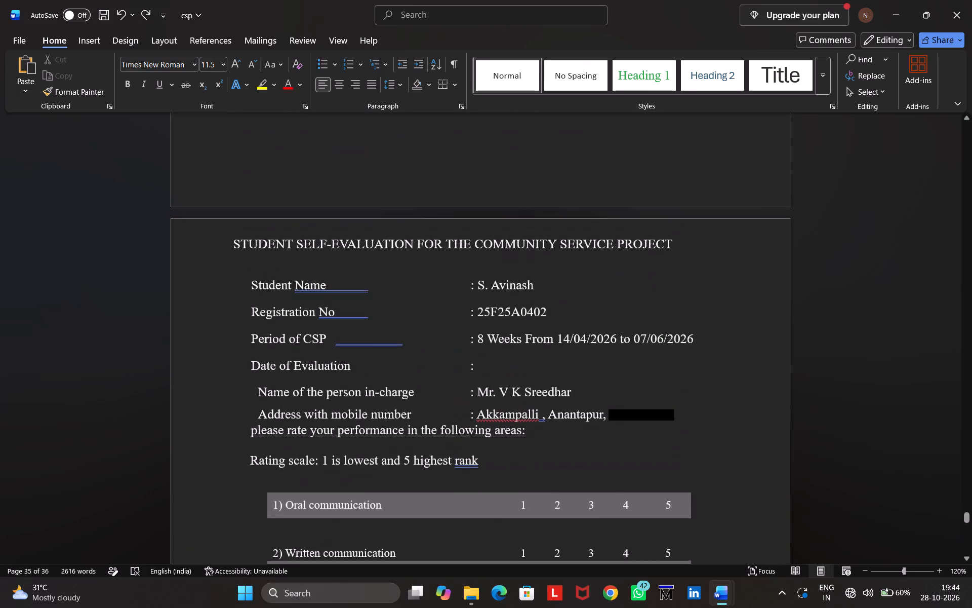
drag(226, 238, 653, 580)
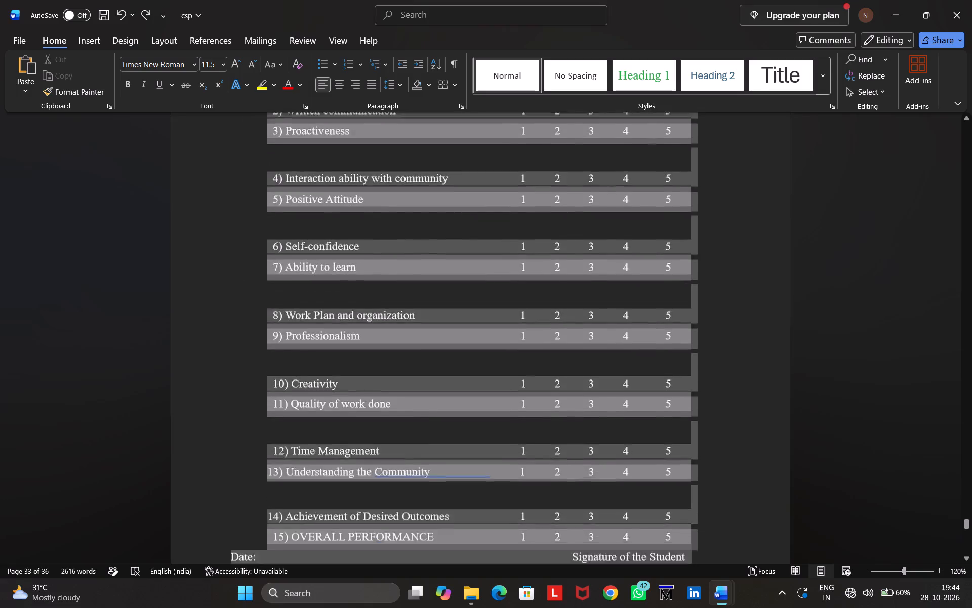
drag(653, 580, 695, 486)
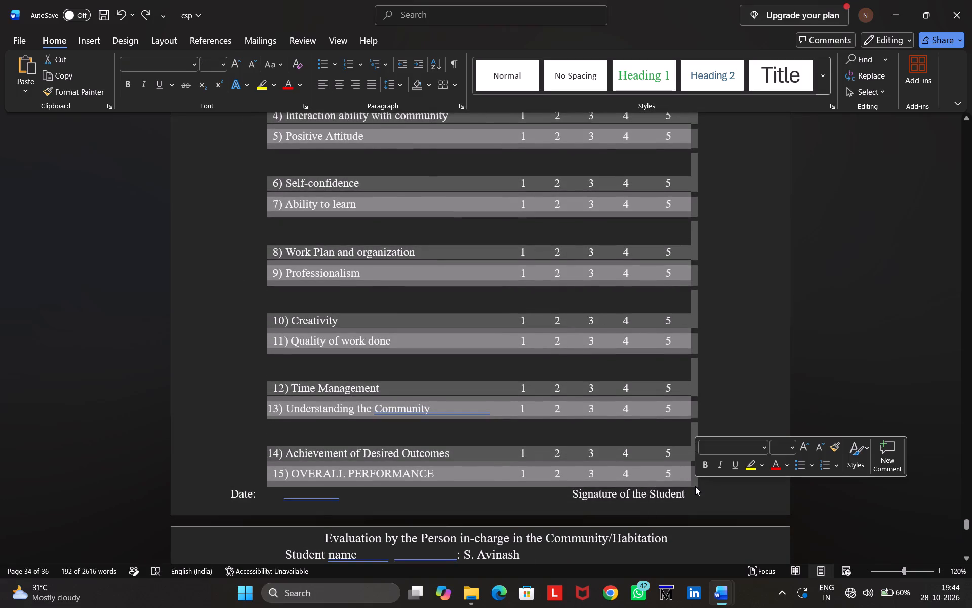
click(223, 61)
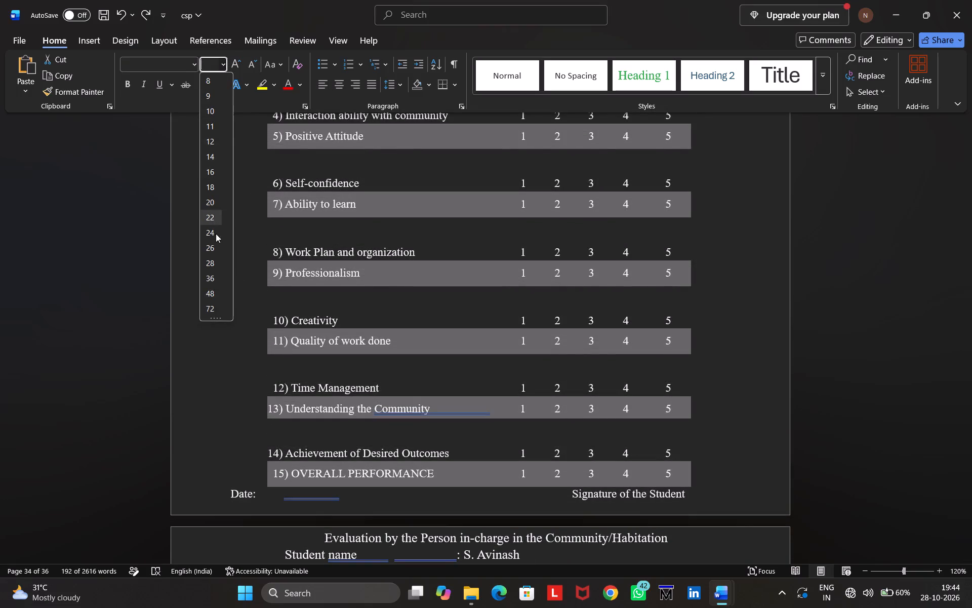
click(209, 111)
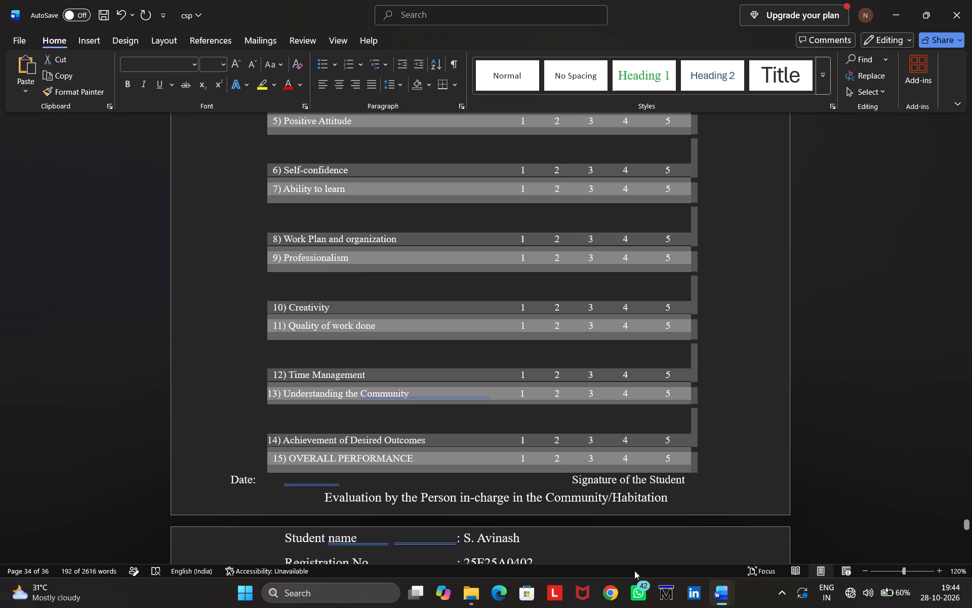
Insert a blank line before the "Evaluation by the Person in-charge" heading and another above the self-evaluation form's date and signature line.
click(321, 496)
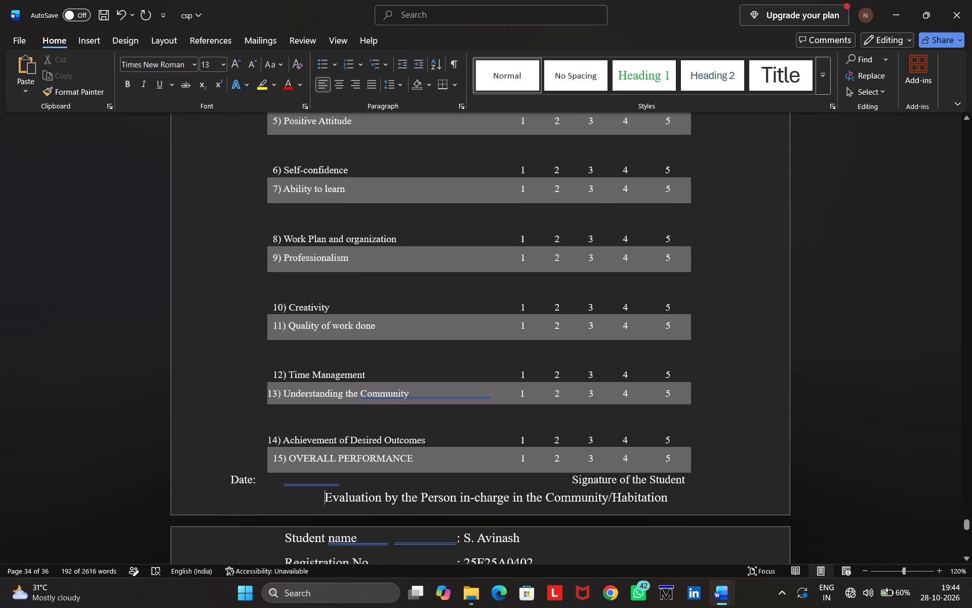
key(Return)
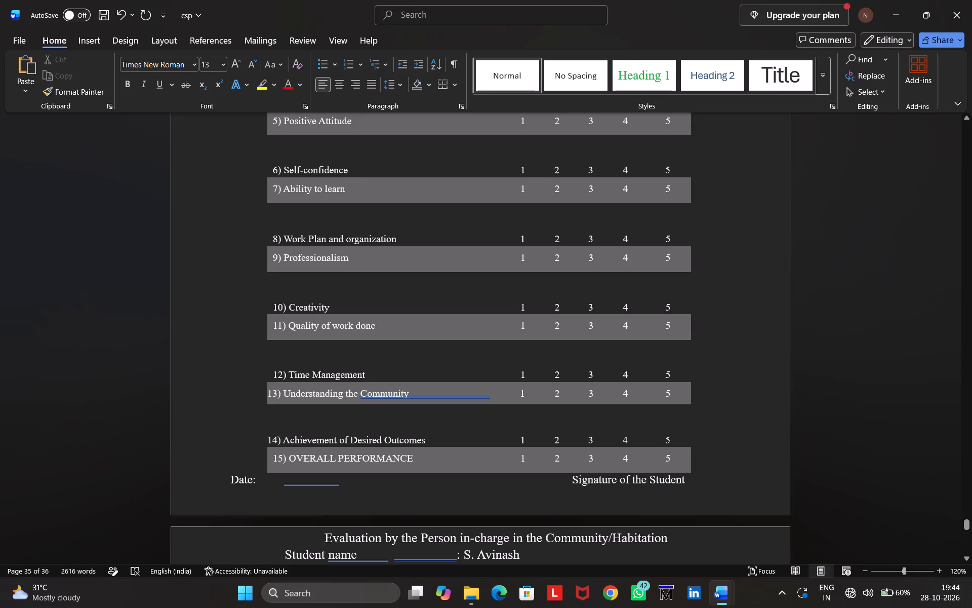
click(230, 473)
key(Return)
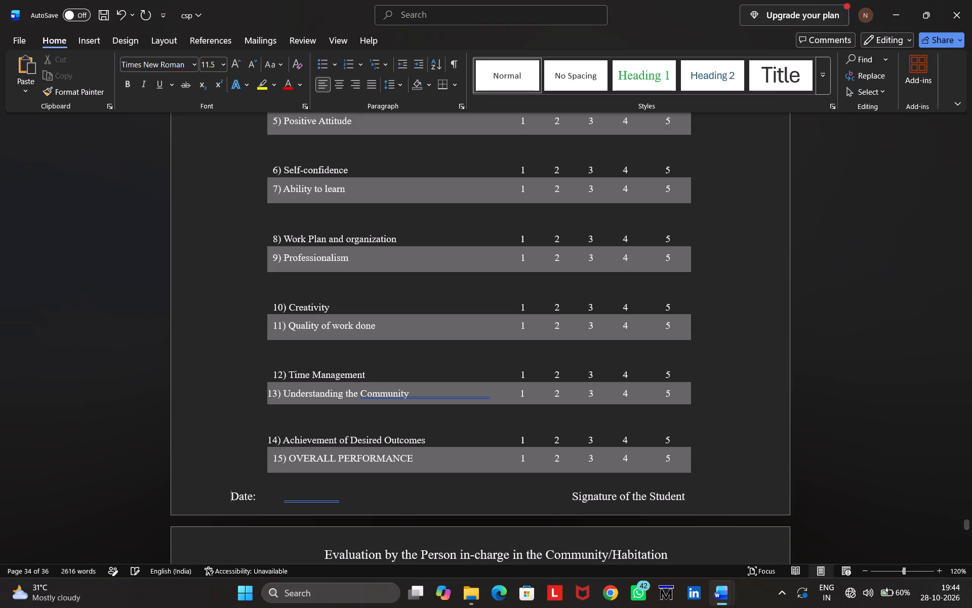
Indent the self-evaluation form's date and signature line with 12 leading spaces and center-align it.
scroll(230, 473, down, 1)
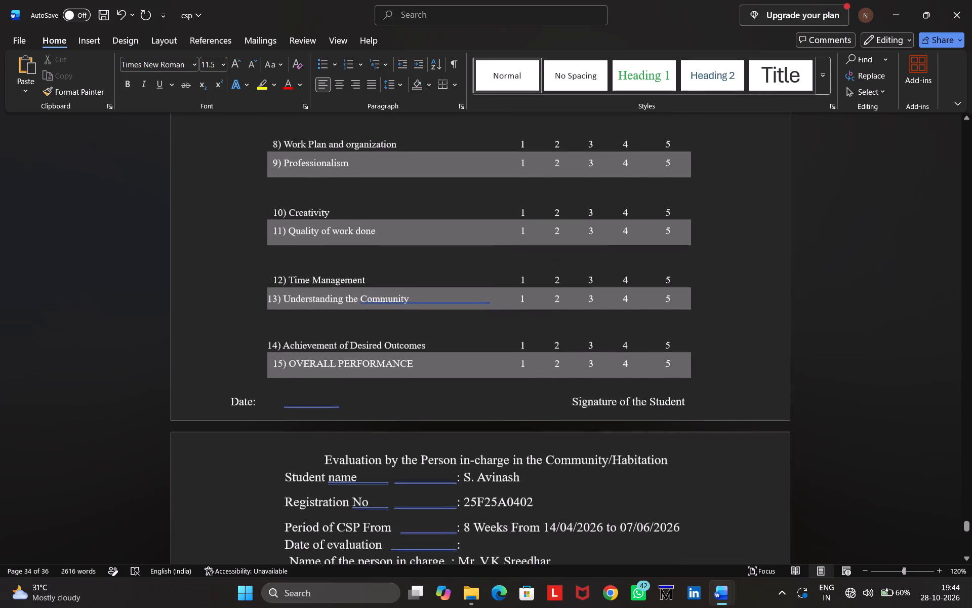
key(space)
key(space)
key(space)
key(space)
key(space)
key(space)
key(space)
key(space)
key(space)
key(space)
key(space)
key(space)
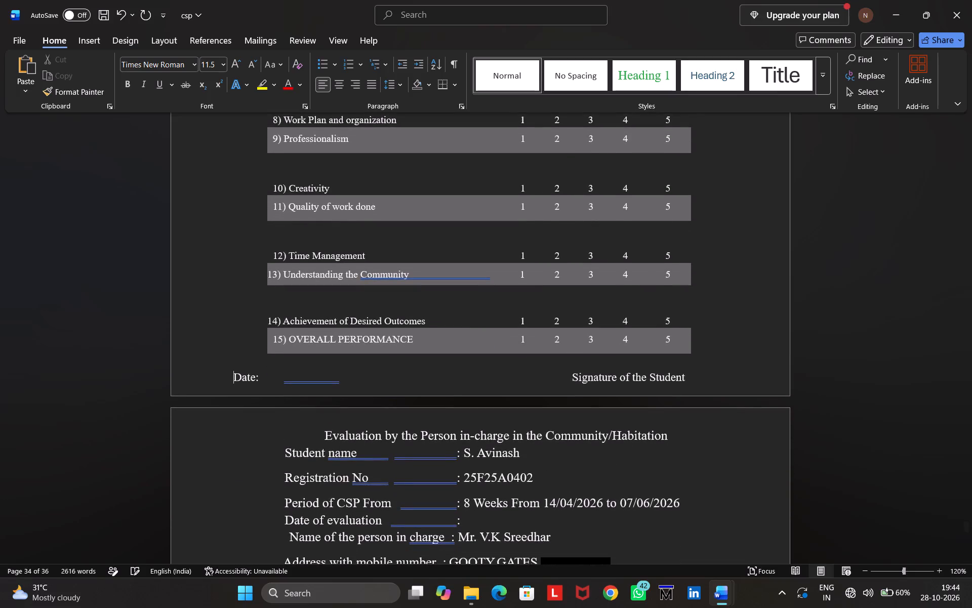
scroll(230, 473, down, 1)
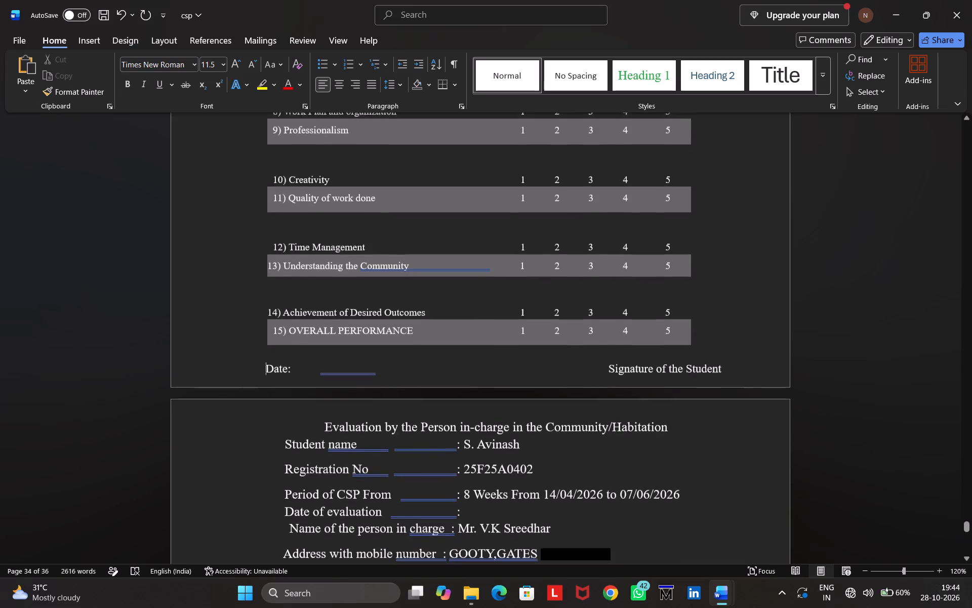
click(606, 359)
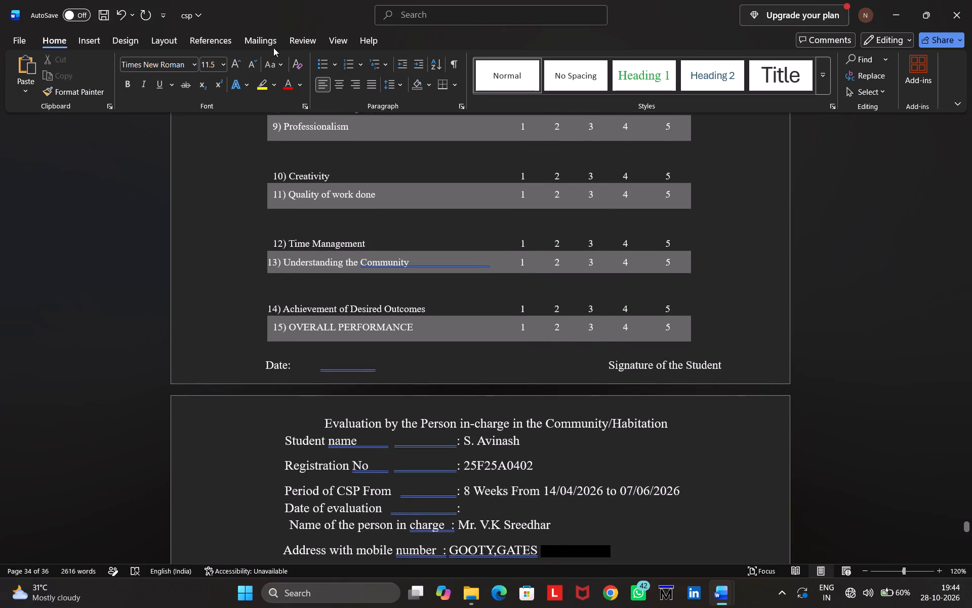
click(340, 80)
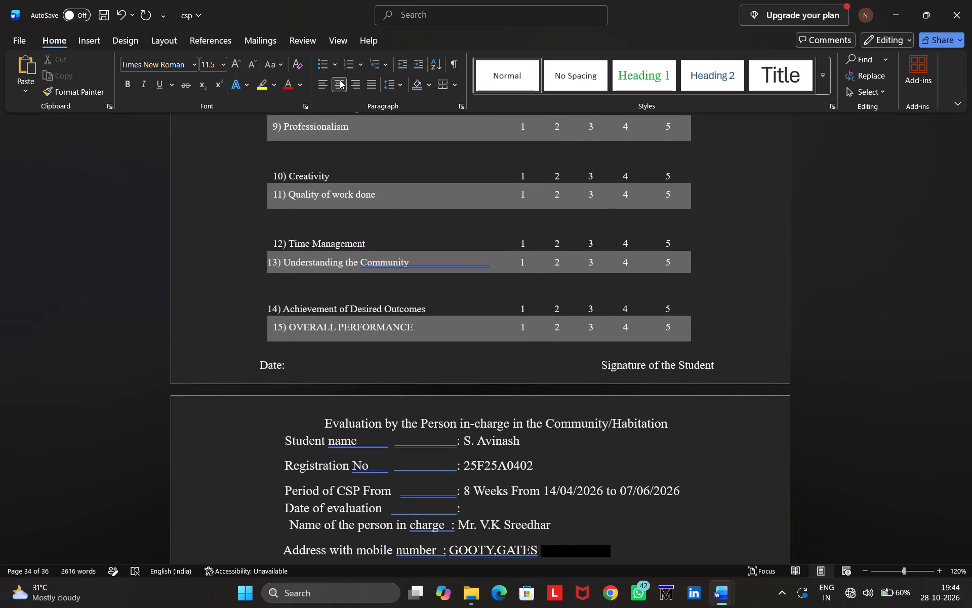
Make the "Evaluation by the Person in-charge in the Community/Habitation" heading bold and add a blank line beneath it.
scroll(271, 268, down, 3)
scroll(271, 268, up, 1)
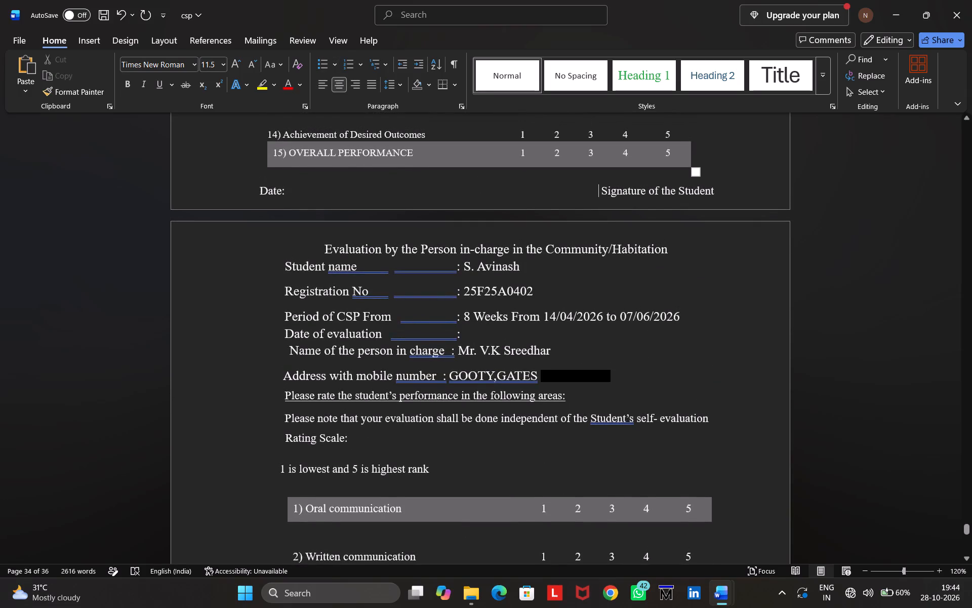
click(665, 248)
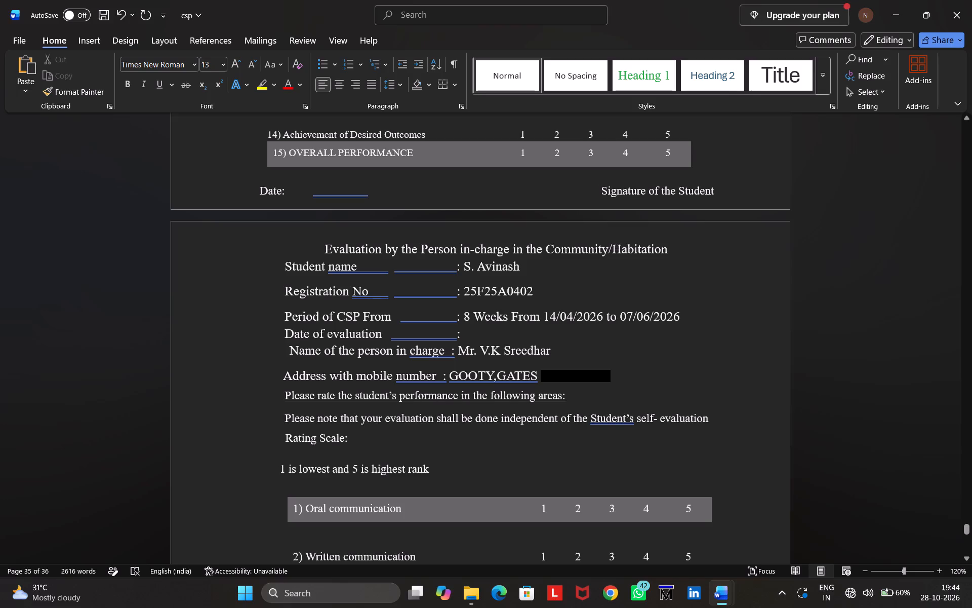
drag(322, 245, 668, 249)
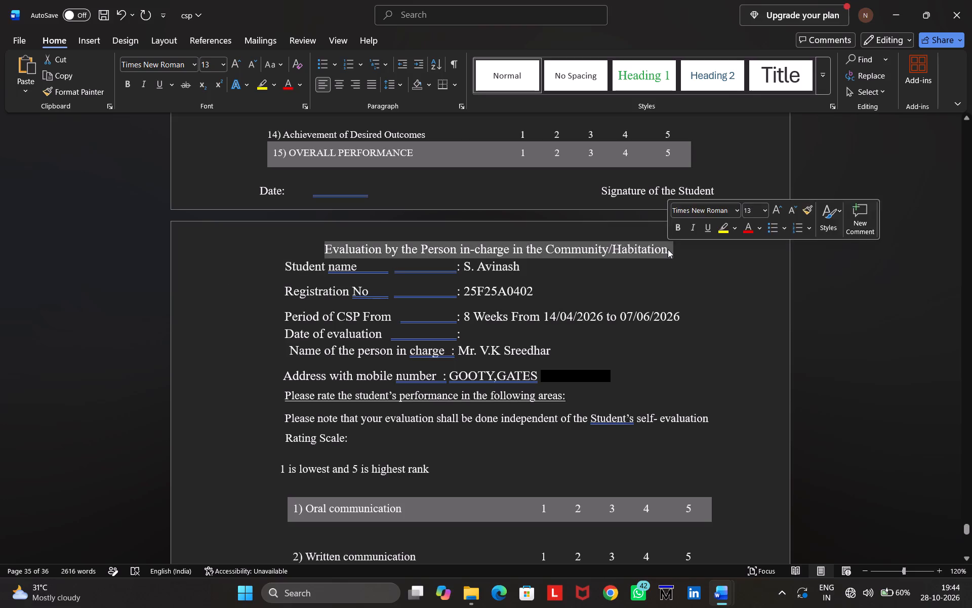
click(127, 82)
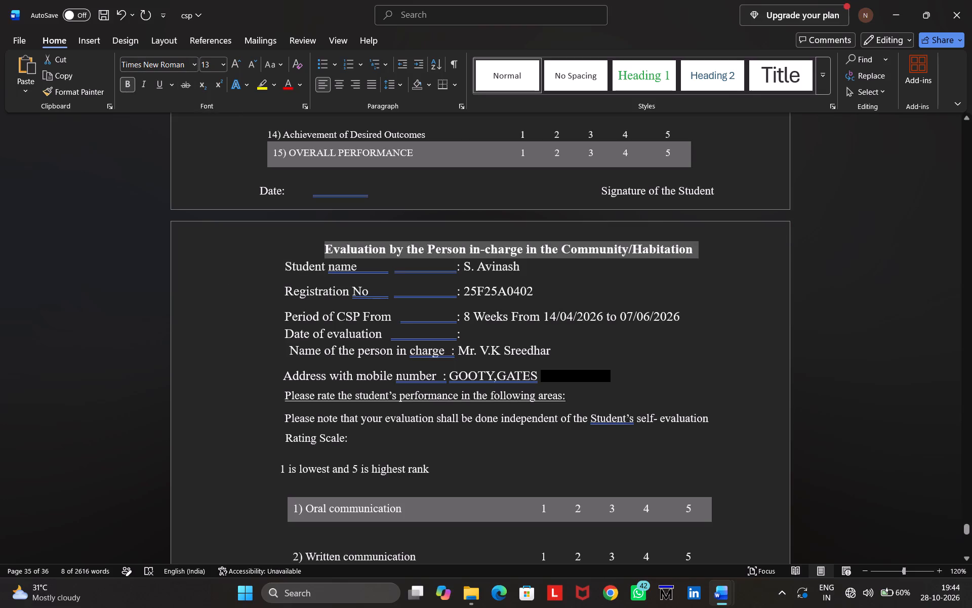
click(717, 253)
key(Return)
Insert a blank line above "Please rate the student's performance in the following areas:" in the person in-charge evaluation form.
scroll(717, 253, down, 1)
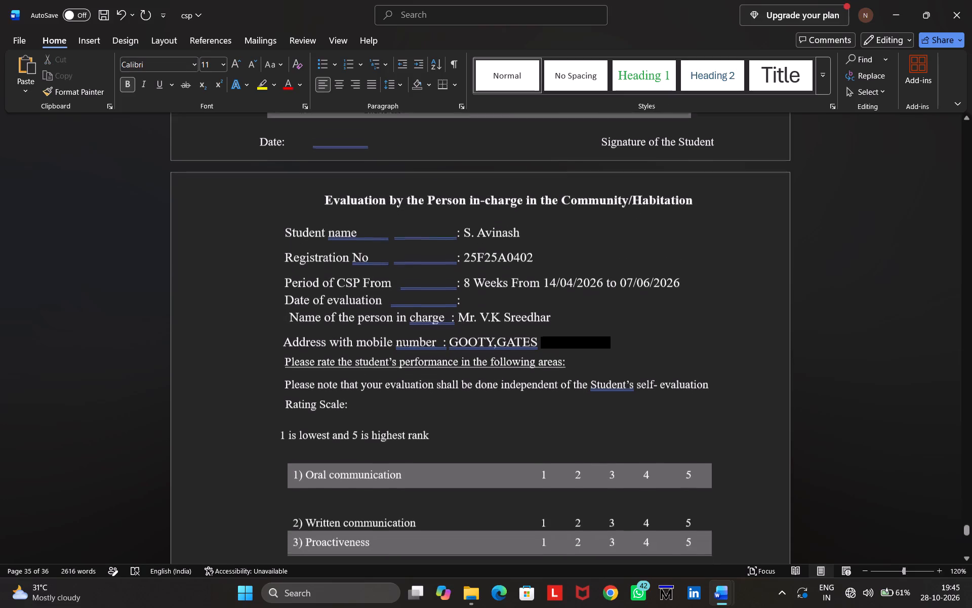
scroll(717, 253, down, 1)
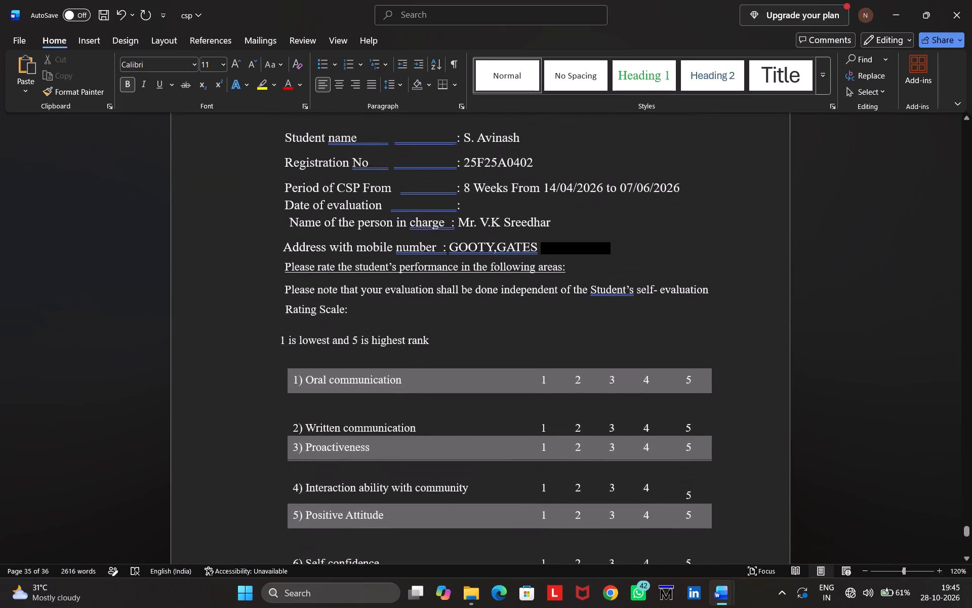
click(277, 263)
key(Return)
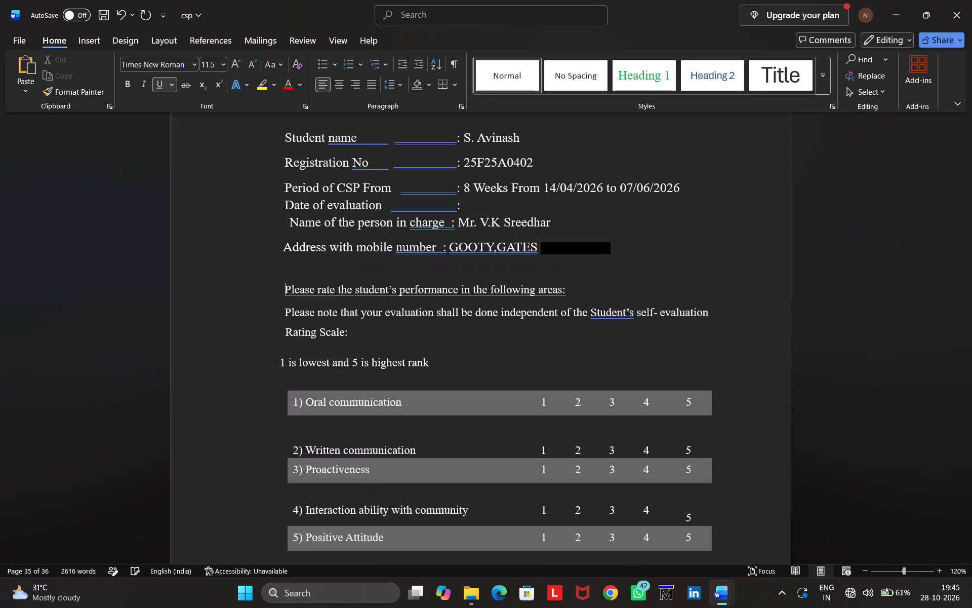
Examine the person in-charge evaluation form's layout from its heading through the rating table to the Survey Photos heading.
scroll(277, 263, right, 1)
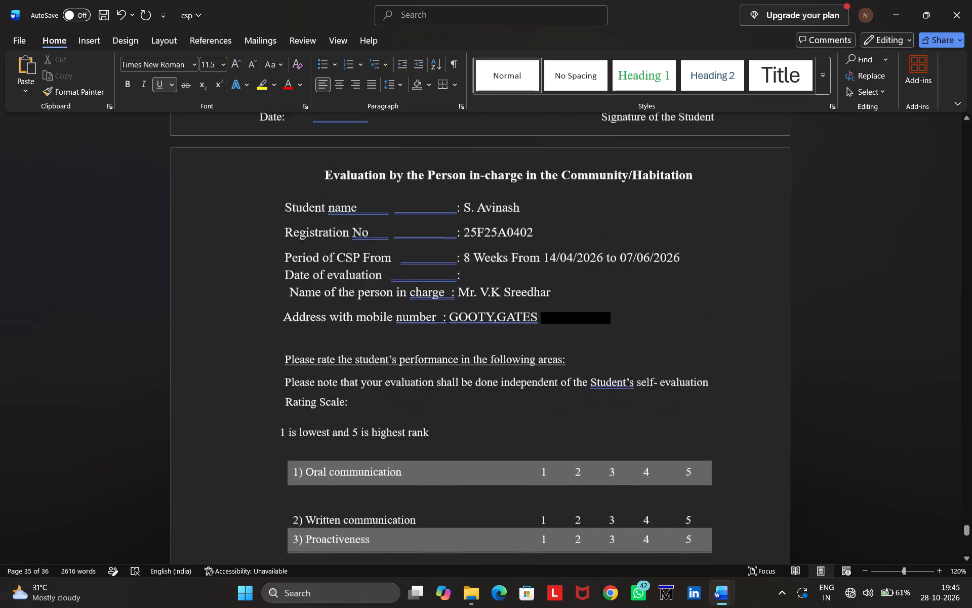
scroll(277, 263, right, 1)
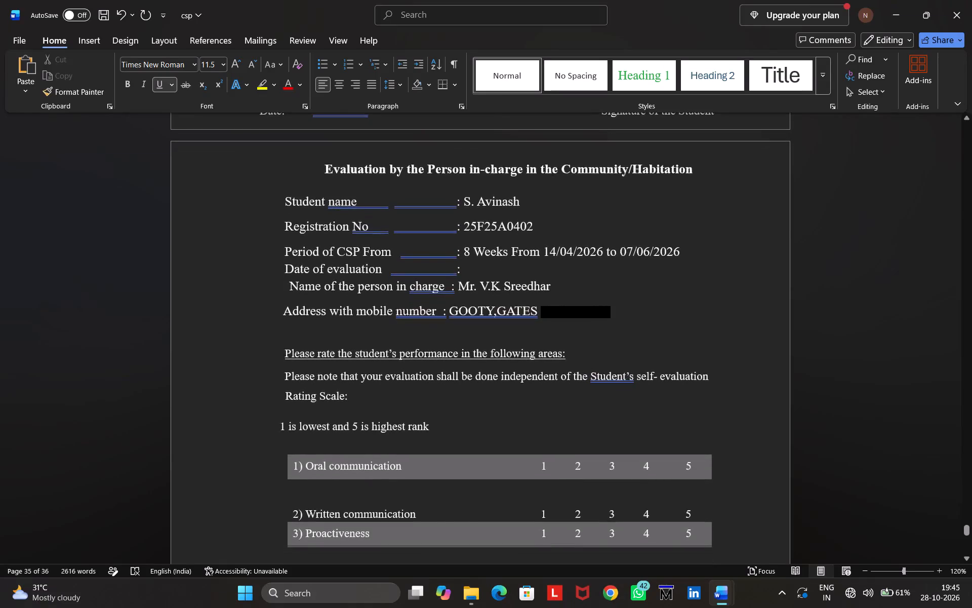
scroll(277, 263, down, 2)
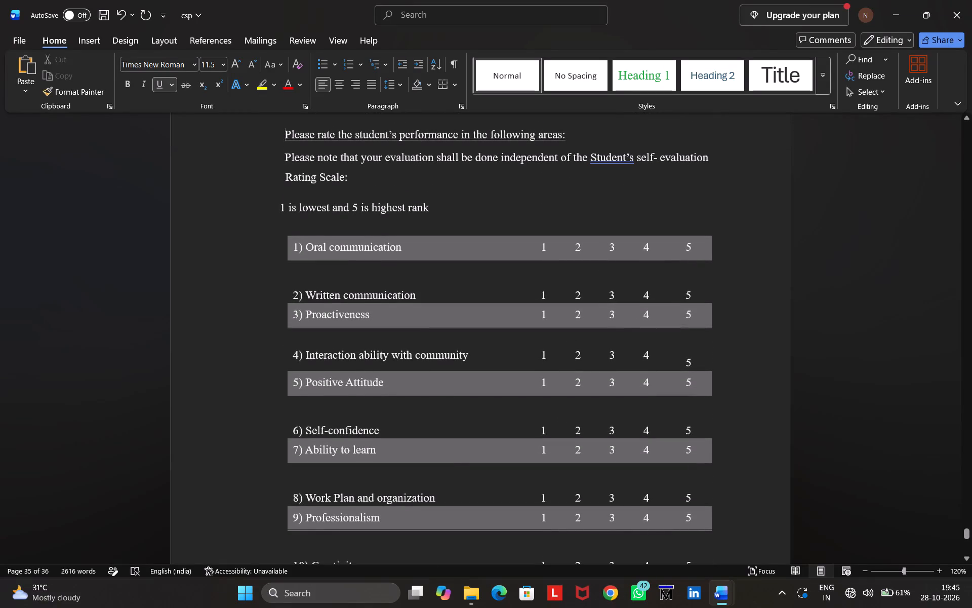
scroll(277, 263, down, 1)
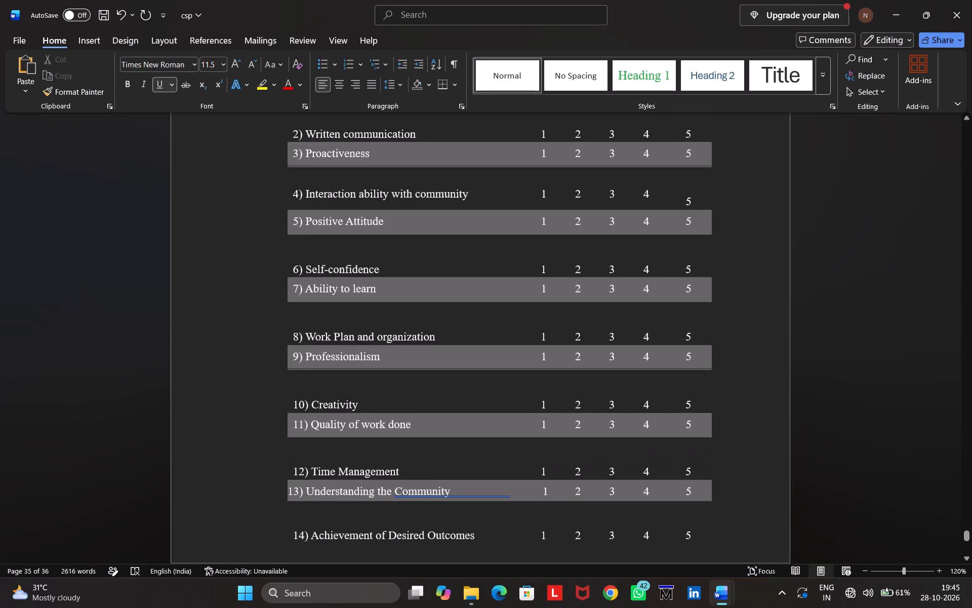
scroll(277, 263, down, 1)
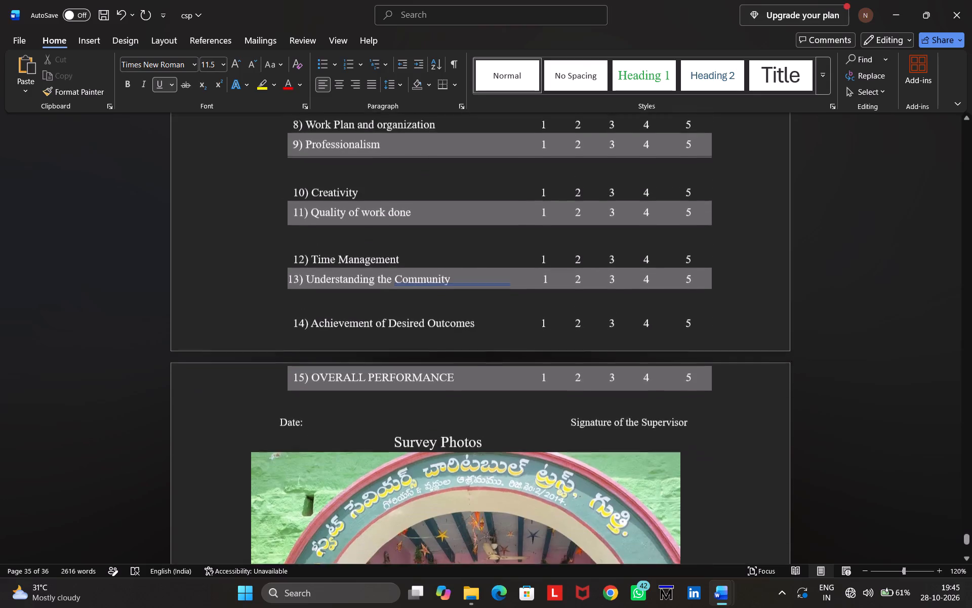
scroll(277, 263, down, 1)
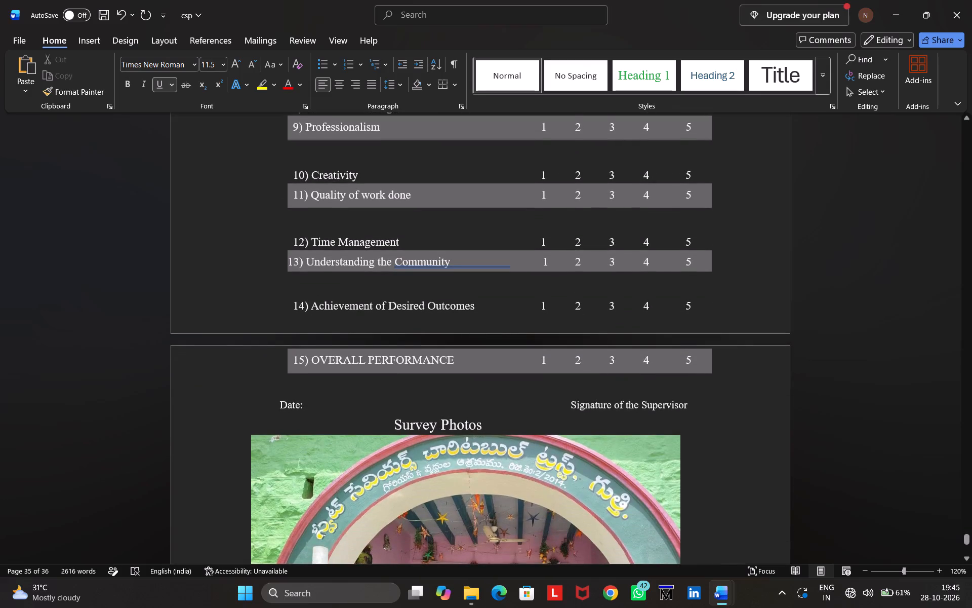
scroll(271, 338, up, 5)
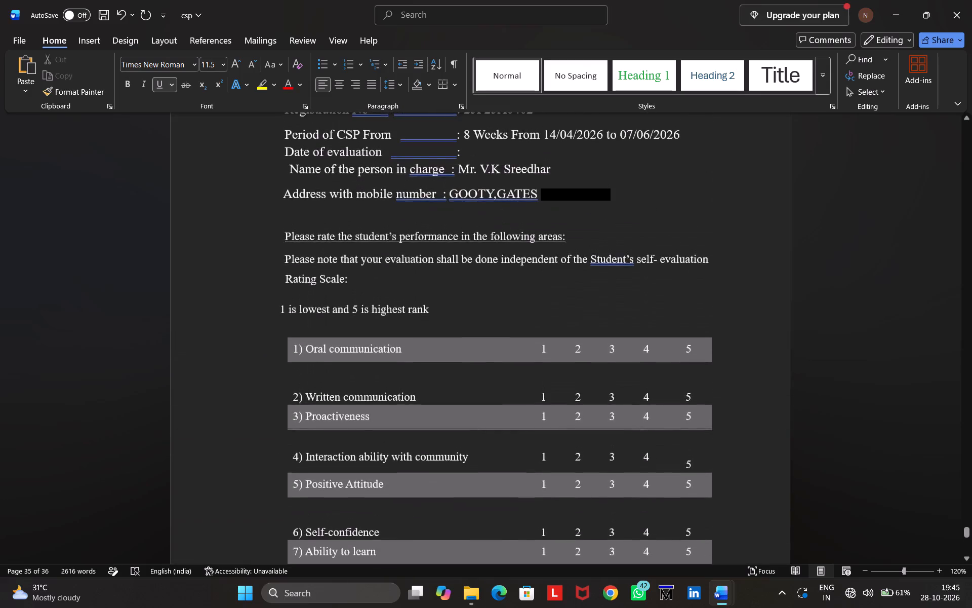
scroll(263, 386, up, 3)
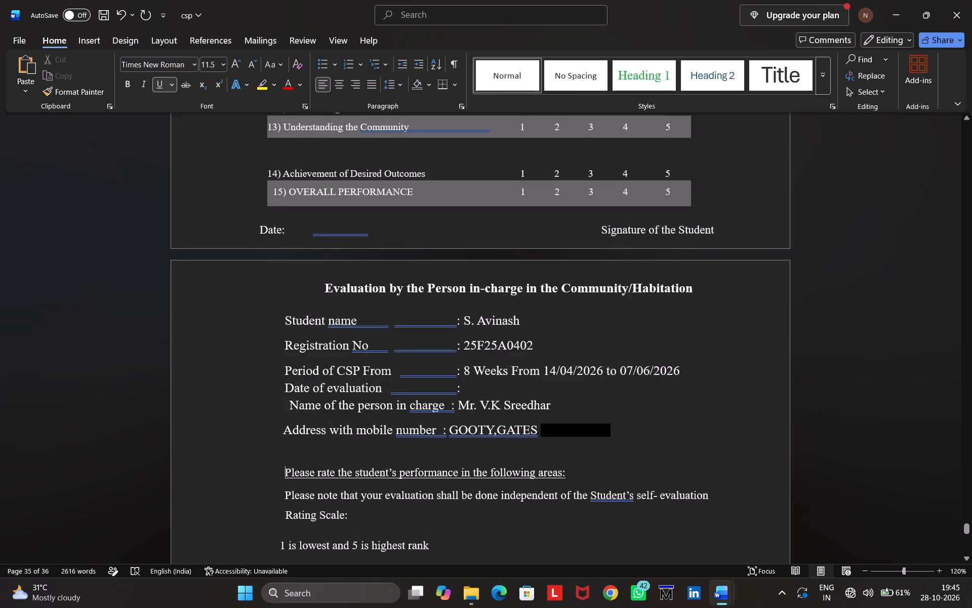
scroll(396, 403, down, 1)
scroll(396, 403, up, 1)
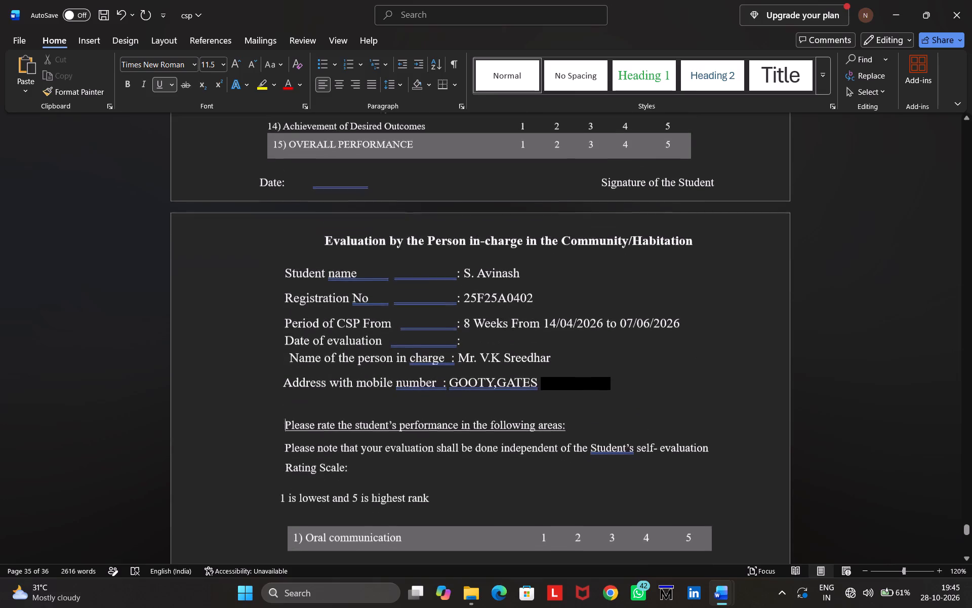
Compare the self-evaluation form with the person in-charge form, checking the page break near the latter's last rating row and Survey Photos.
scroll(396, 403, up, 1)
scroll(396, 403, right, 1)
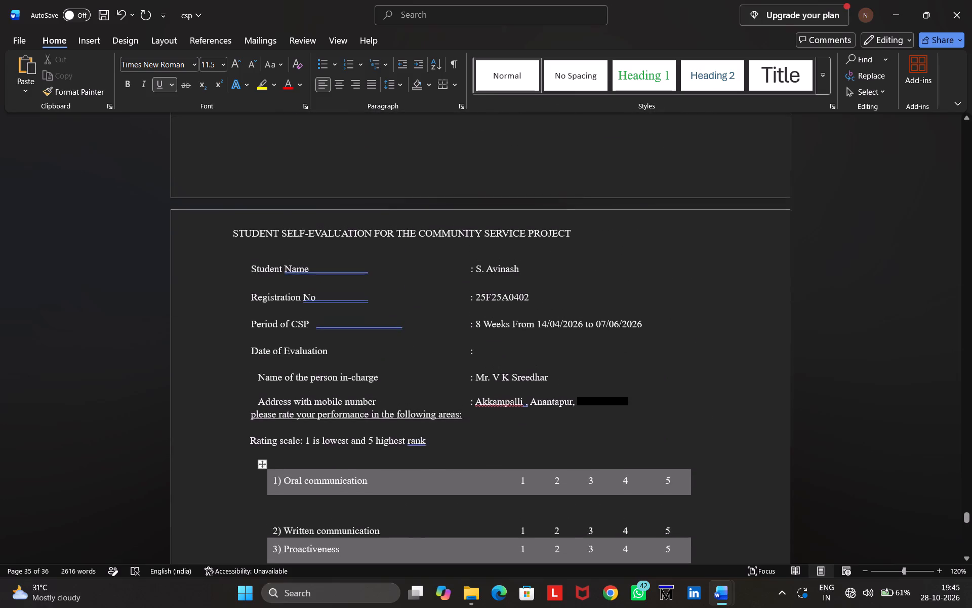
scroll(396, 403, right, 2)
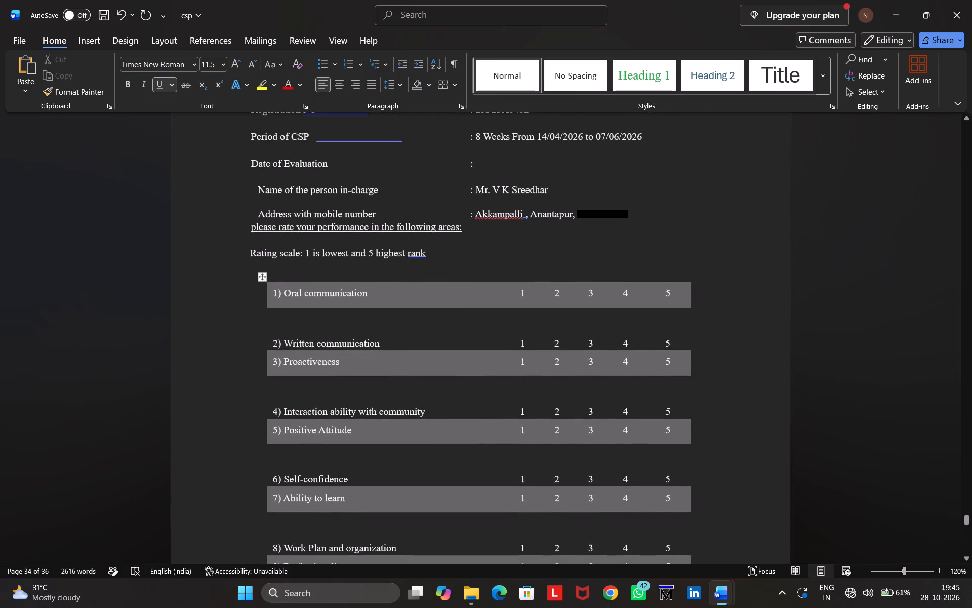
scroll(396, 403, right, 2)
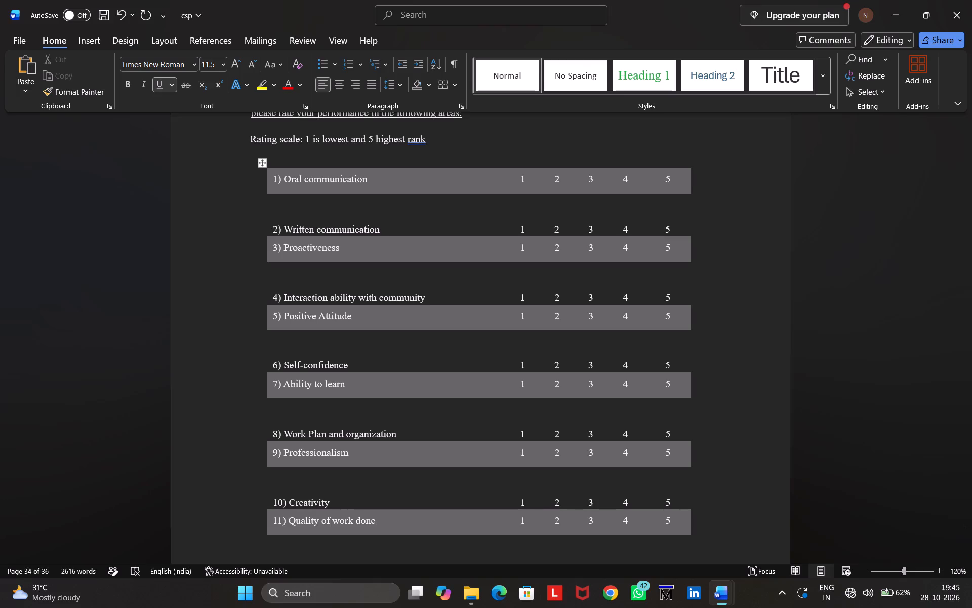
scroll(396, 403, down, 3)
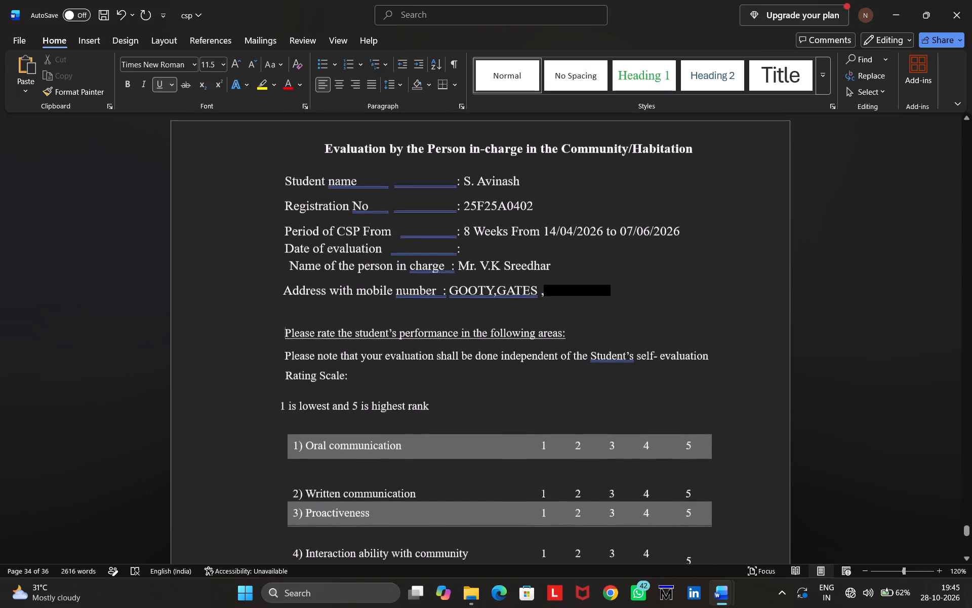
scroll(396, 403, down, 7)
scroll(396, 403, up, 1)
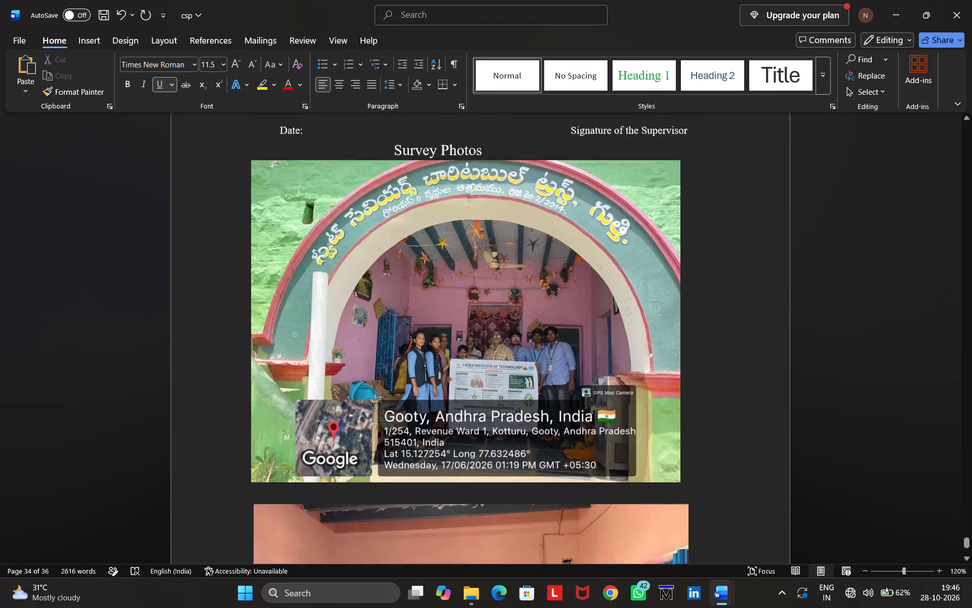
scroll(396, 403, up, 2)
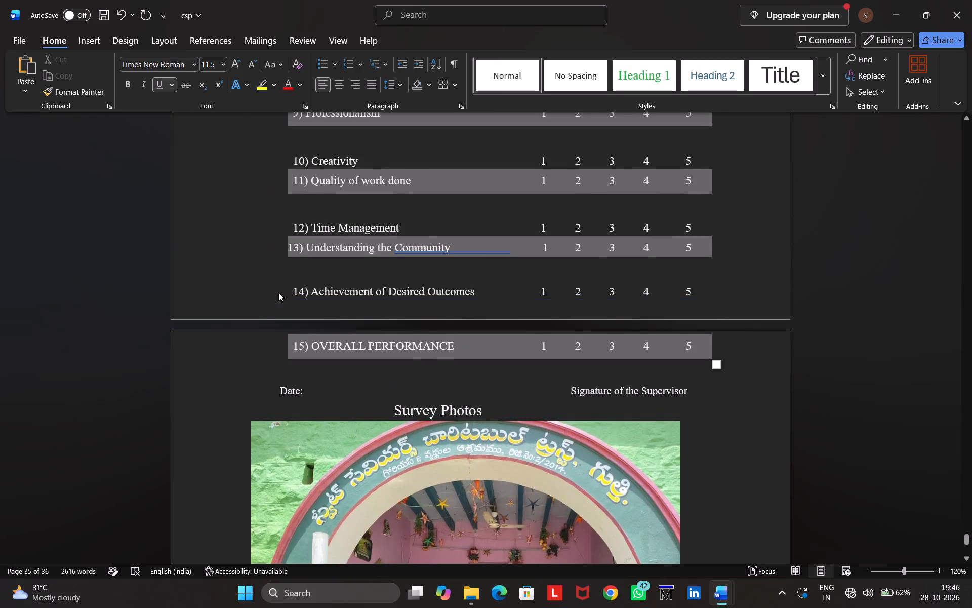
Remove the indent before "15) OVERALL PERFORMANCE" in the person in-charge rating table.
click(293, 312)
key(Down)
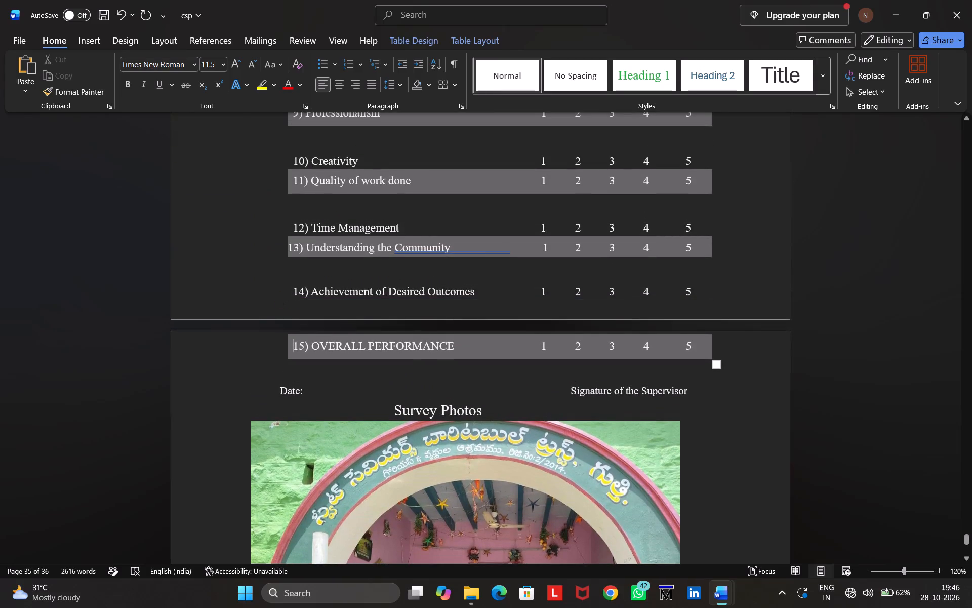
key(BackSpace)
key(BackSpace)
key(BackSpace)
key(BackSpace)
key(BackSpace)
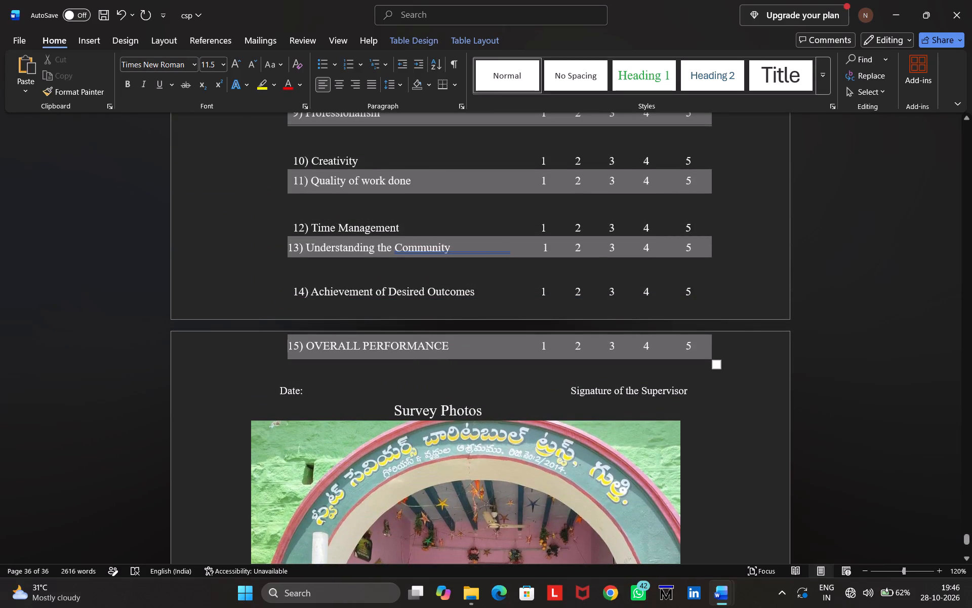
Remove the space above the "Evaluation by the Person in-charge in the Community/Habitation" heading and centre it on its page.
scroll(293, 312, up, 7)
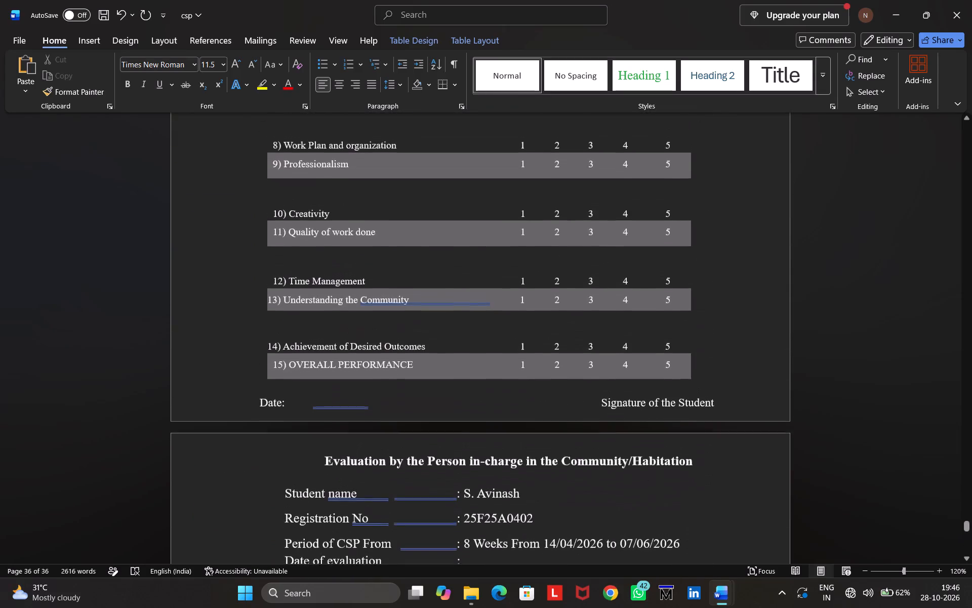
click(311, 456)
key(BackSpace)
key(BackSpace)
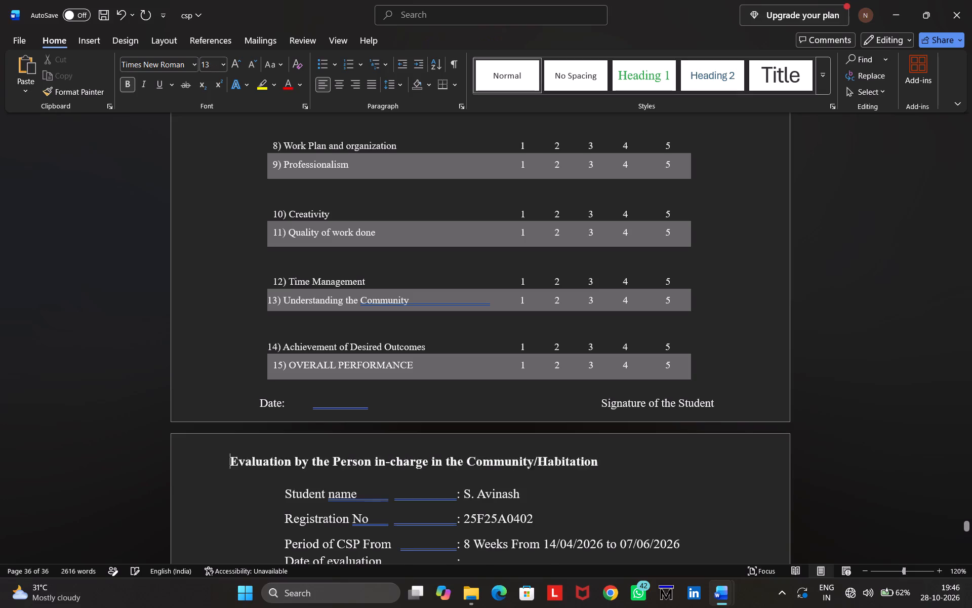
click(338, 90)
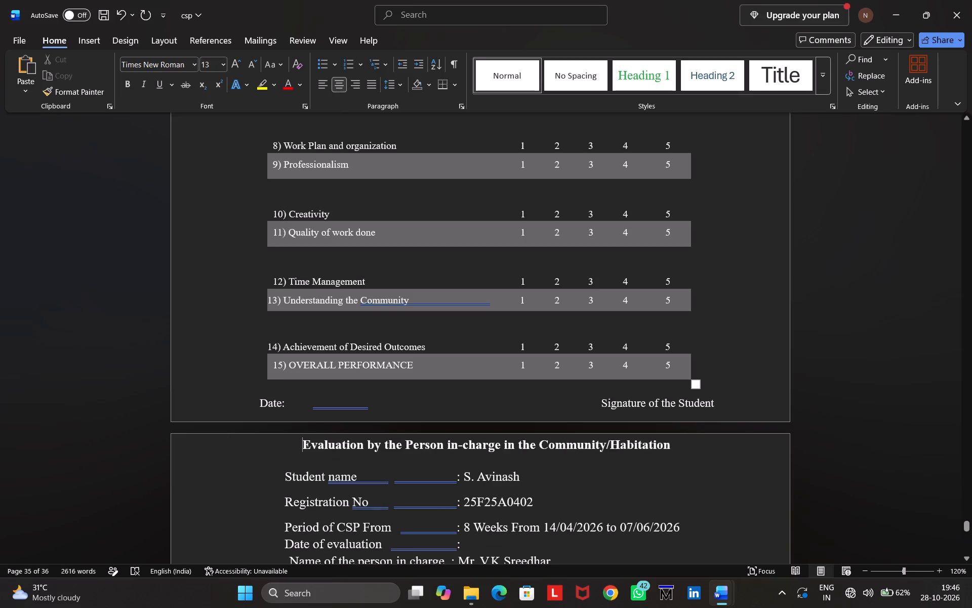
Examine the end of the person in-charge form, checking where its last rating row, signature line and Survey Photos fall across pages.
click(280, 477)
scroll(280, 477, down, 6)
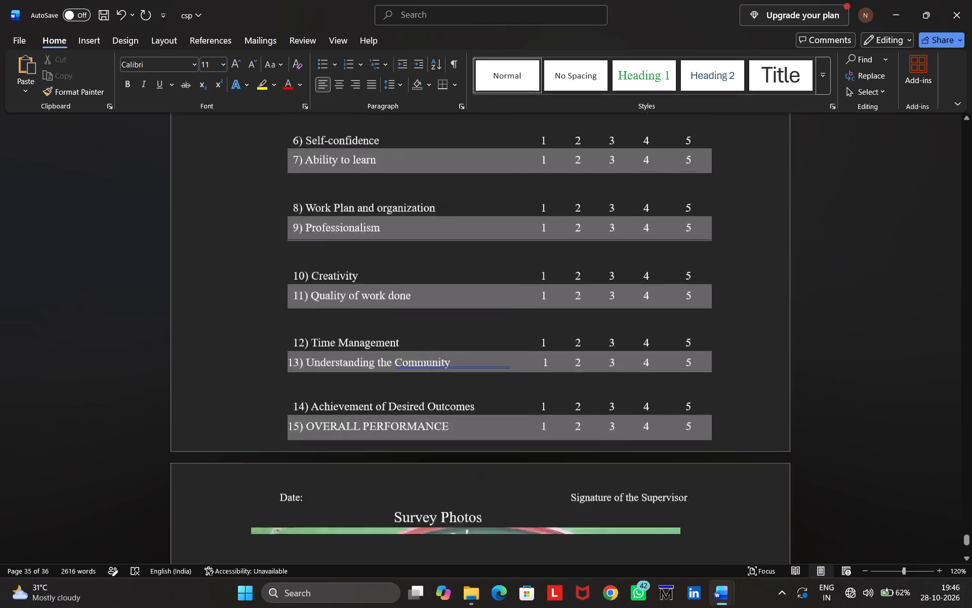
scroll(280, 477, down, 1)
scroll(280, 477, up, 1)
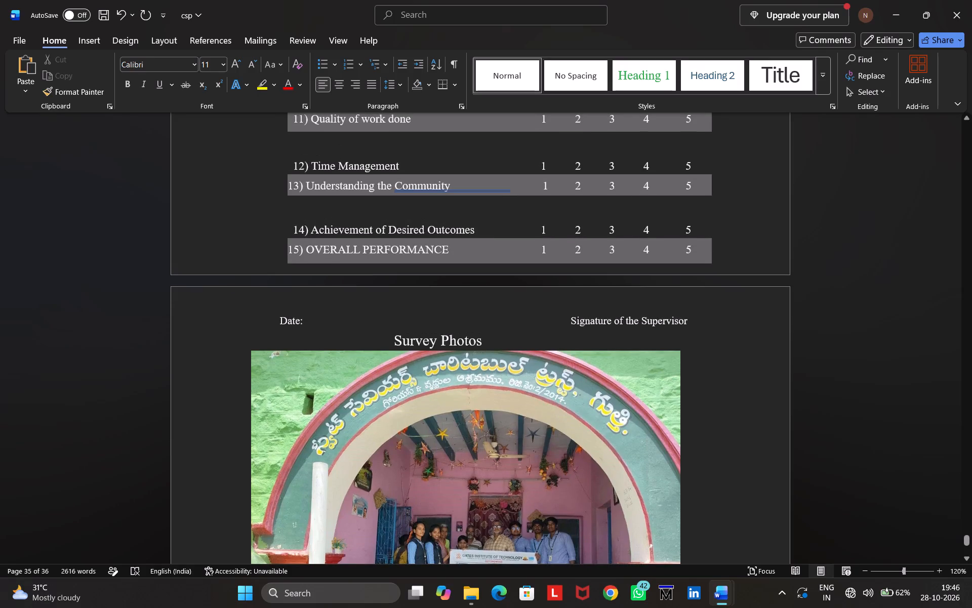
scroll(271, 314, up, 1)
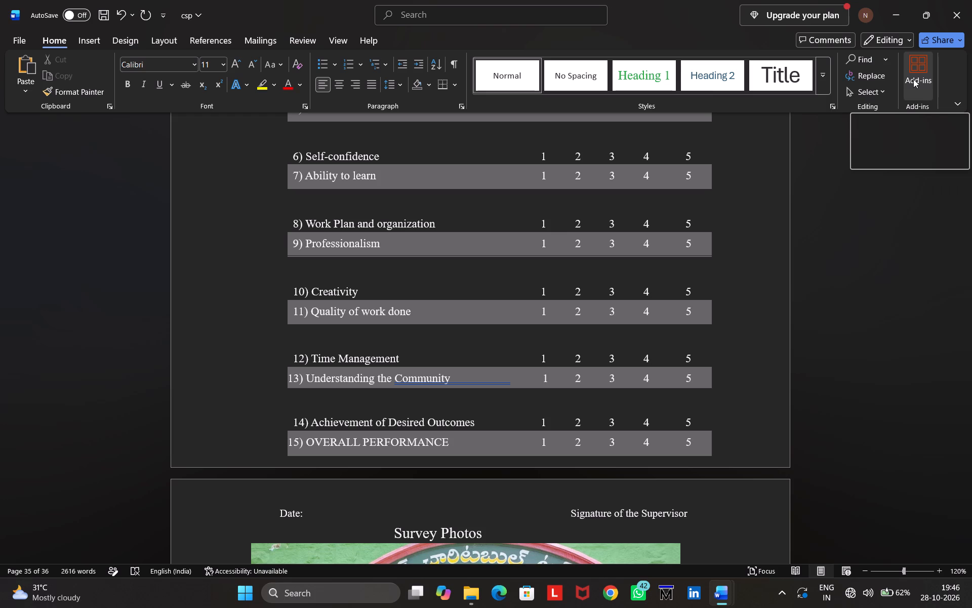
click(97, 43)
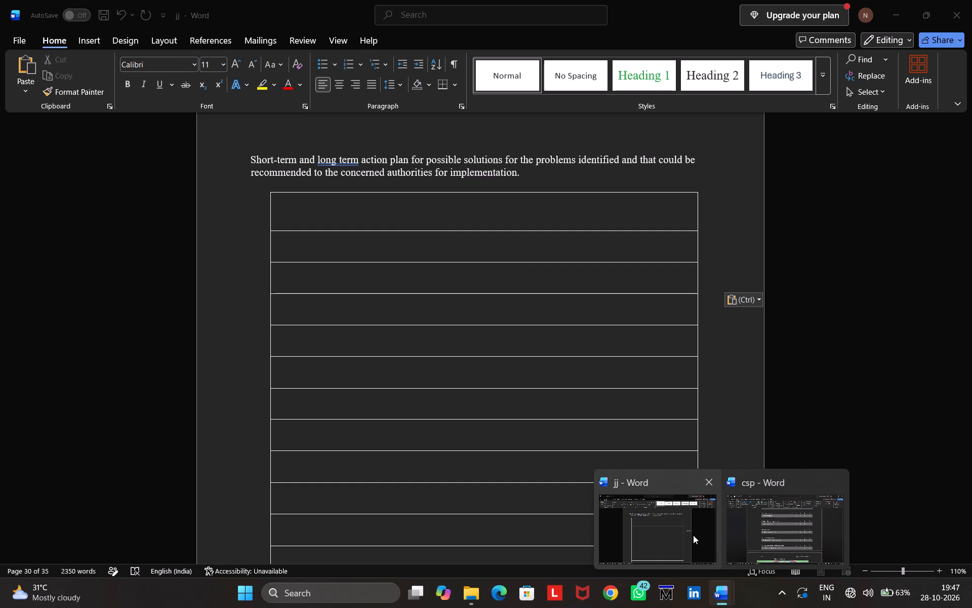
click(738, 384)
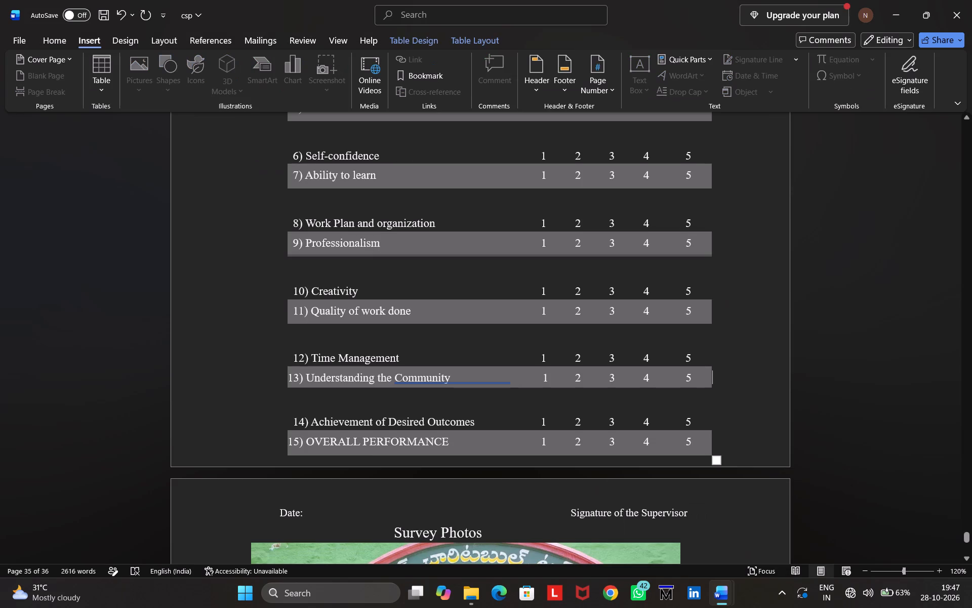
scroll(738, 384, down, 4)
scroll(738, 384, up, 2)
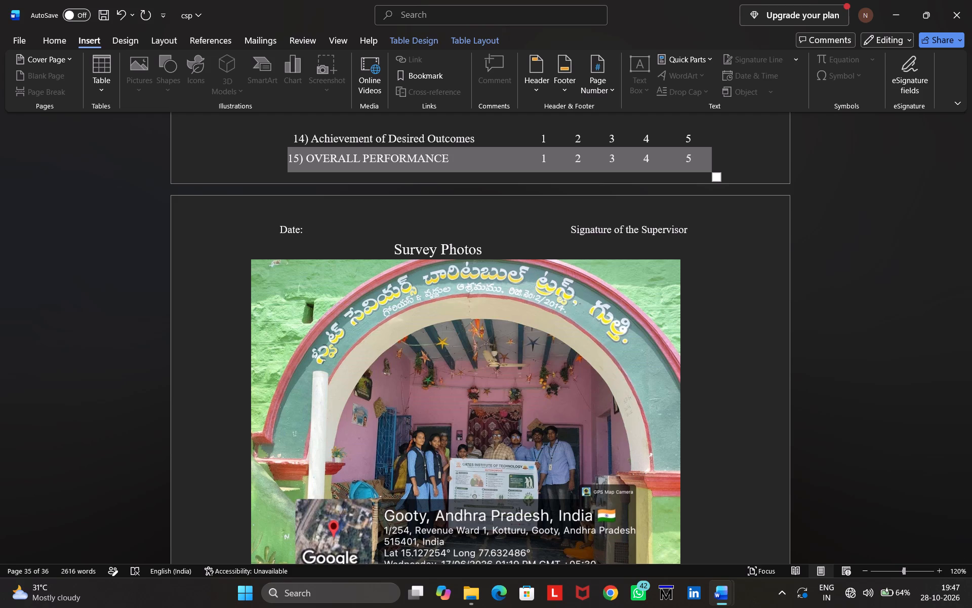
scroll(738, 384, up, 1)
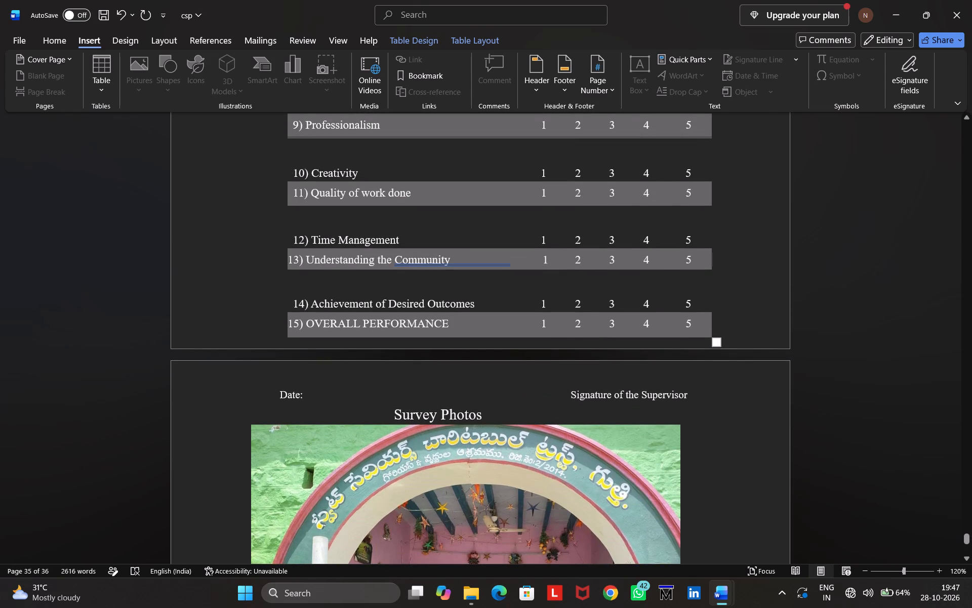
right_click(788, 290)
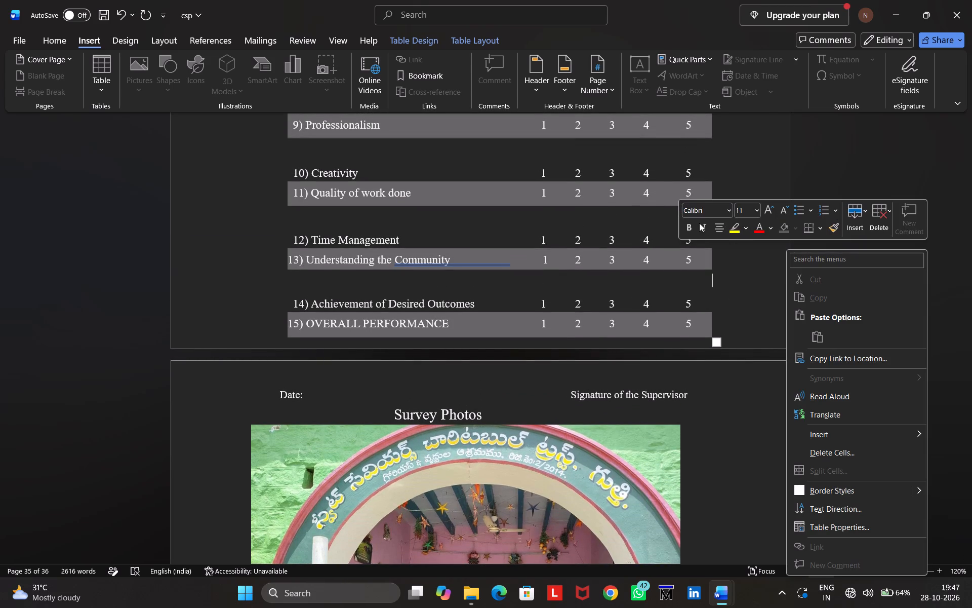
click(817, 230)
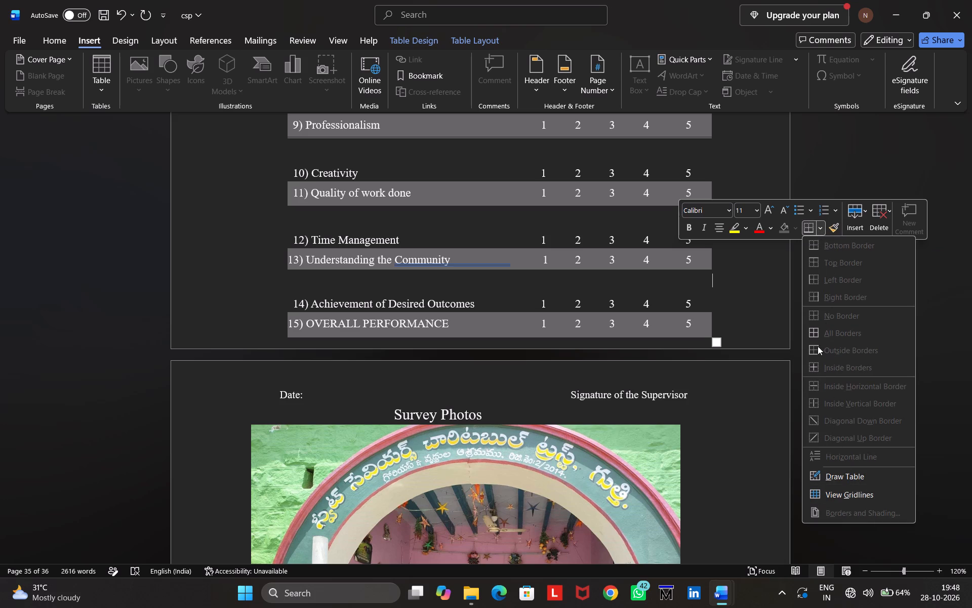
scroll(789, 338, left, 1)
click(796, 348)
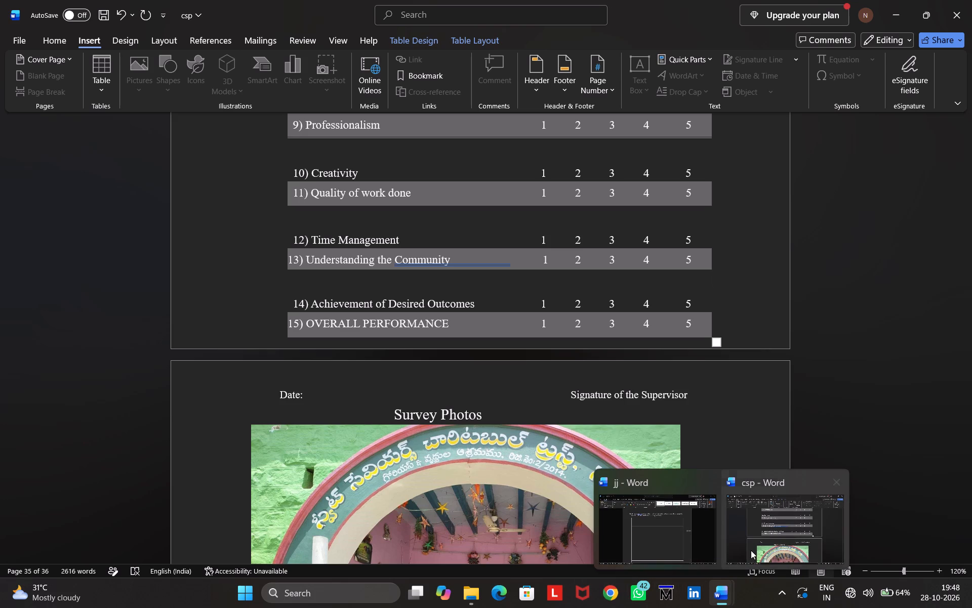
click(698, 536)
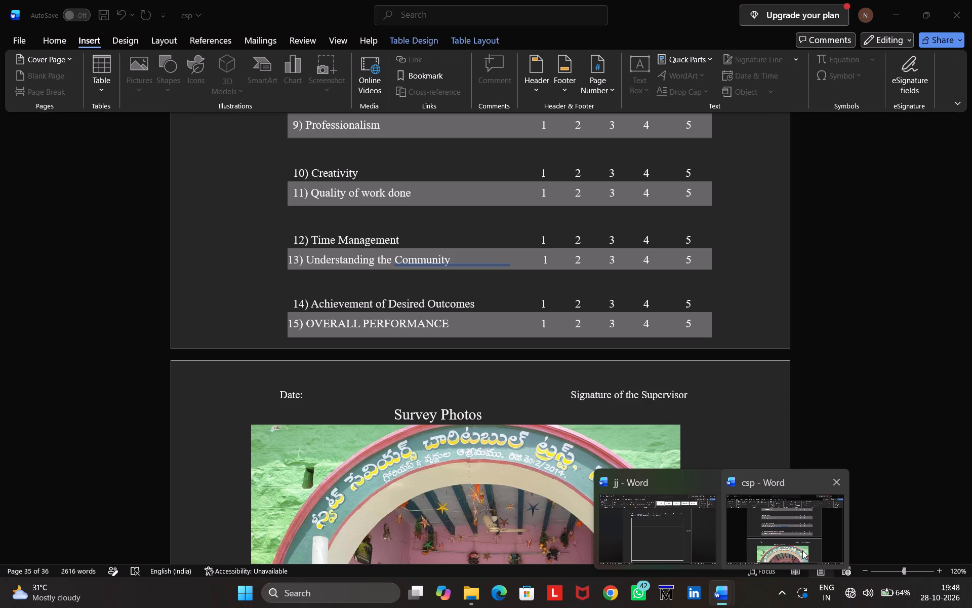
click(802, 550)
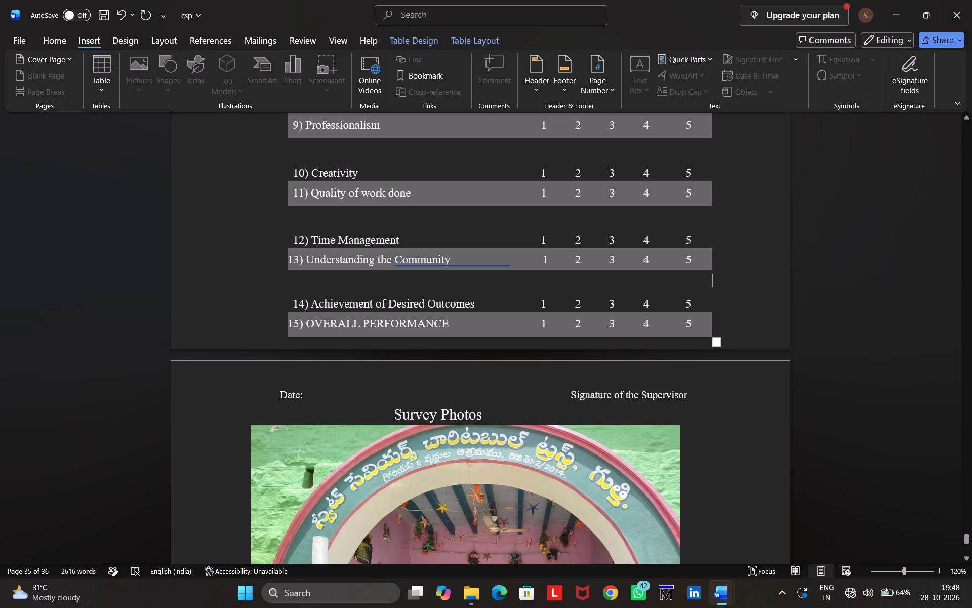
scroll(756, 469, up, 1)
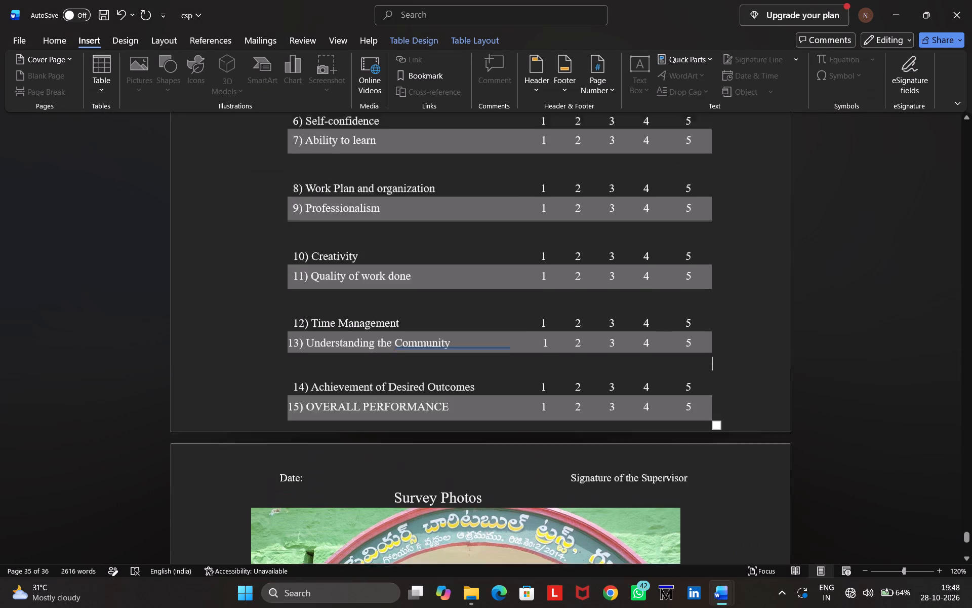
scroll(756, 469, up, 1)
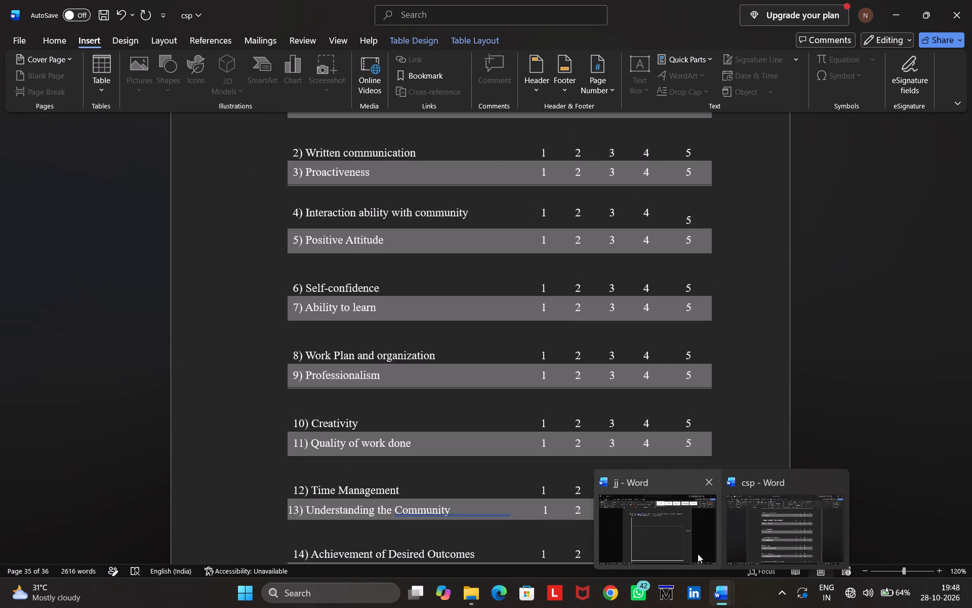
Switch to the jj document and examine its Chapter 5 questionnaire, awareness programme table and action plan table layout.
click(698, 554)
scroll(539, 285, up, 5)
scroll(539, 285, right, 1)
scroll(539, 285, down, 1)
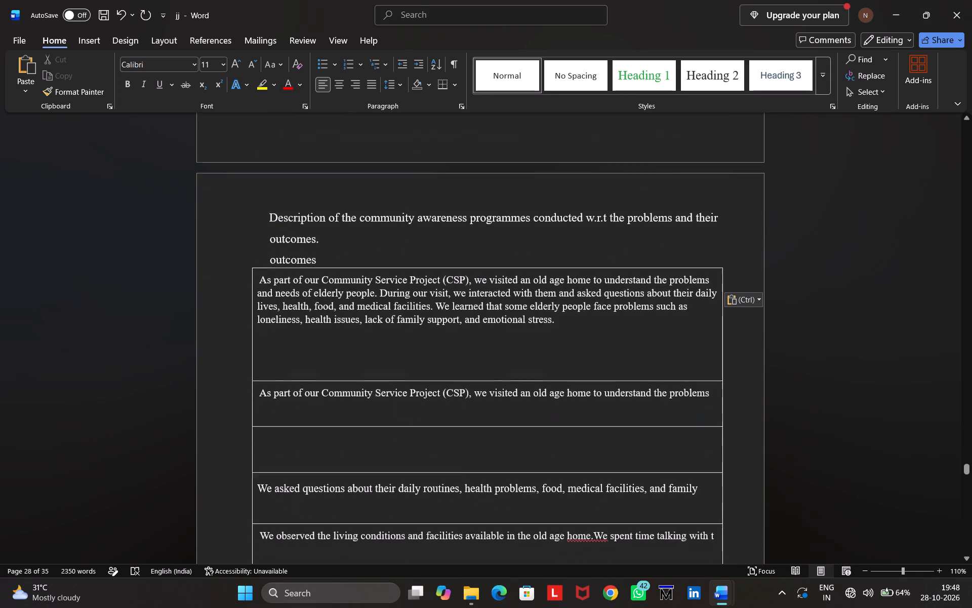
scroll(539, 285, down, 1)
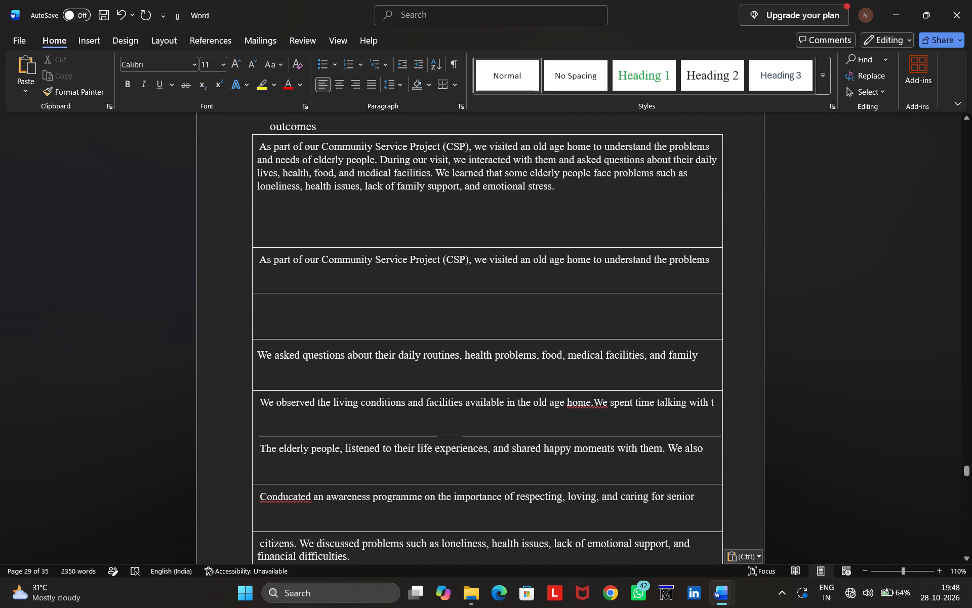
scroll(539, 285, down, 5)
scroll(539, 285, up, 1)
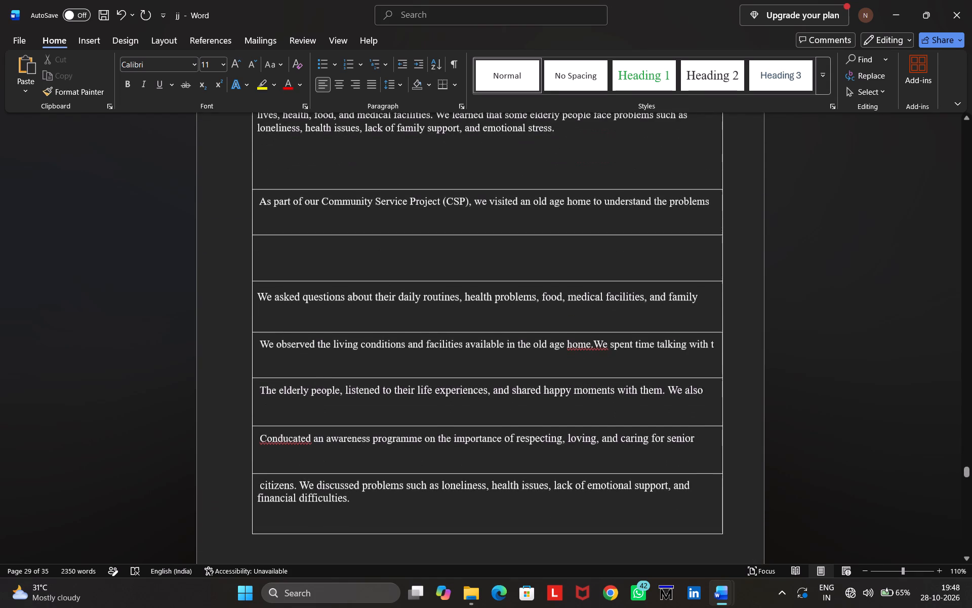
scroll(539, 285, up, 6)
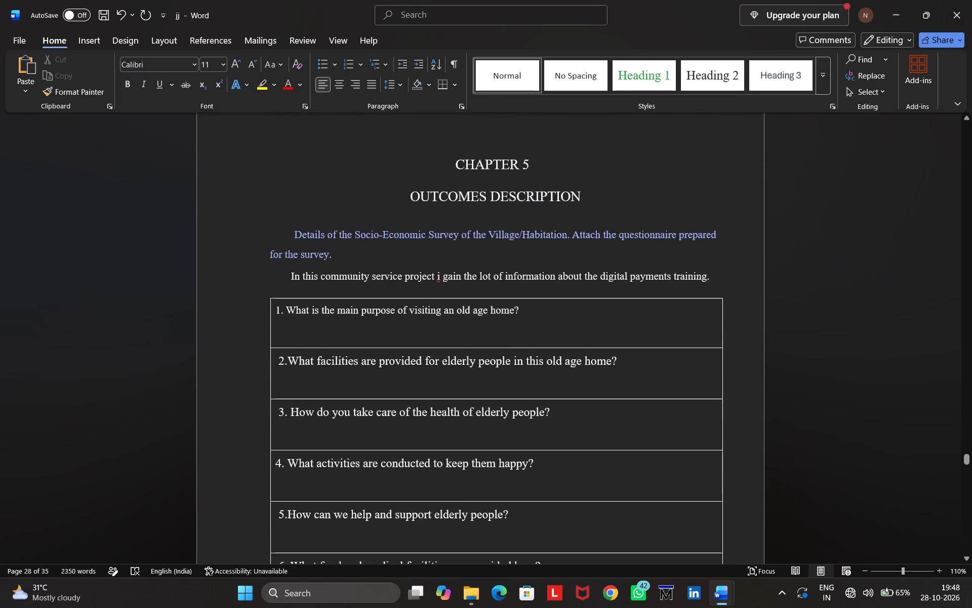
scroll(539, 285, down, 10)
scroll(539, 285, up, 2)
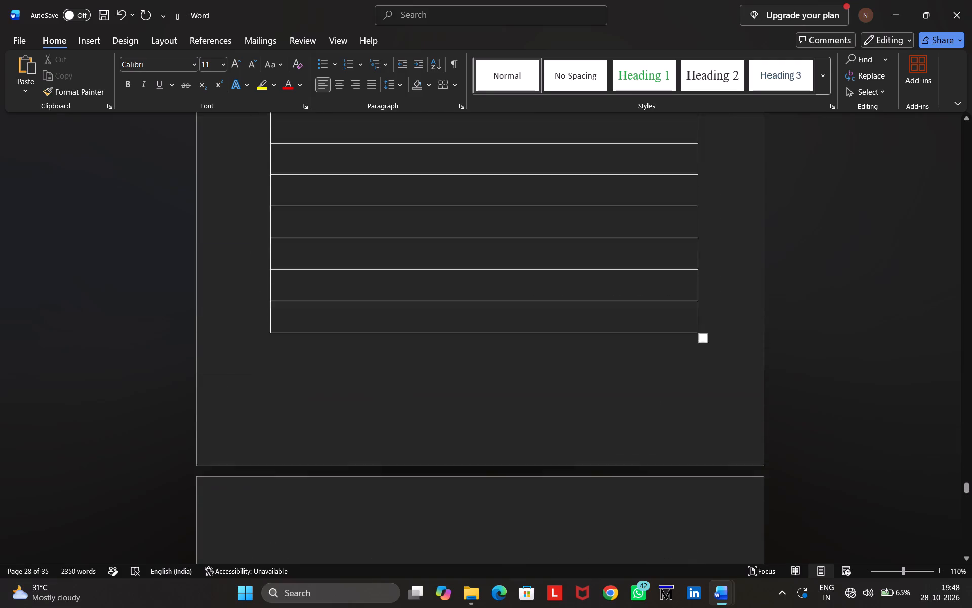
scroll(539, 285, up, 1)
scroll(539, 285, down, 3)
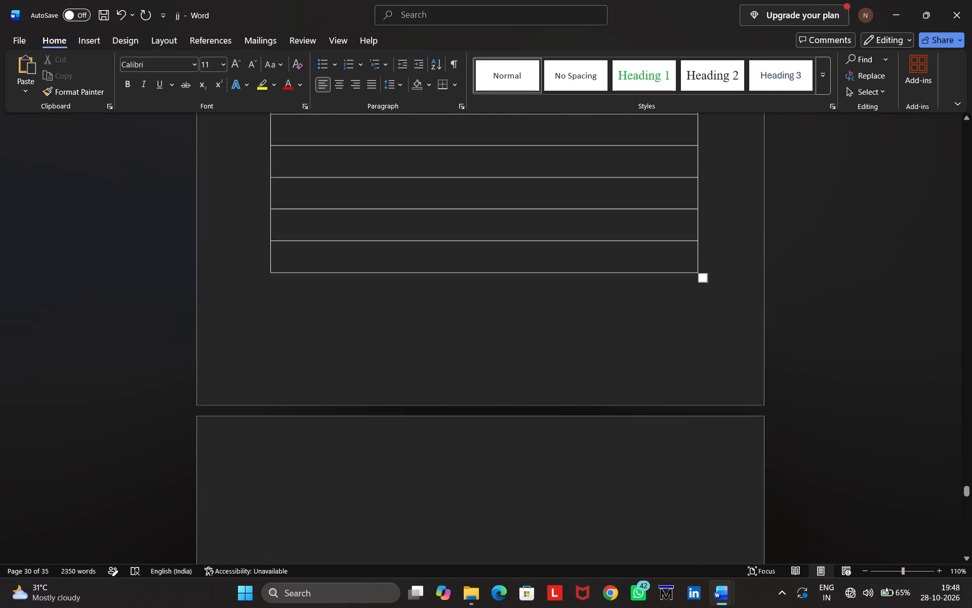
Examine the jj document's mini-project report page, both evaluation forms and Survey Photos for page starts and spacing.
scroll(539, 285, down, 6)
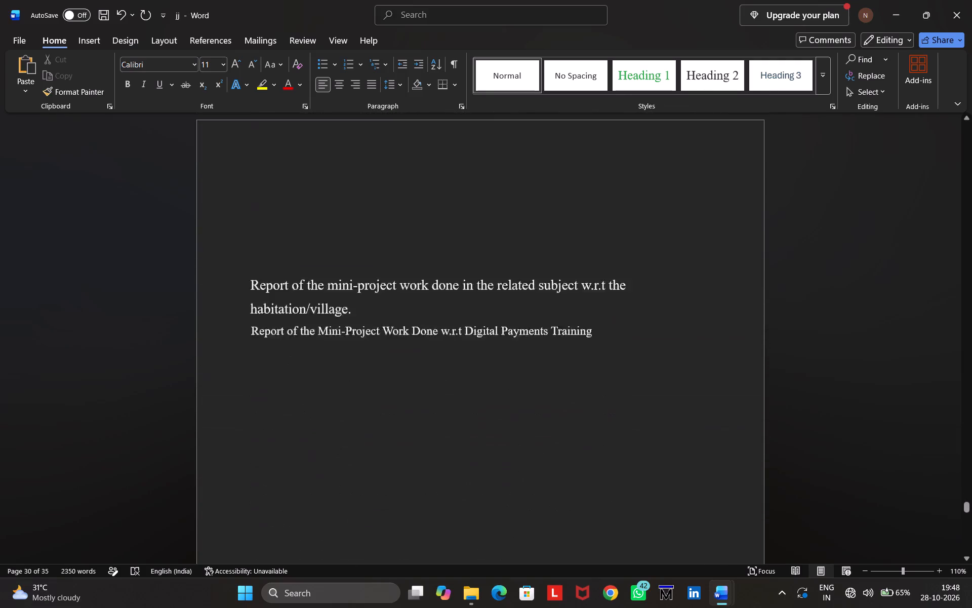
scroll(539, 285, down, 2)
scroll(539, 285, up, 3)
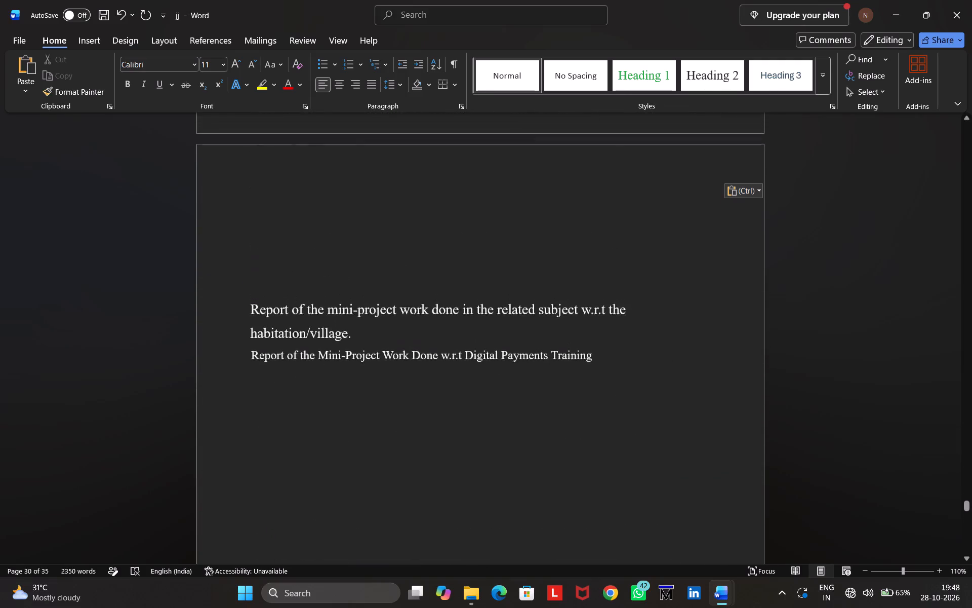
scroll(539, 285, down, 6)
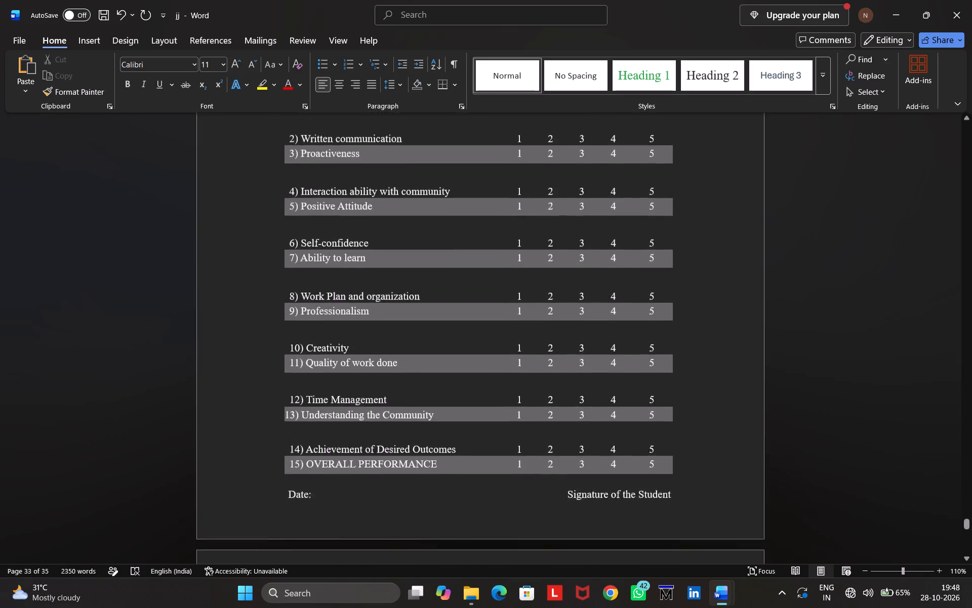
scroll(539, 285, down, 4)
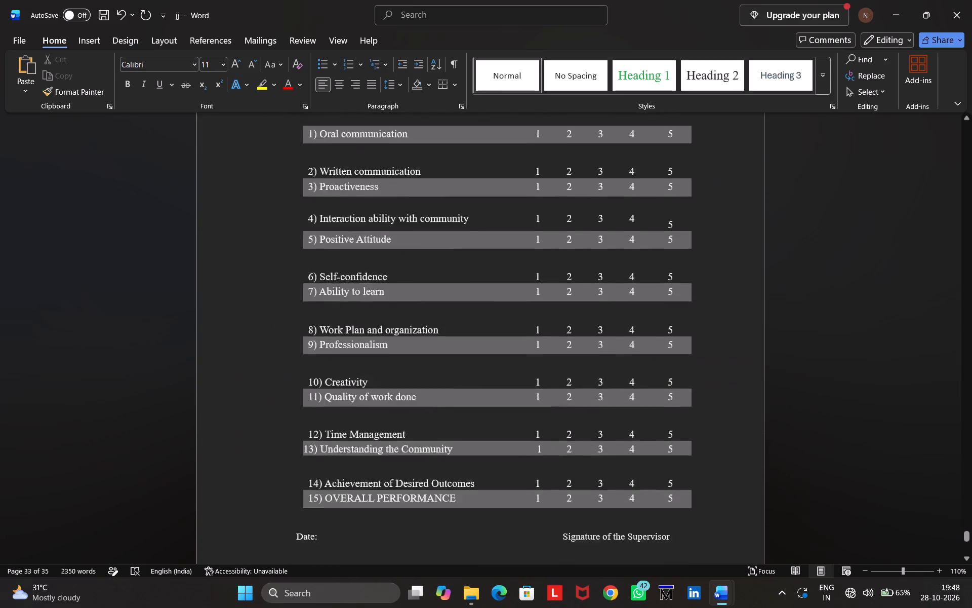
scroll(539, 285, down, 1)
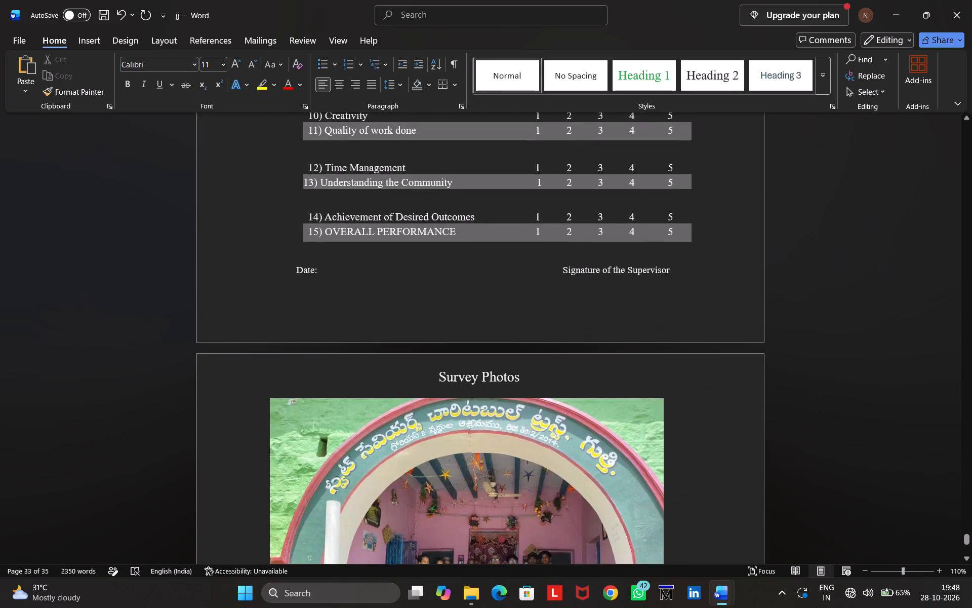
scroll(539, 285, down, 4)
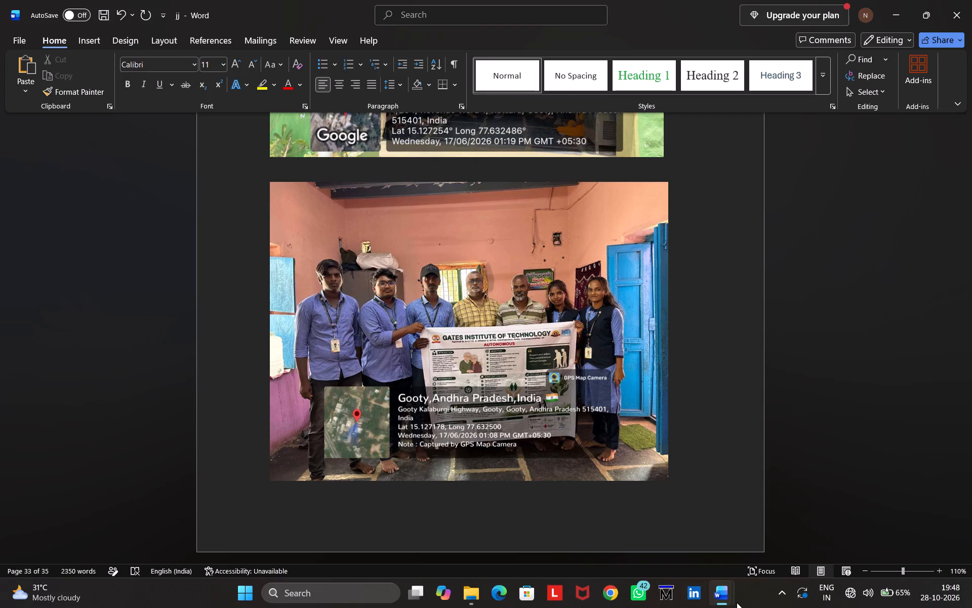
Review the jj document backwards from the survey photos through the evaluation forms and blank tables to the Chapter 5 questionnaire.
scroll(737, 602, up, 6)
scroll(650, 484, up, 17)
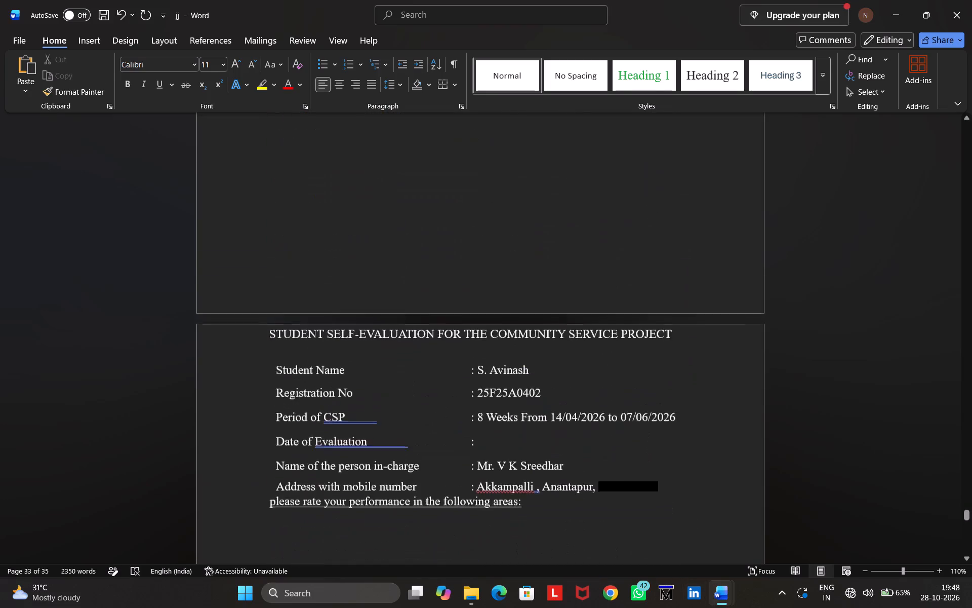
scroll(650, 484, up, 8)
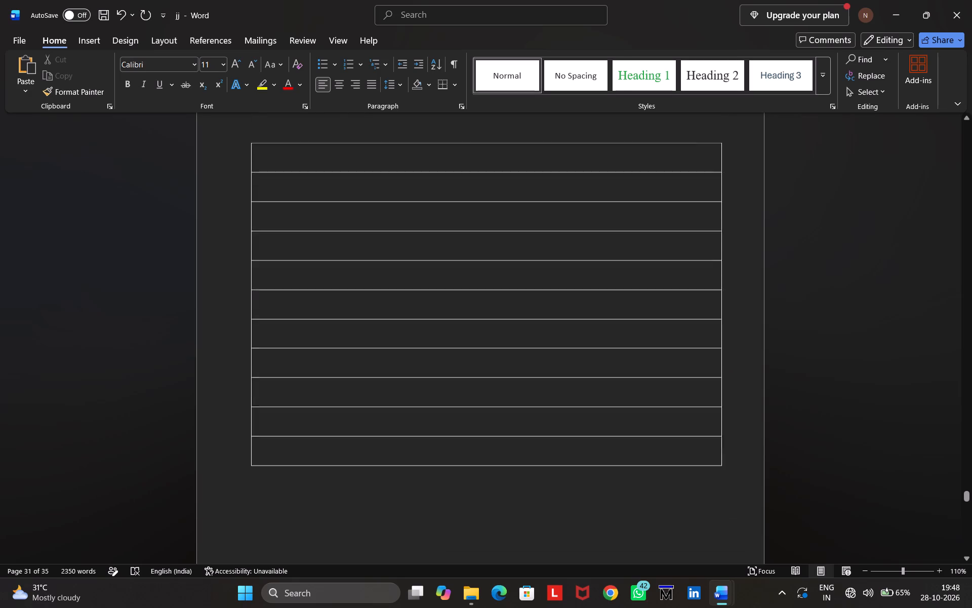
scroll(650, 484, up, 12)
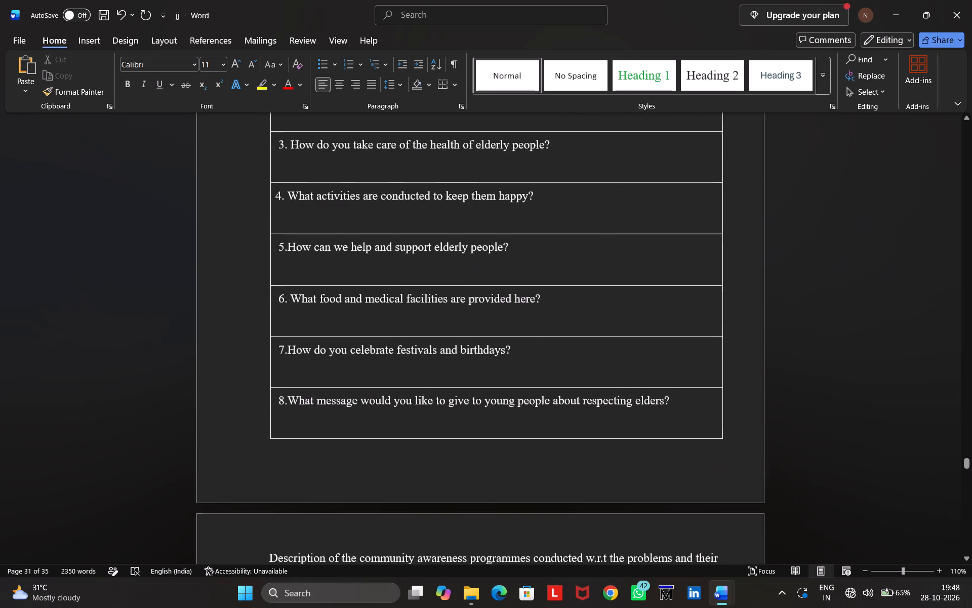
Remove the blank lines above the Community awareness programmes description over the blank table, moving it up near the page's start.
scroll(650, 484, down, 7)
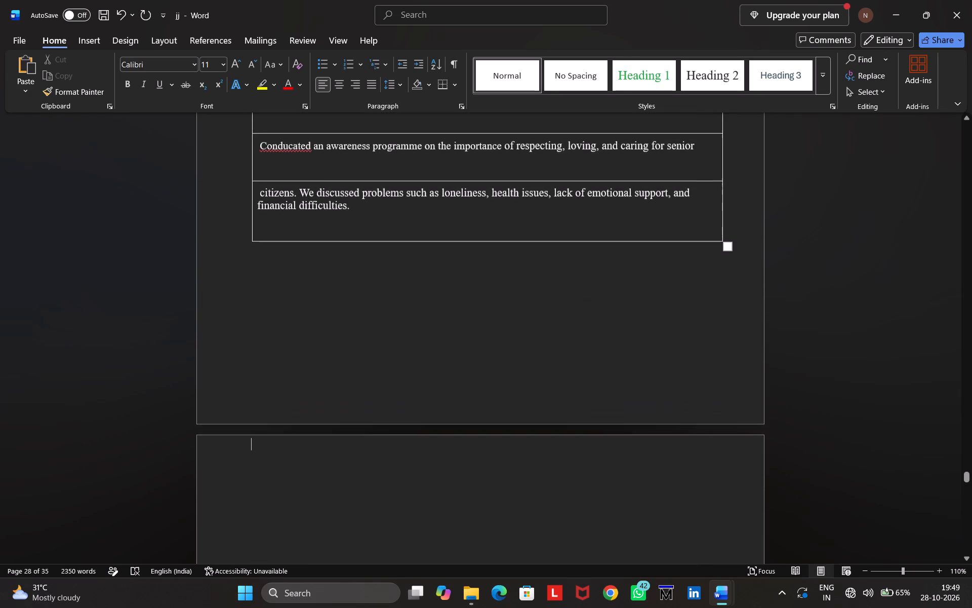
scroll(650, 484, down, 3)
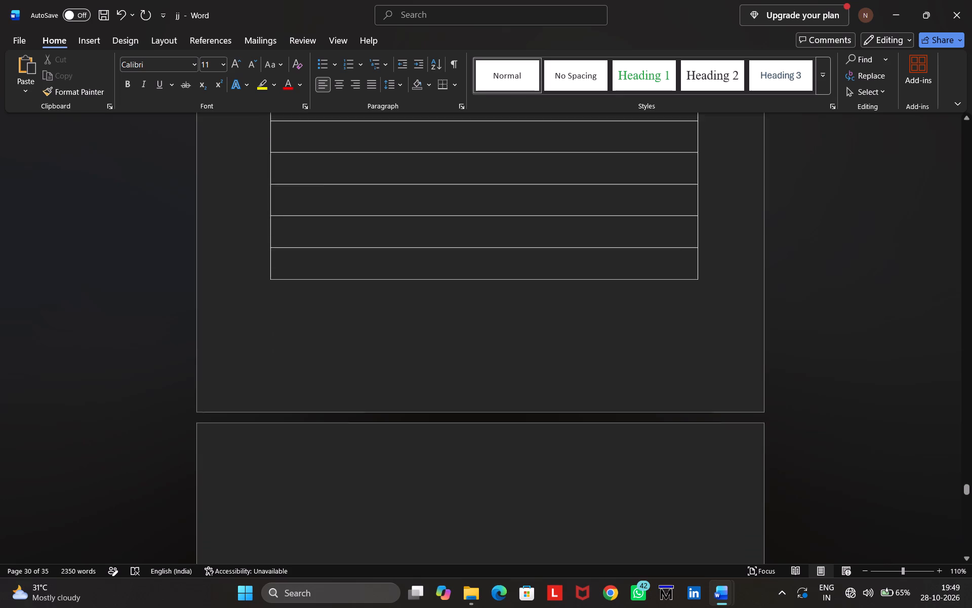
scroll(650, 484, down, 7)
scroll(650, 484, up, 2)
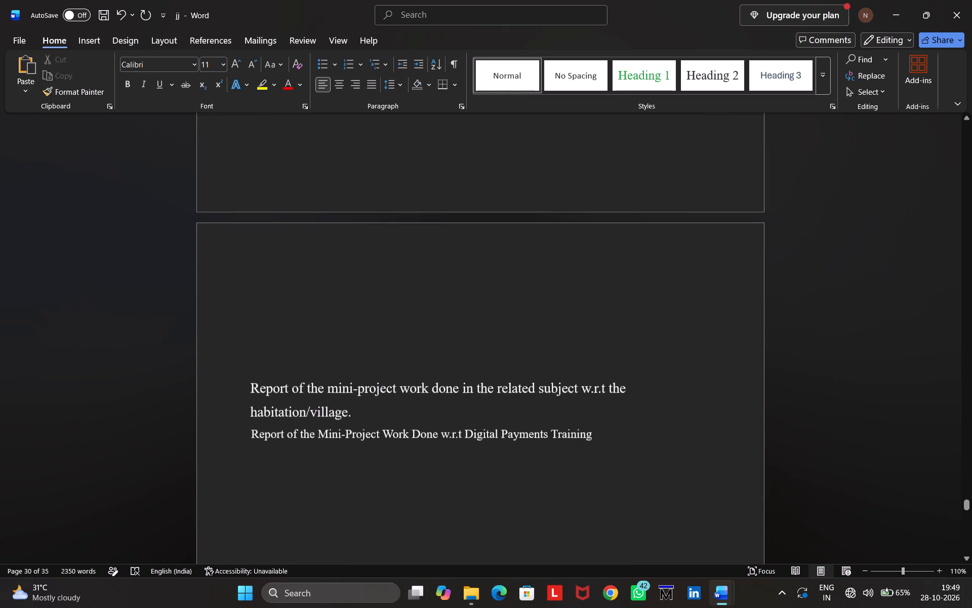
scroll(650, 484, up, 2)
scroll(650, 484, down, 1)
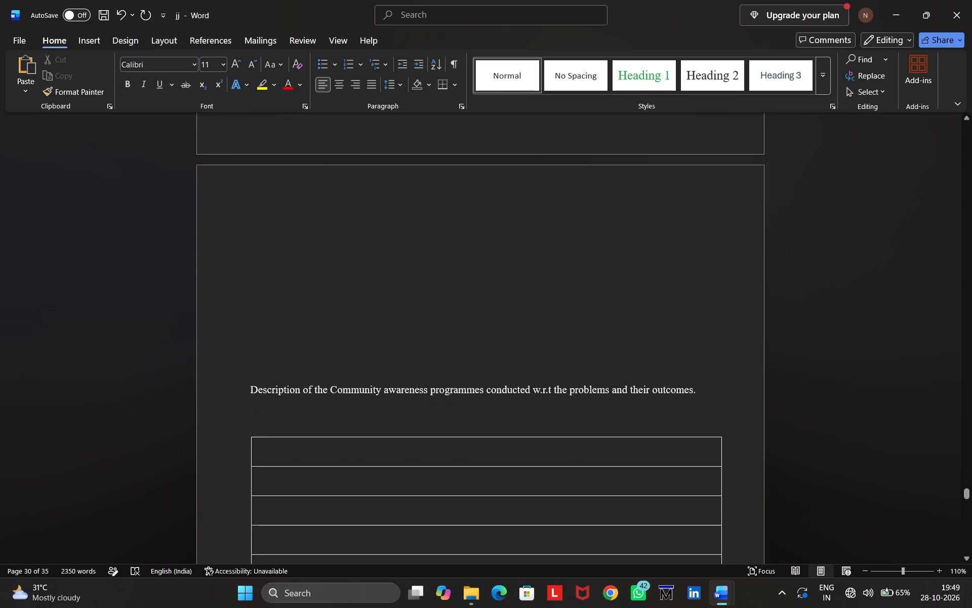
scroll(650, 484, down, 1)
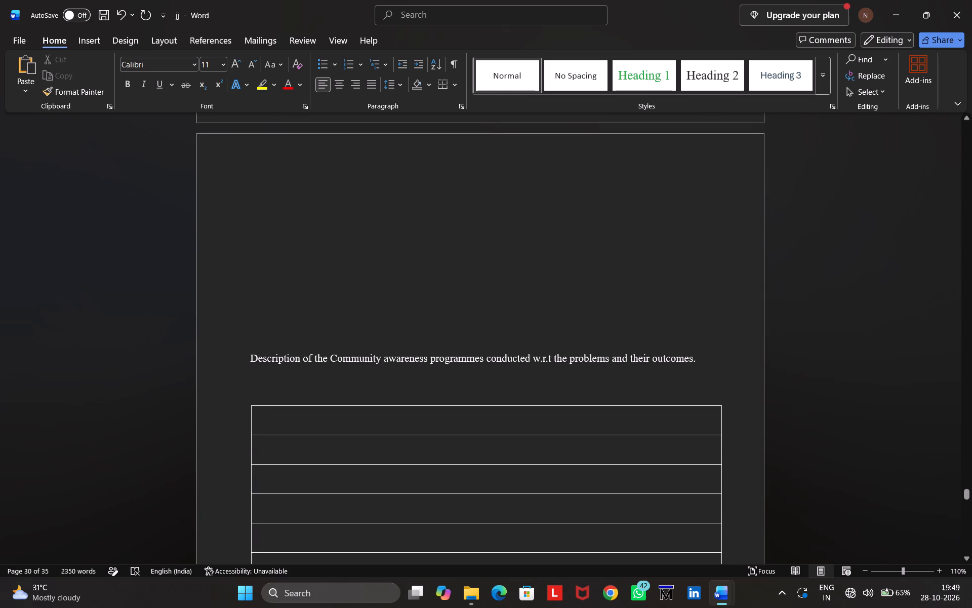
click(248, 340)
key(BackSpace)
key(BackSpace)
key(BackSpace)
key(BackSpace)
key(BackSpace)
key(BackSpace)
key(BackSpace)
key(BackSpace)
key(BackSpace)
key(BackSpace)
key(BackSpace)
key(BackSpace)
key(BackSpace)
key(BackSpace)
key(BackSpace)
key(BackSpace)
key(BackSpace)
key(BackSpace)
key(BackSpace)
key(BackSpace)
key(BackSpace)
key(BackSpace)
key(BackSpace)
key(BackSpace)
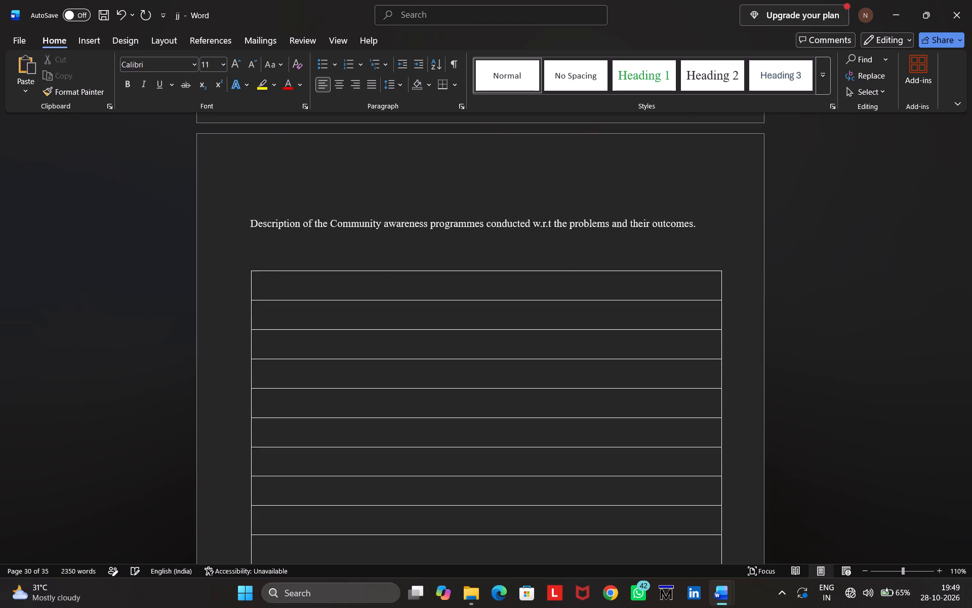
key(BackSpace)
key(BackSpace)
key(BackSpace)
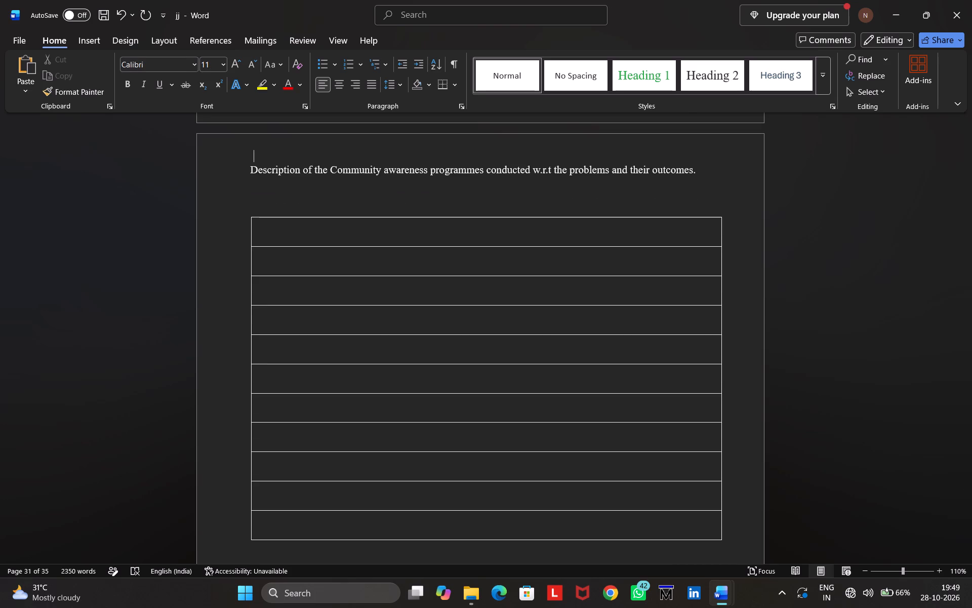
Insert three blank lines before the mini-project work report heading so the whole heading starts on the following page.
scroll(248, 340, down, 3)
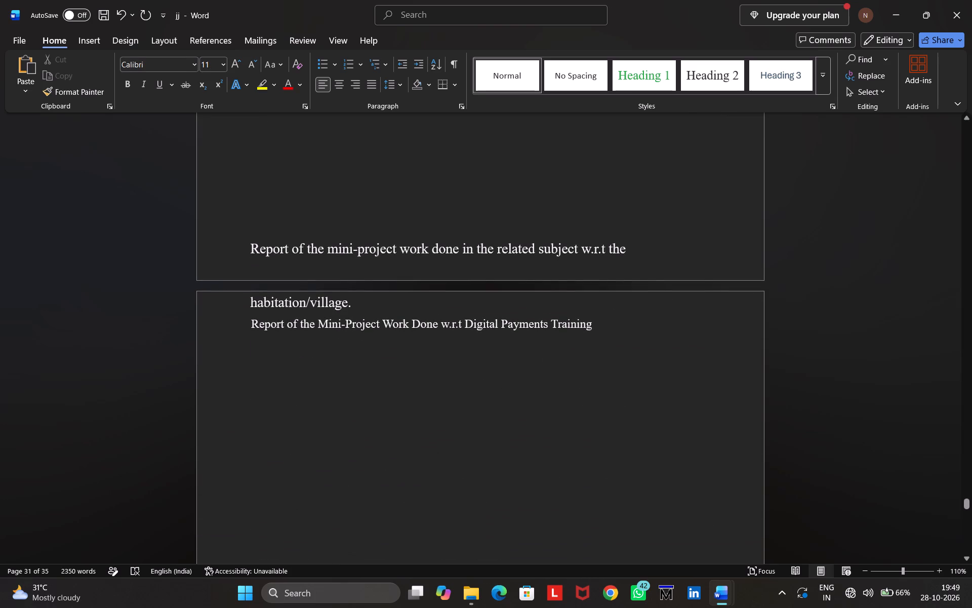
click(246, 251)
key(Return)
key(Return)
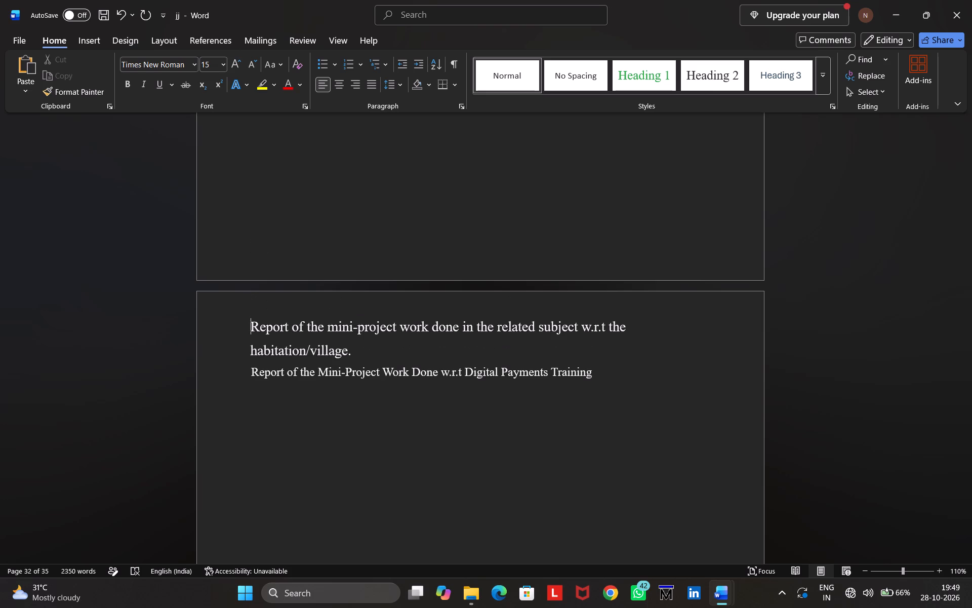
key(Return)
scroll(246, 251, down, 3)
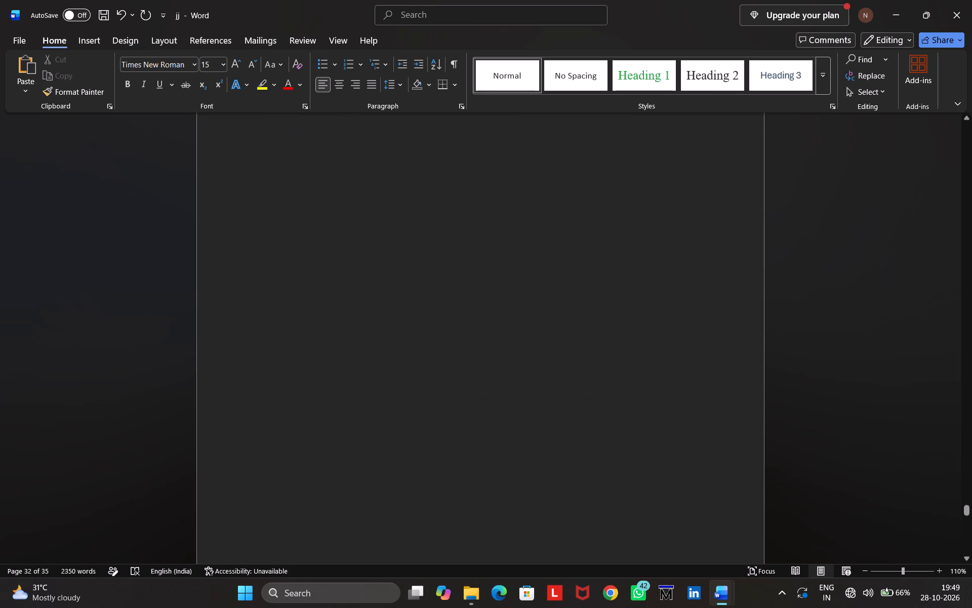
scroll(246, 251, up, 4)
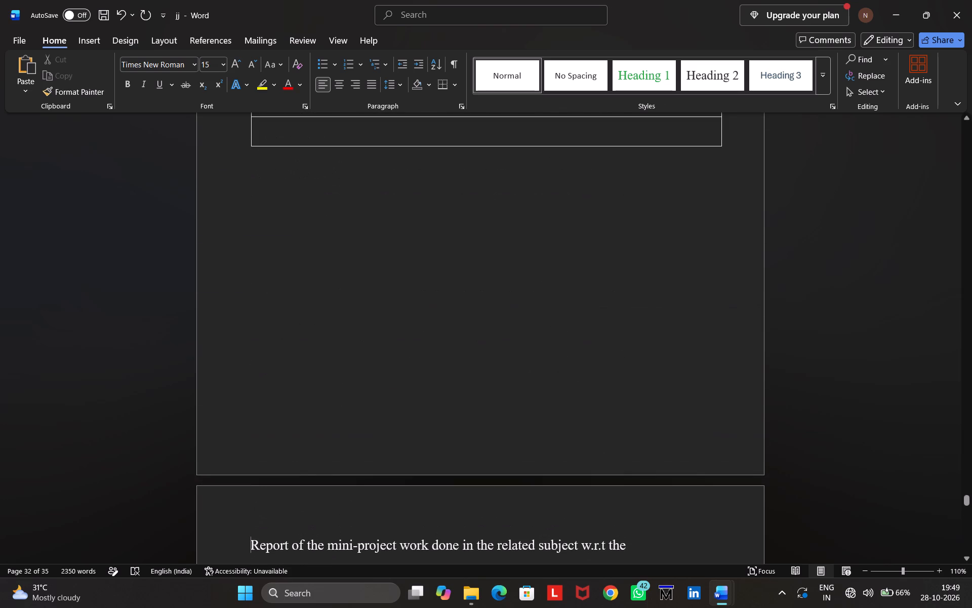
scroll(246, 251, down, 1)
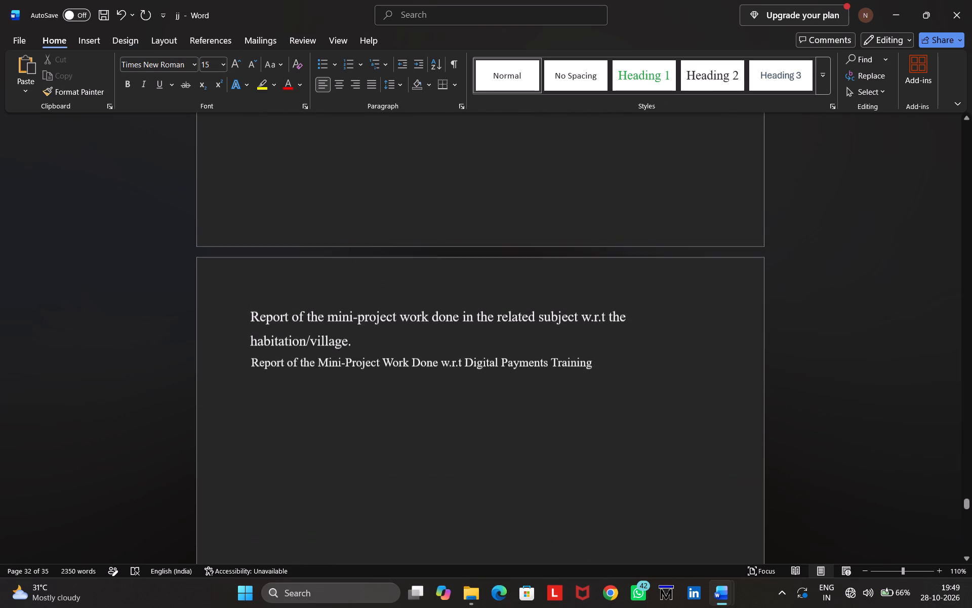
Make the heading "Evaluation by the Person in-charge in the Community/Habitation" bold.
scroll(246, 251, down, 3)
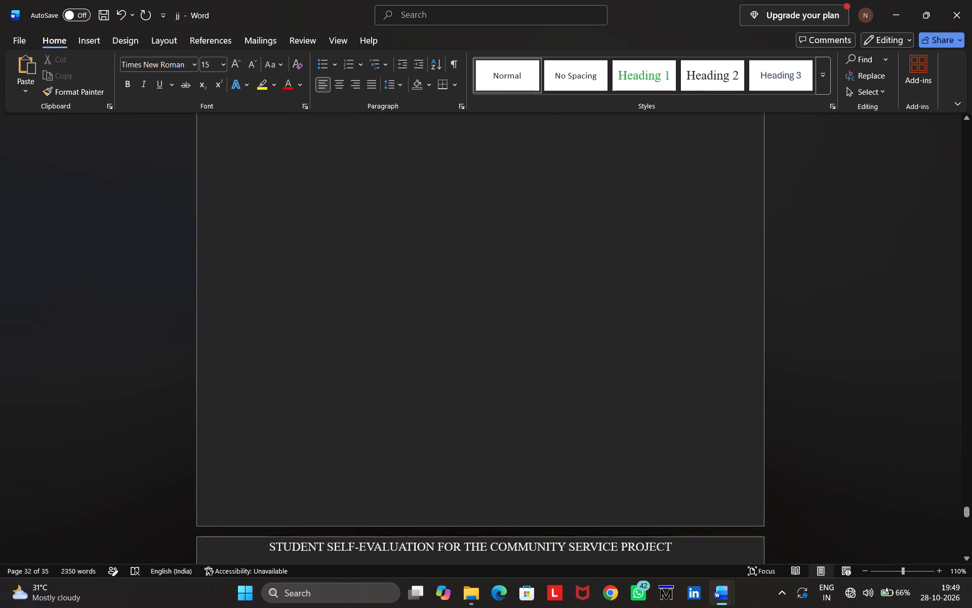
scroll(246, 251, down, 4)
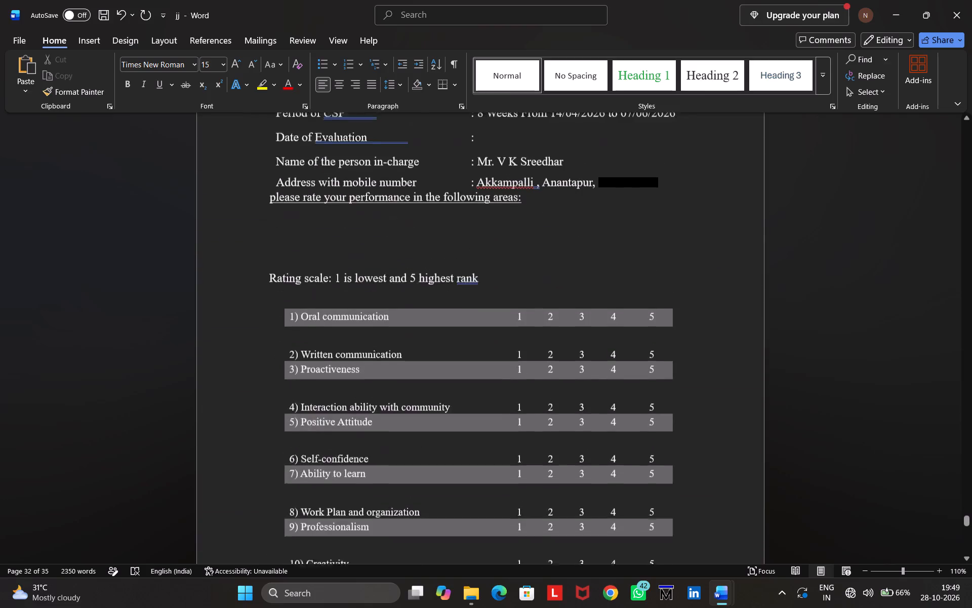
scroll(246, 251, down, 5)
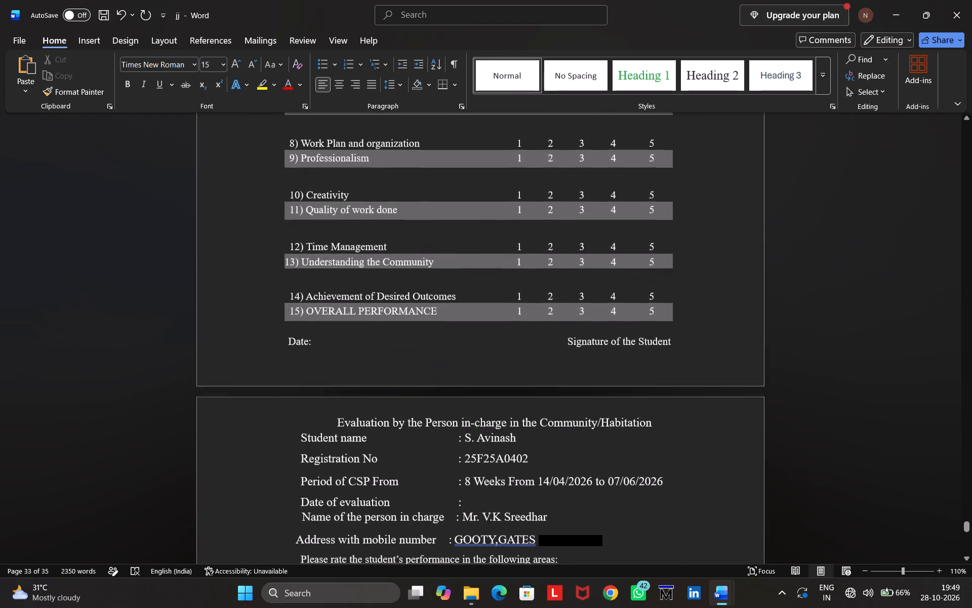
scroll(246, 251, down, 1)
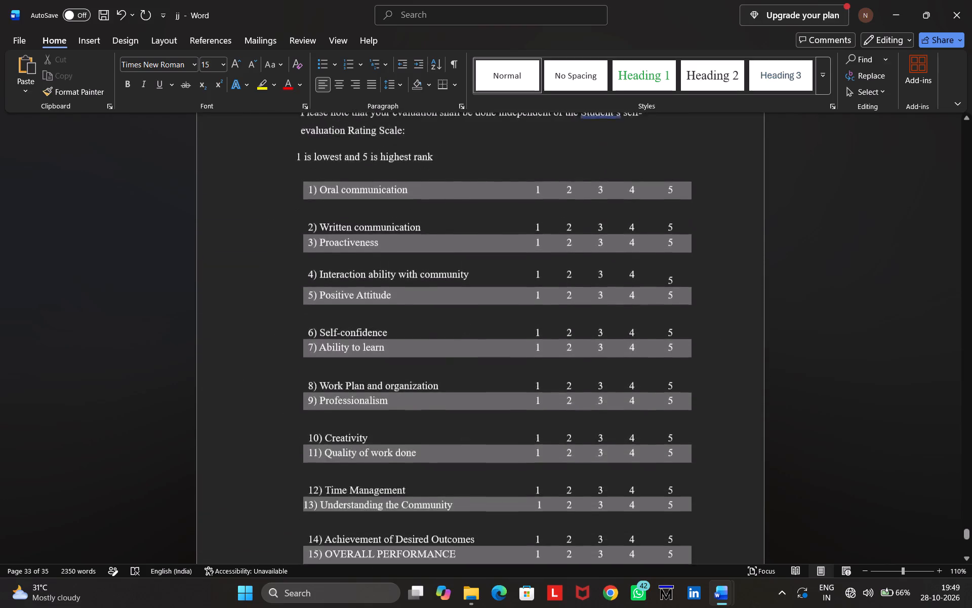
drag(329, 344, 486, 333)
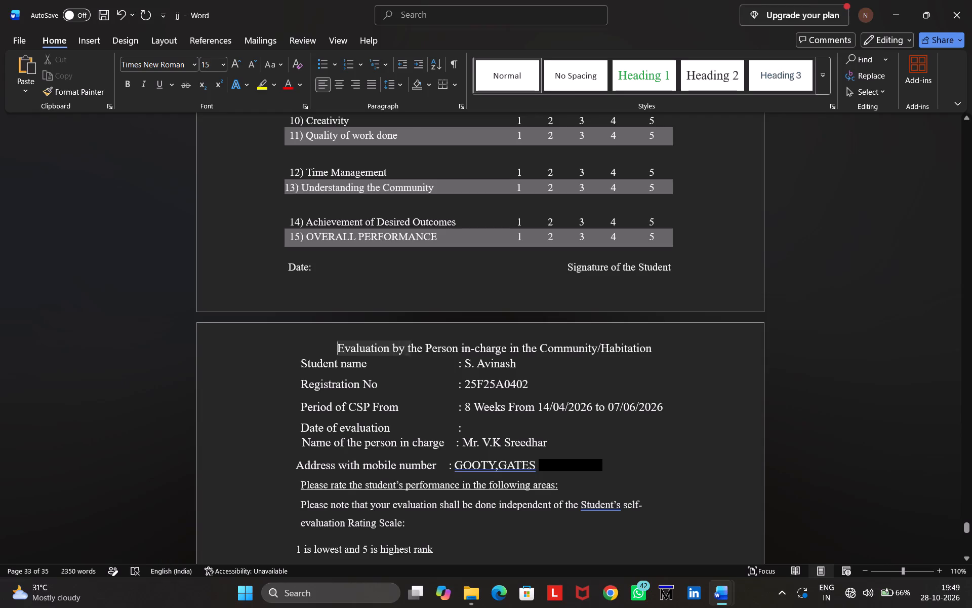
drag(486, 333, 693, 342)
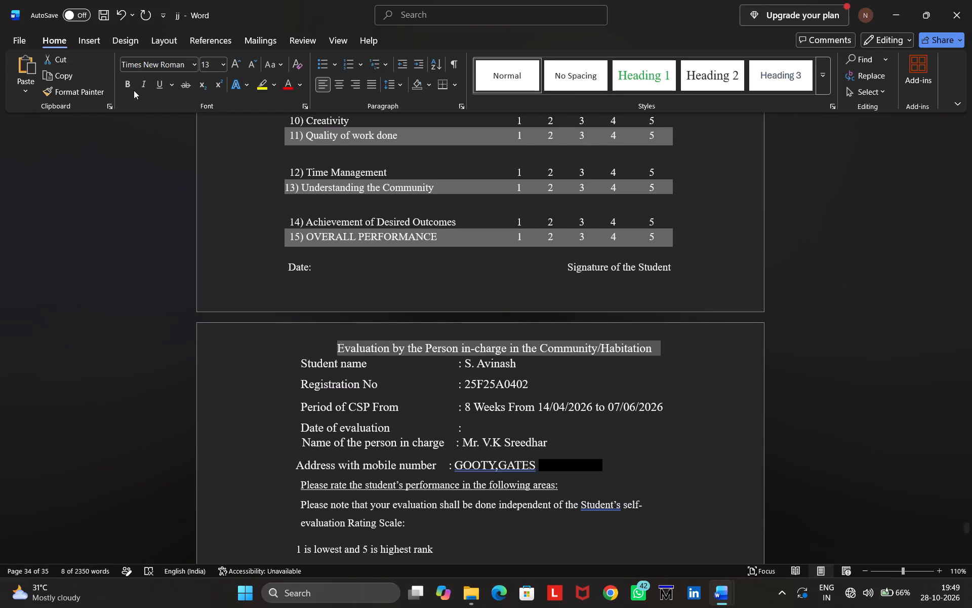
click(134, 90)
click(244, 337)
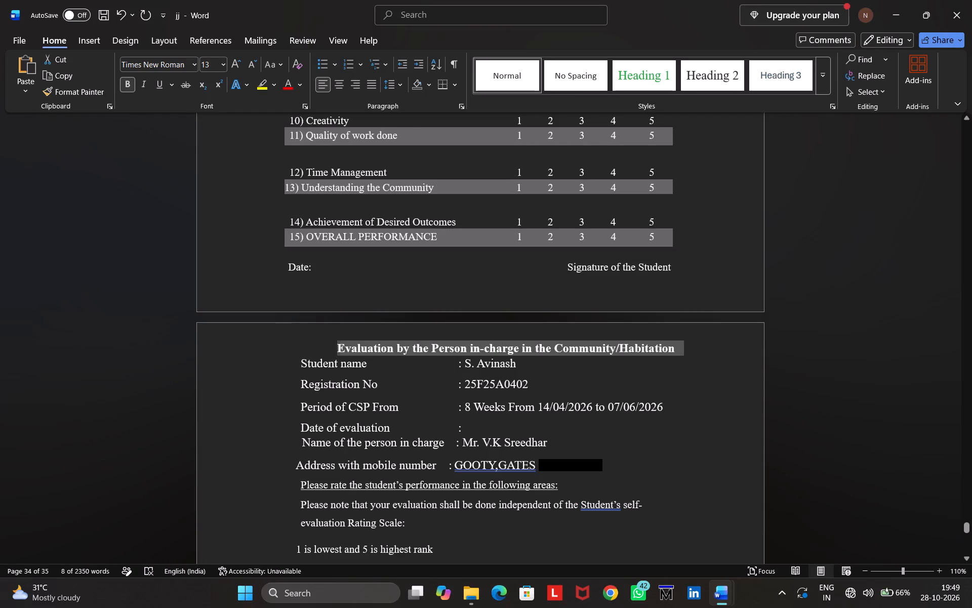
Make the heading "STUDENT SELF-EVALUATION FOR THE COMMUNITY SERVICE PROJECT" bold and centre it.
scroll(244, 337, up, 2)
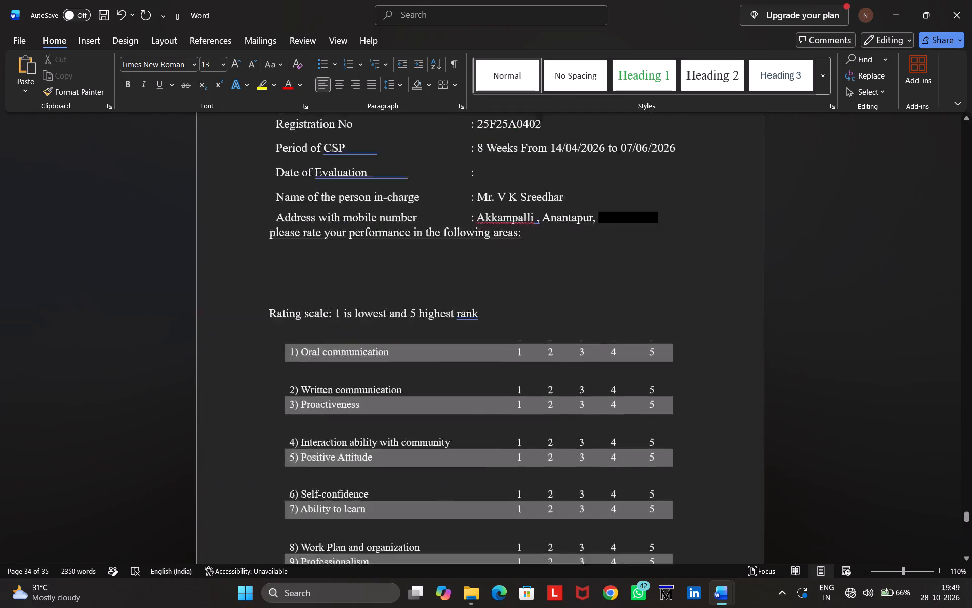
scroll(244, 337, up, 1)
drag(271, 271, 409, 296)
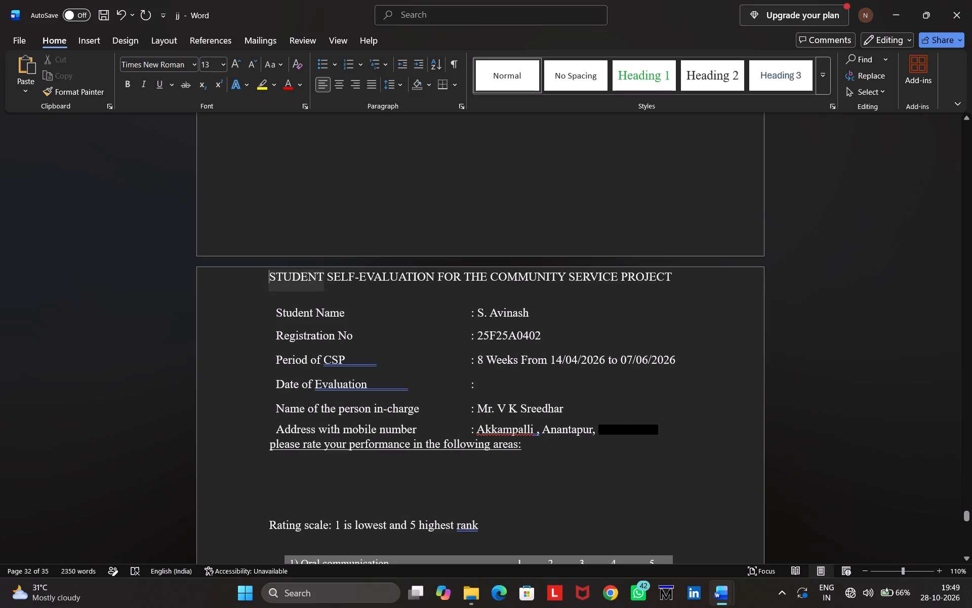
drag(409, 296, 639, 288)
scroll(181, 96, left, 1)
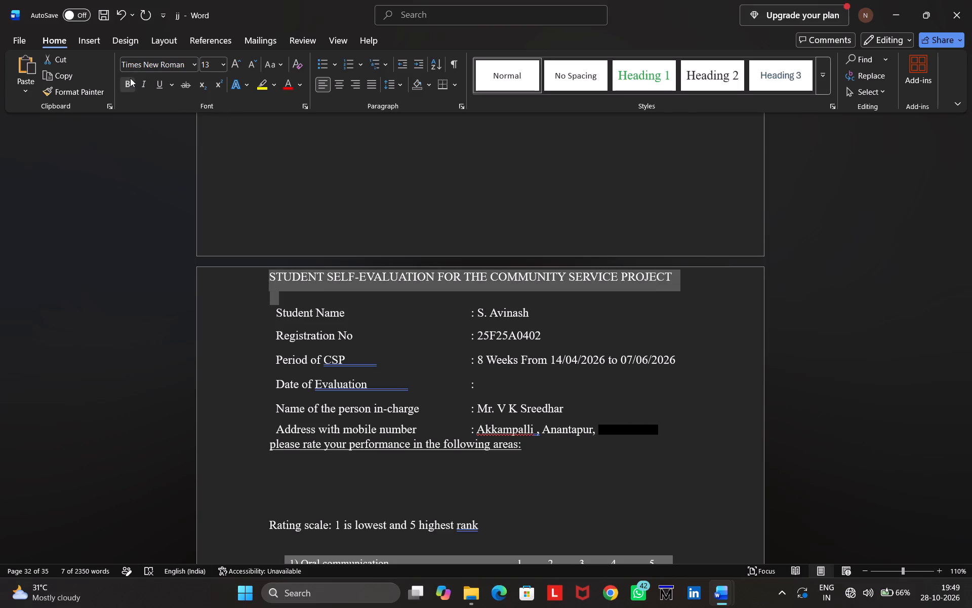
click(130, 78)
click(342, 79)
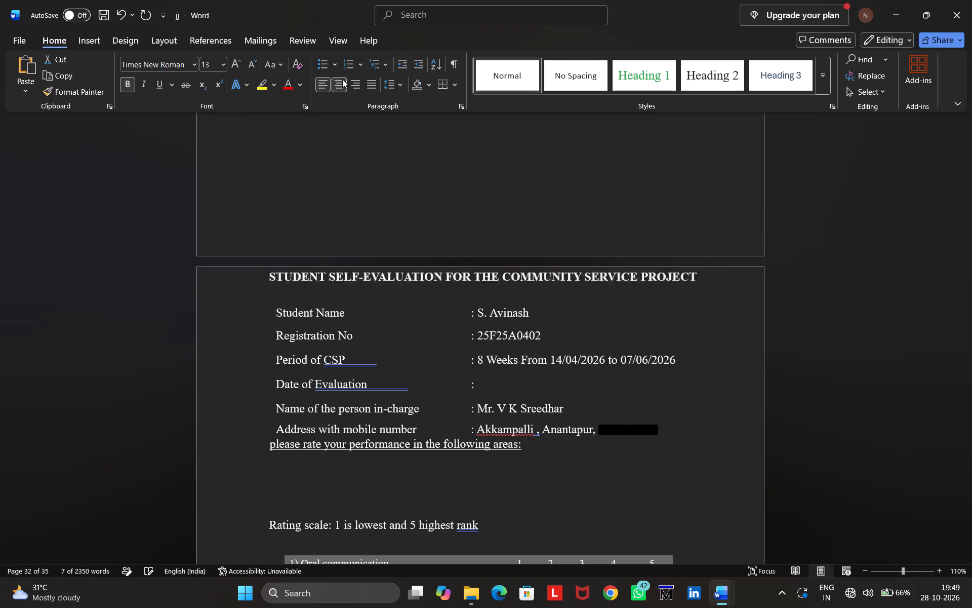
click(254, 419)
Add a blank line between the person in-charge evaluation heading and its student name row.
scroll(254, 419, down, 1)
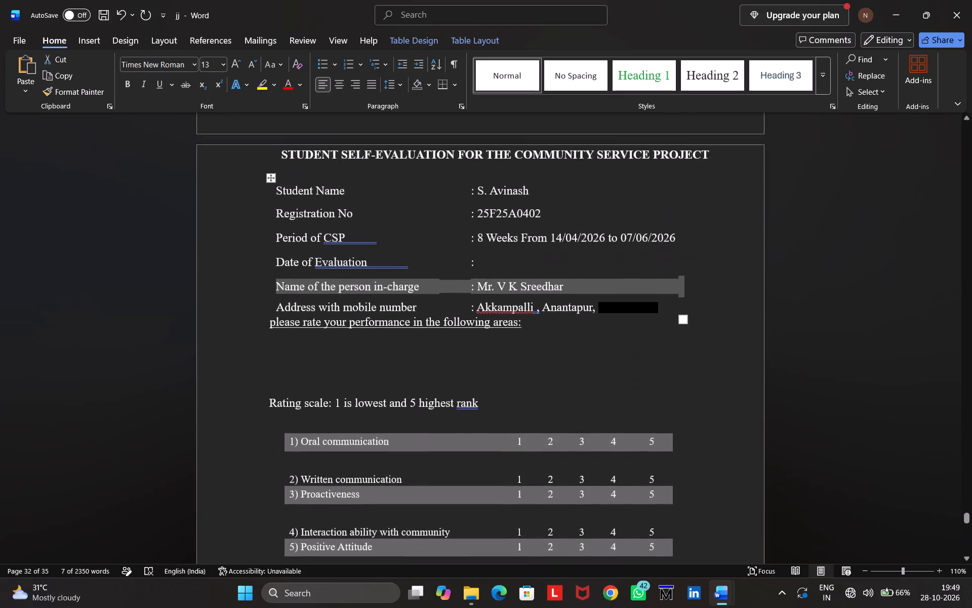
scroll(254, 419, down, 5)
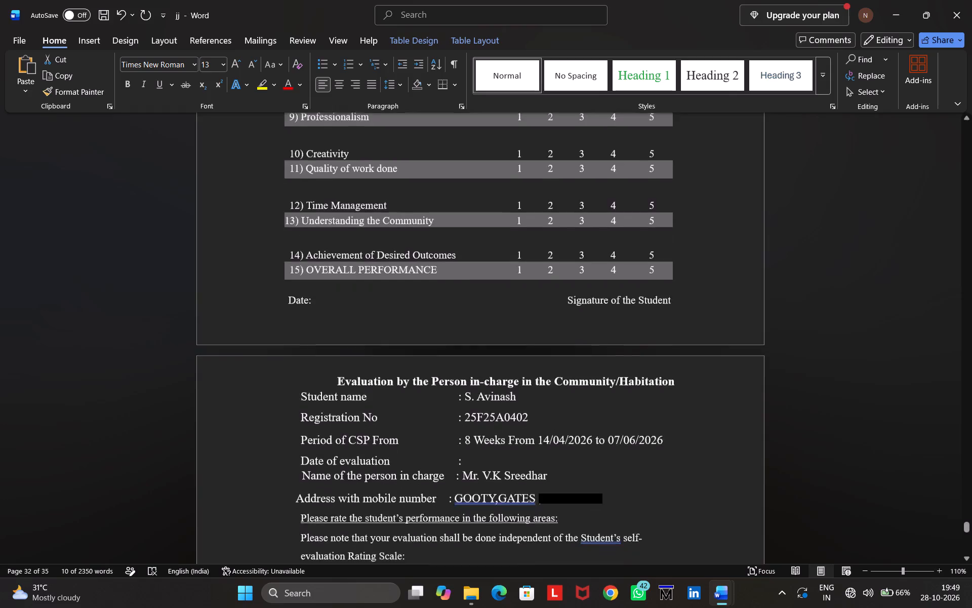
scroll(254, 419, down, 1)
scroll(279, 307, up, 1)
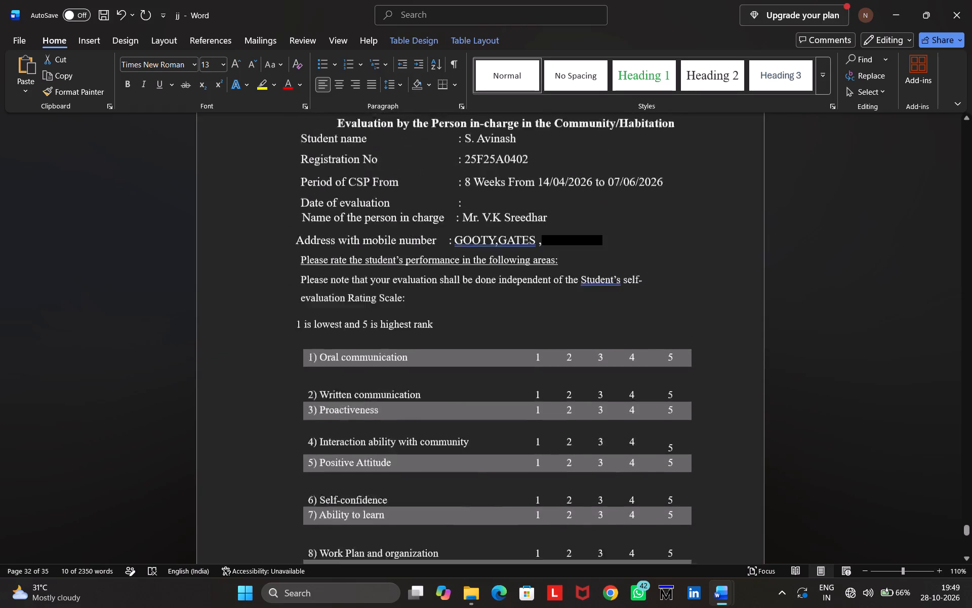
scroll(279, 307, up, 1)
click(680, 221)
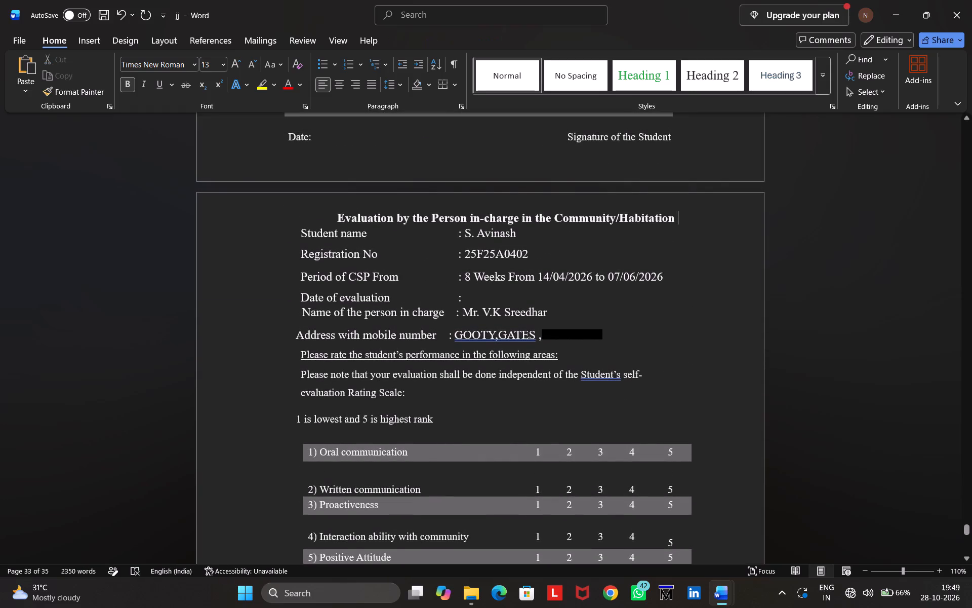
key(Return)
Examine the supervisor signature line and Survey Photos pages, and the layout of the report's cover page.
scroll(680, 221, down, 3)
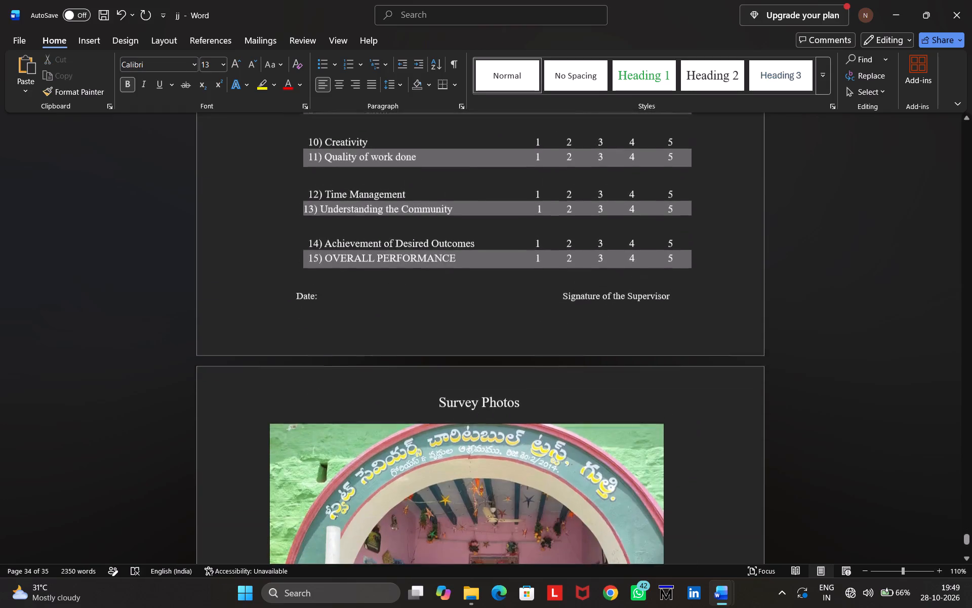
scroll(680, 221, down, 4)
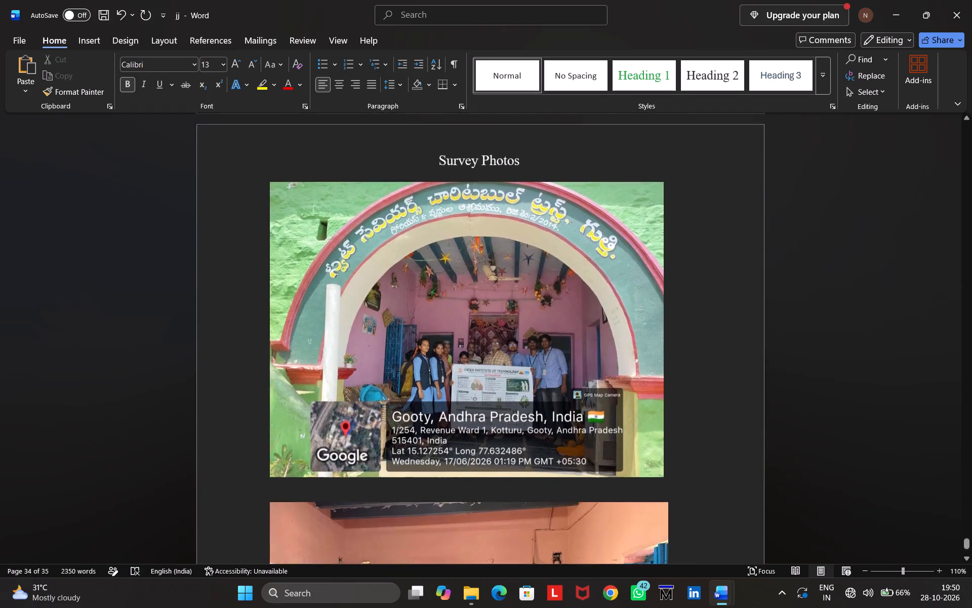
scroll(680, 221, down, 5)
scroll(680, 221, up, 2)
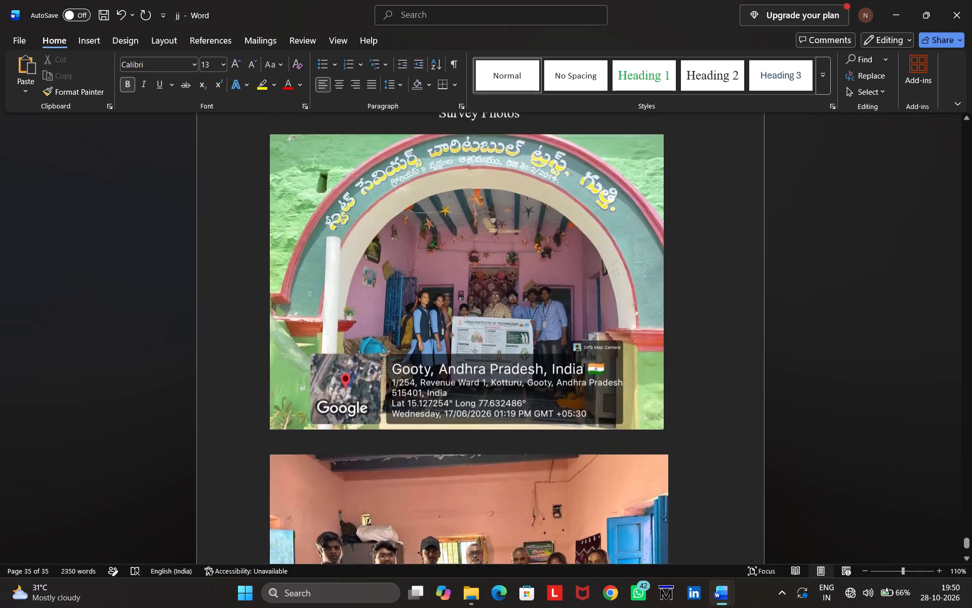
scroll(680, 221, up, 19)
scroll(680, 221, up, 4)
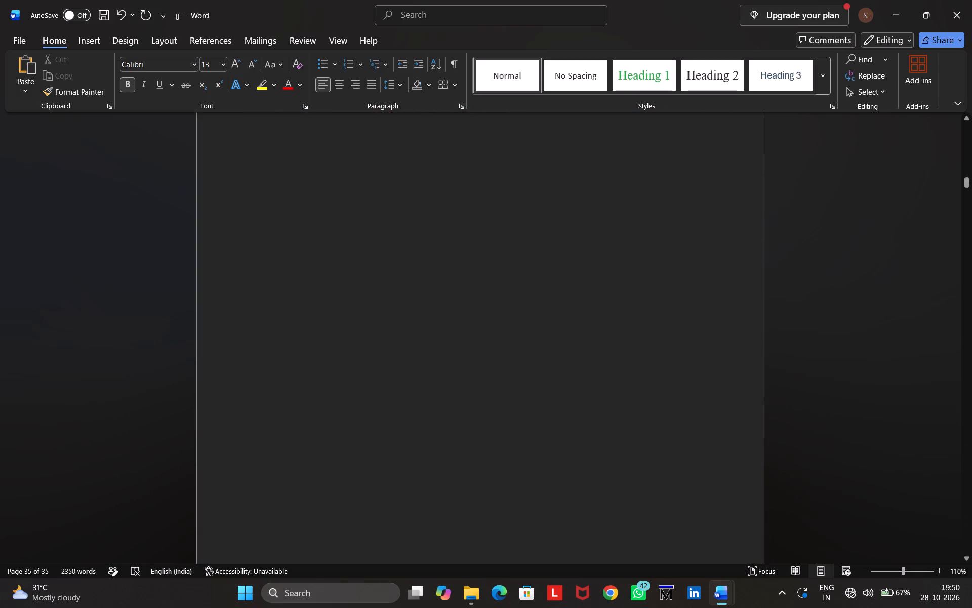
scroll(680, 221, up, 20)
scroll(680, 221, up, 20)
scroll(680, 221, up, 20)
scroll(680, 221, down, 3)
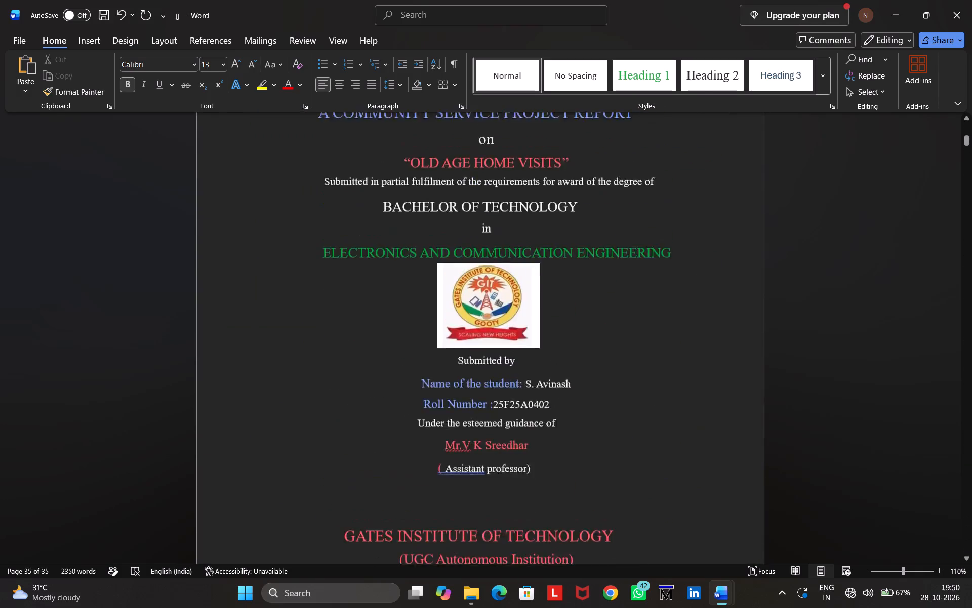
scroll(680, 221, down, 3)
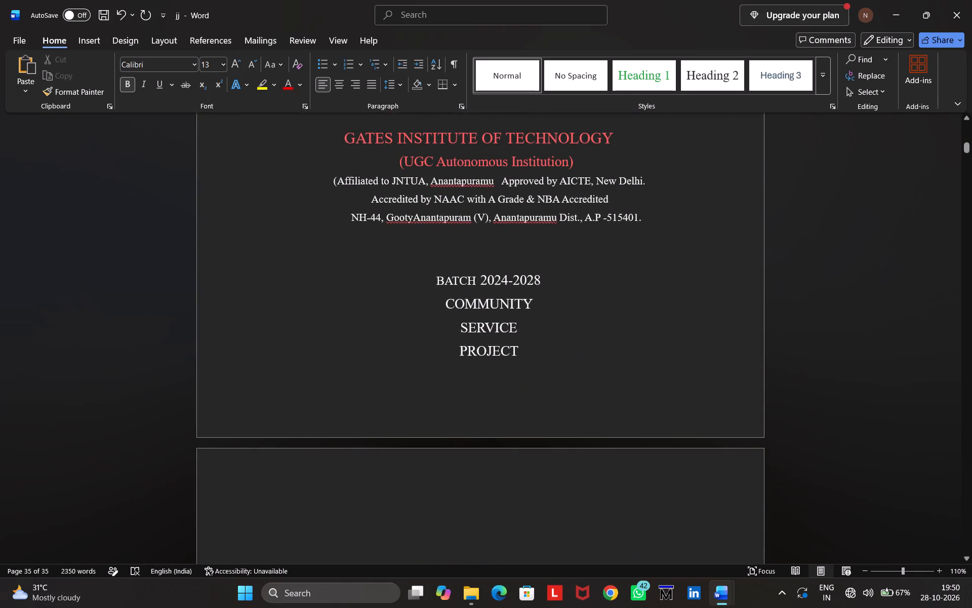
Insert blank lines below BATCH 2024-2028 so the COMMUNITY SERVICE PROJECT title starts on the following page.
click(432, 296)
key(Return)
key(Return)
key(Return)
key(Return)
key(Return)
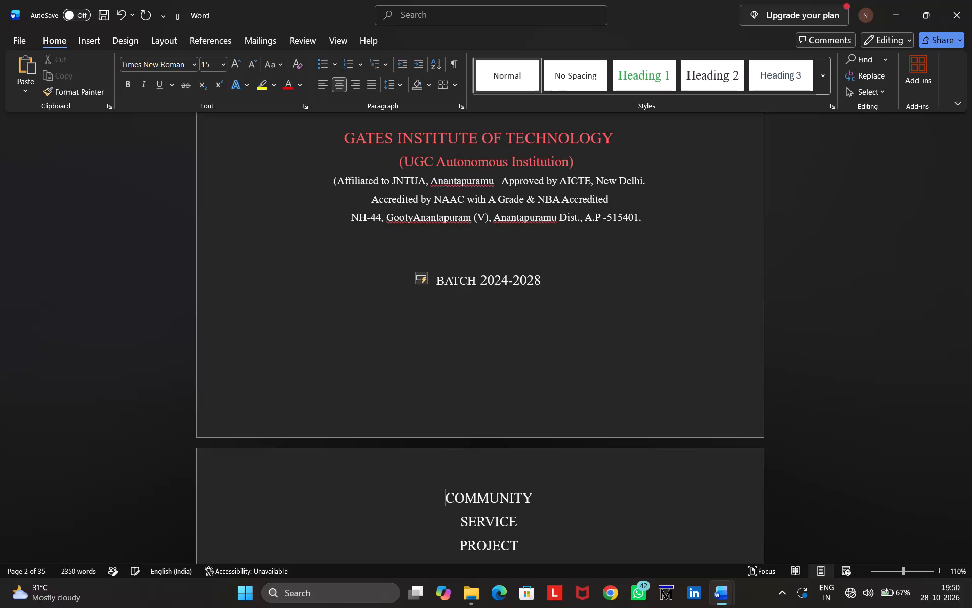
key(BackSpace)
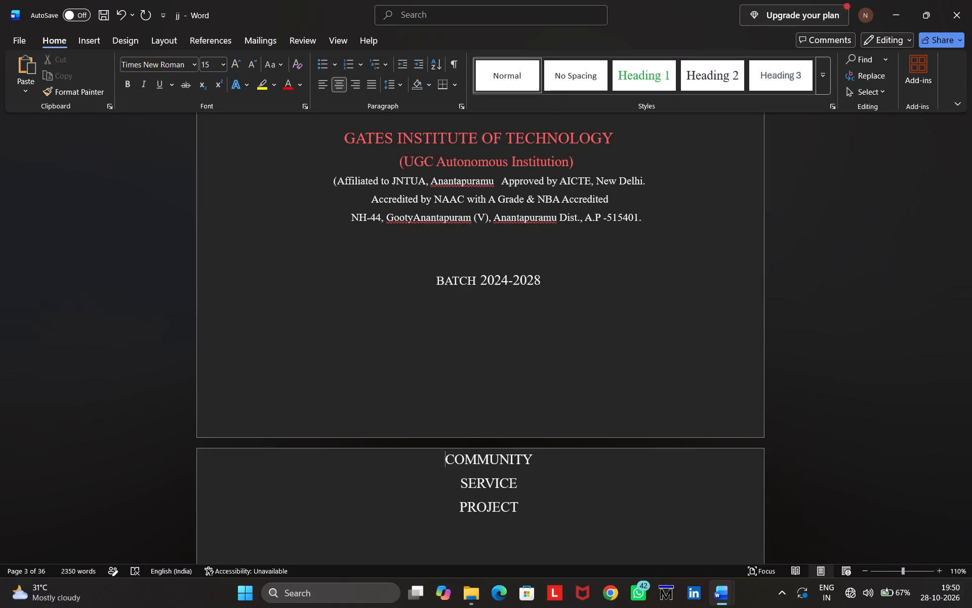
scroll(432, 296, down, 4)
scroll(432, 296, up, 1)
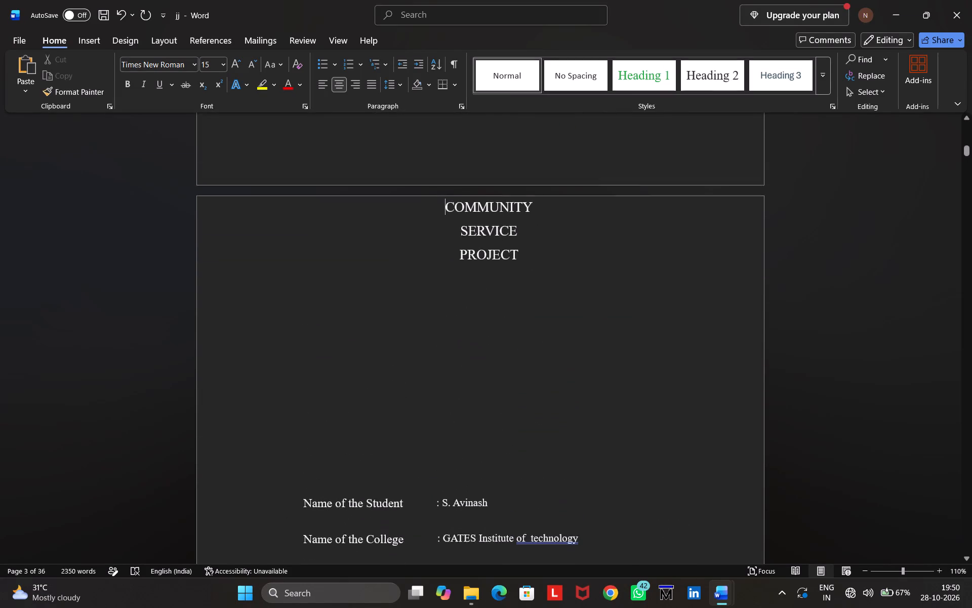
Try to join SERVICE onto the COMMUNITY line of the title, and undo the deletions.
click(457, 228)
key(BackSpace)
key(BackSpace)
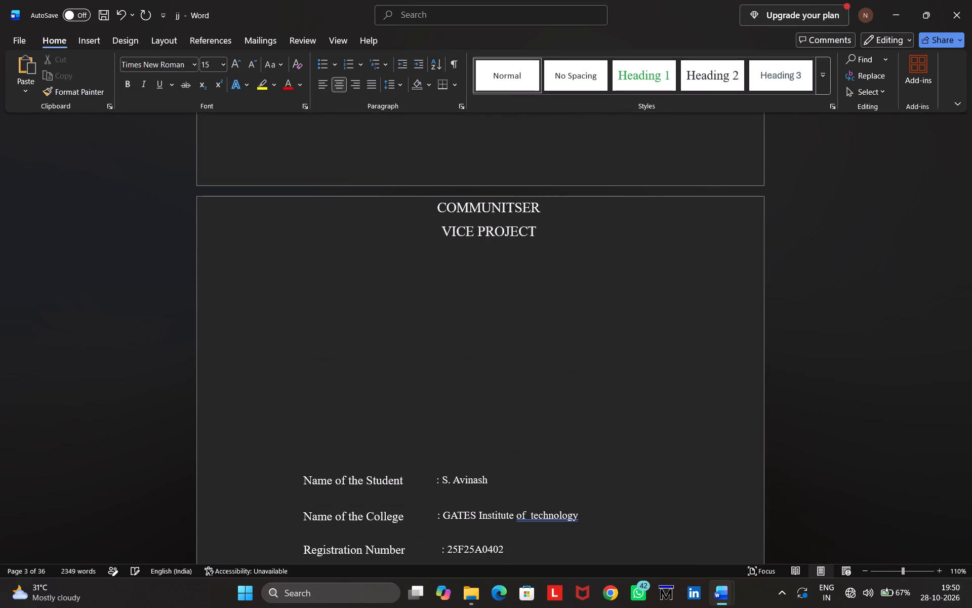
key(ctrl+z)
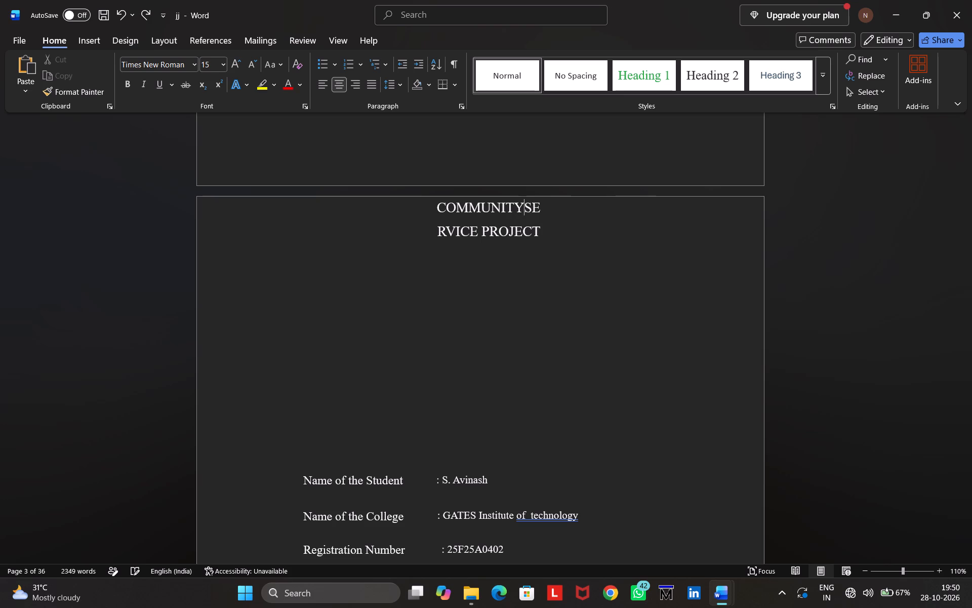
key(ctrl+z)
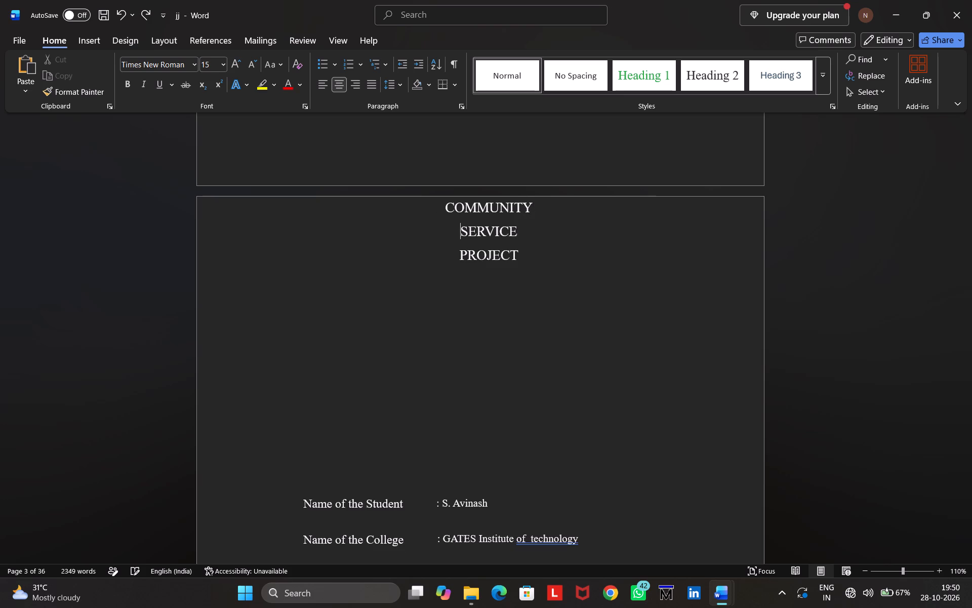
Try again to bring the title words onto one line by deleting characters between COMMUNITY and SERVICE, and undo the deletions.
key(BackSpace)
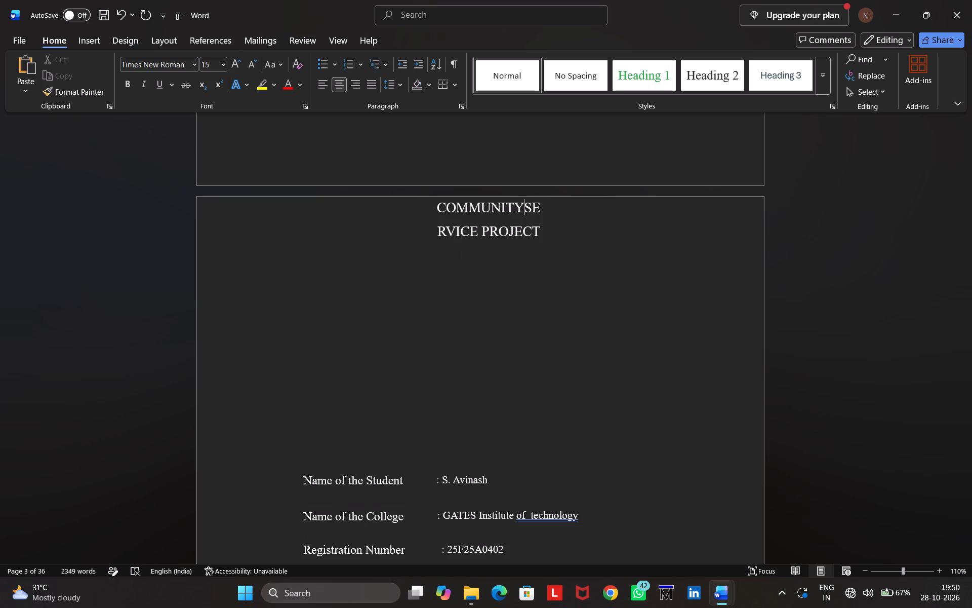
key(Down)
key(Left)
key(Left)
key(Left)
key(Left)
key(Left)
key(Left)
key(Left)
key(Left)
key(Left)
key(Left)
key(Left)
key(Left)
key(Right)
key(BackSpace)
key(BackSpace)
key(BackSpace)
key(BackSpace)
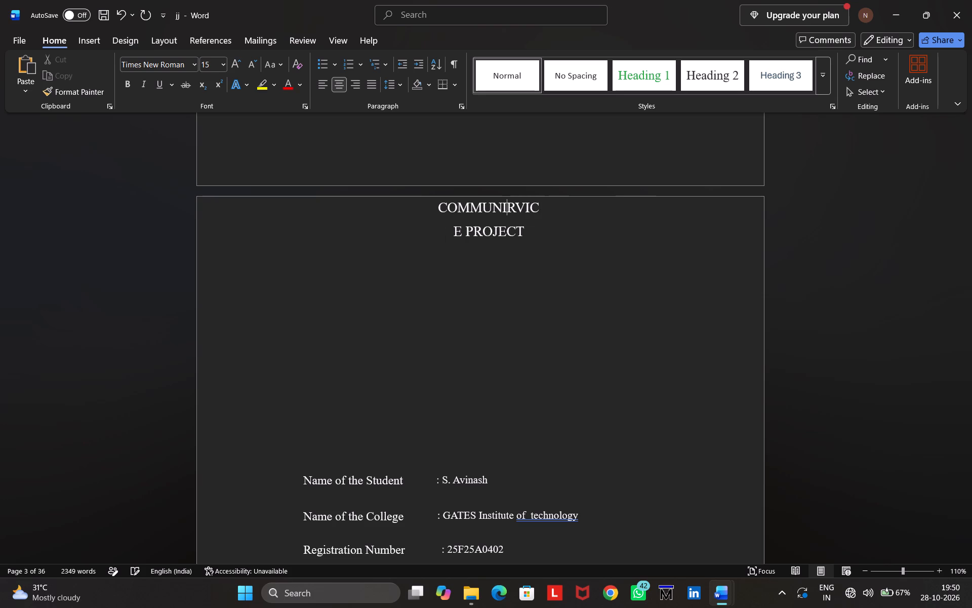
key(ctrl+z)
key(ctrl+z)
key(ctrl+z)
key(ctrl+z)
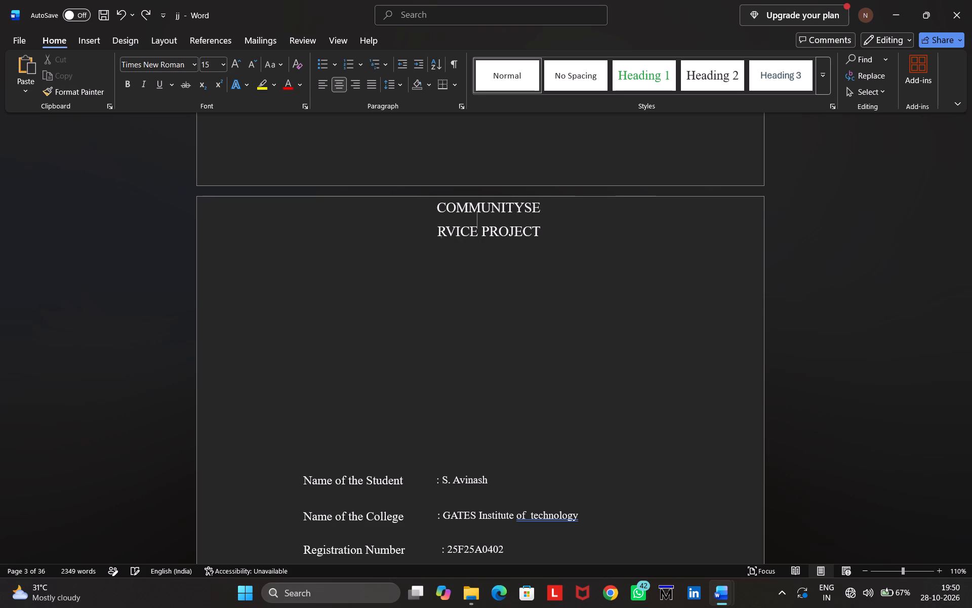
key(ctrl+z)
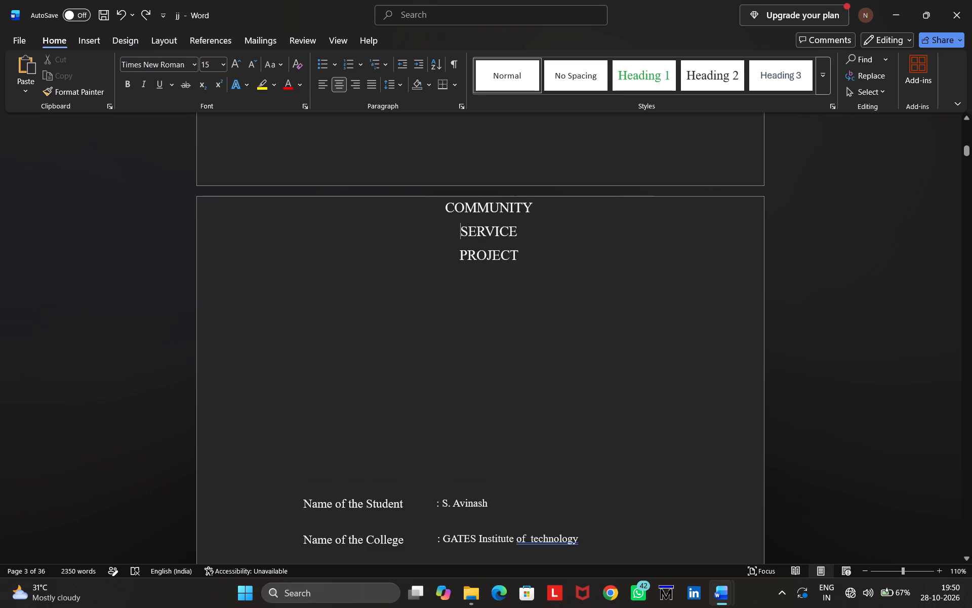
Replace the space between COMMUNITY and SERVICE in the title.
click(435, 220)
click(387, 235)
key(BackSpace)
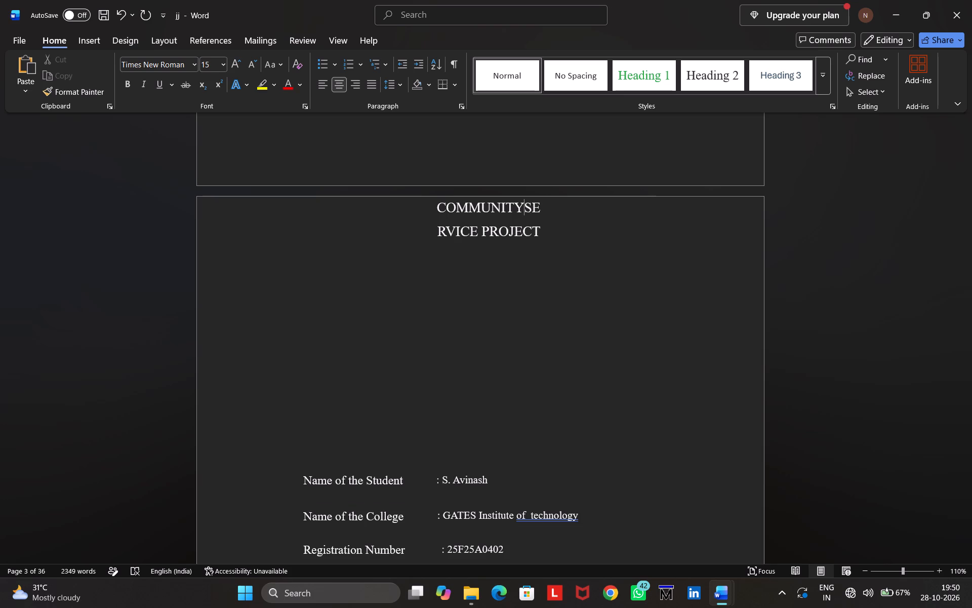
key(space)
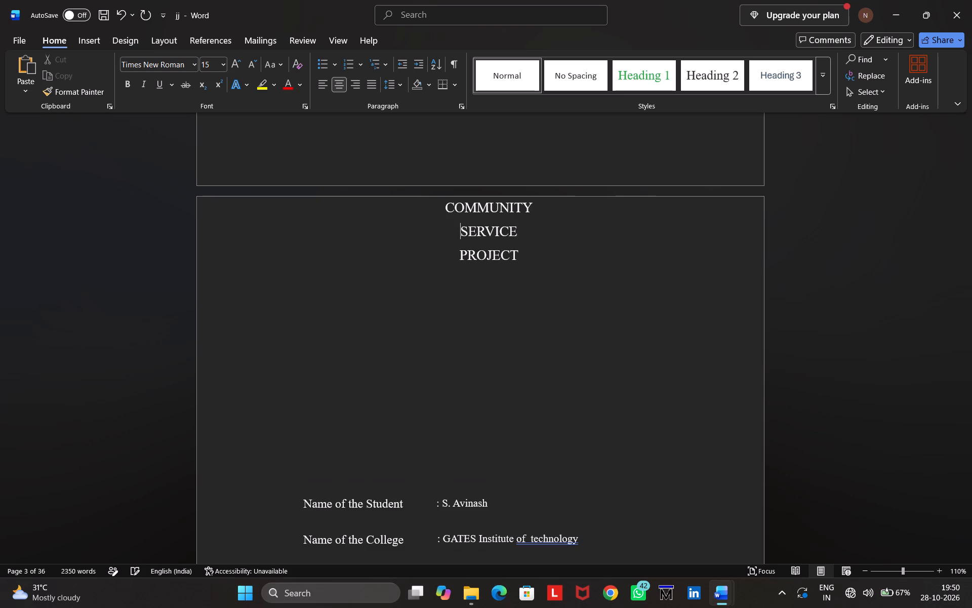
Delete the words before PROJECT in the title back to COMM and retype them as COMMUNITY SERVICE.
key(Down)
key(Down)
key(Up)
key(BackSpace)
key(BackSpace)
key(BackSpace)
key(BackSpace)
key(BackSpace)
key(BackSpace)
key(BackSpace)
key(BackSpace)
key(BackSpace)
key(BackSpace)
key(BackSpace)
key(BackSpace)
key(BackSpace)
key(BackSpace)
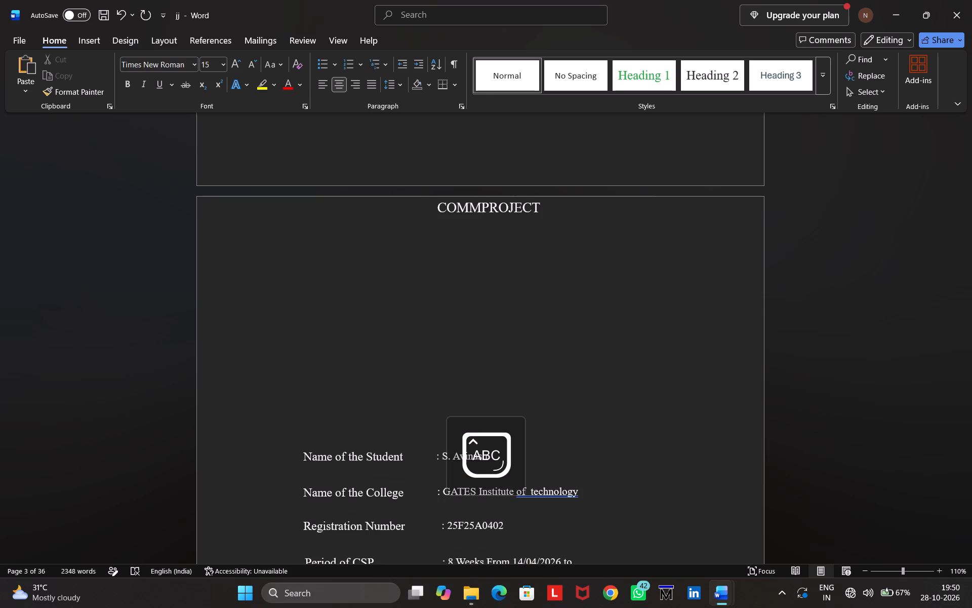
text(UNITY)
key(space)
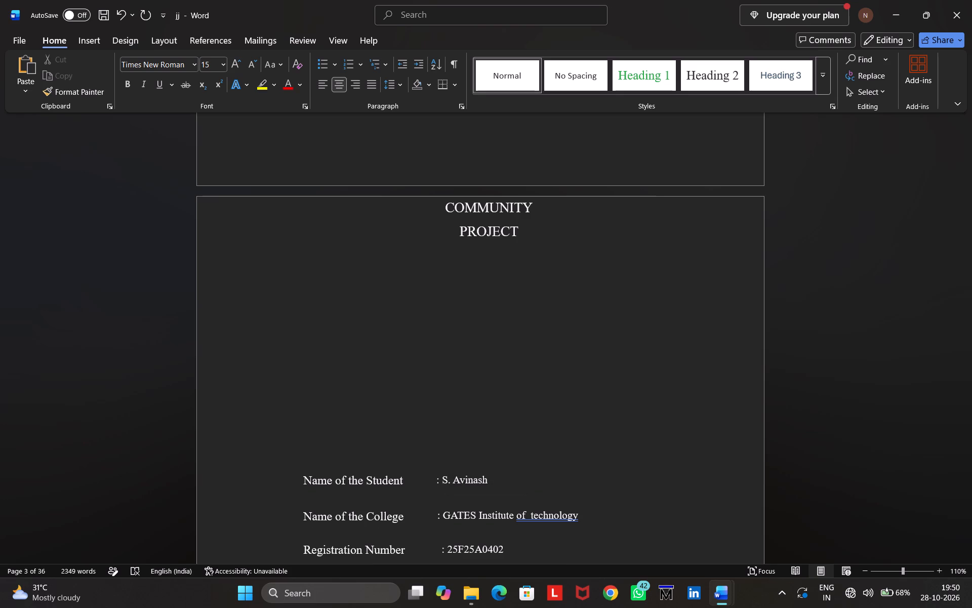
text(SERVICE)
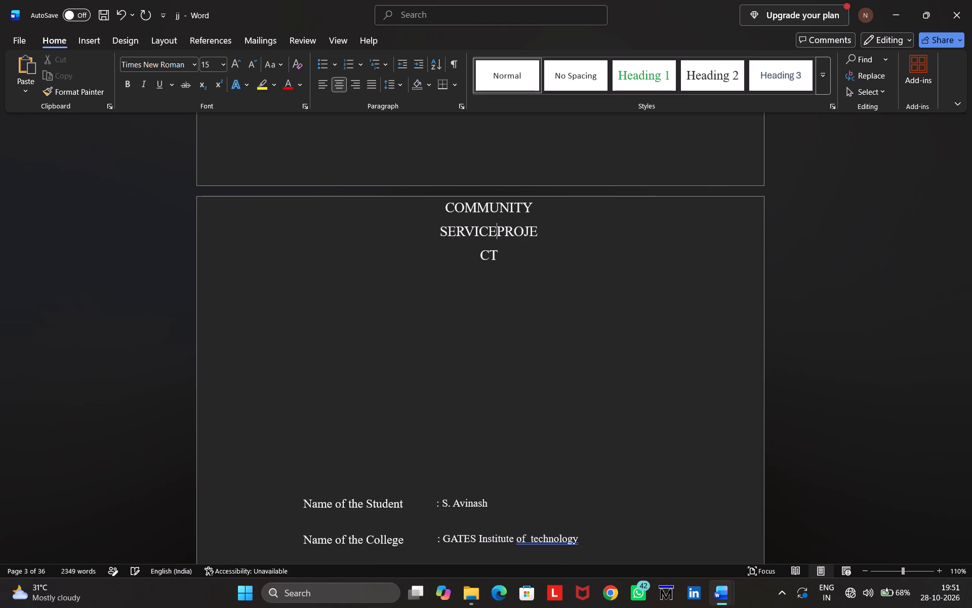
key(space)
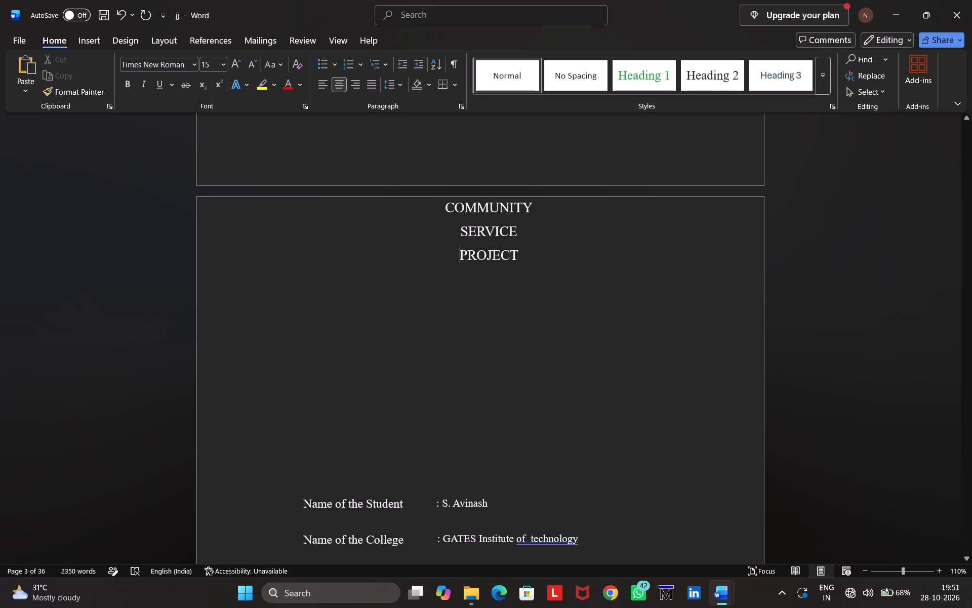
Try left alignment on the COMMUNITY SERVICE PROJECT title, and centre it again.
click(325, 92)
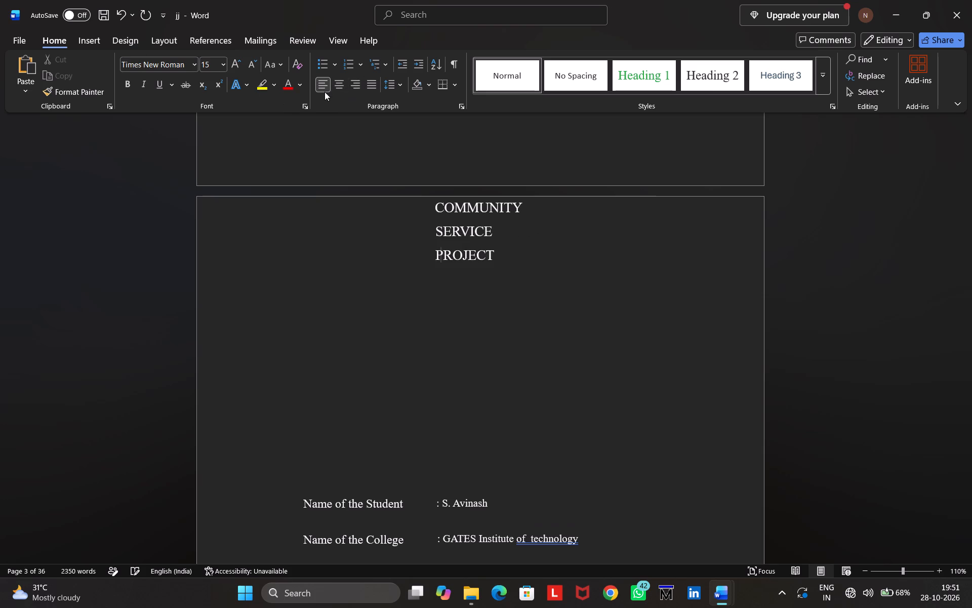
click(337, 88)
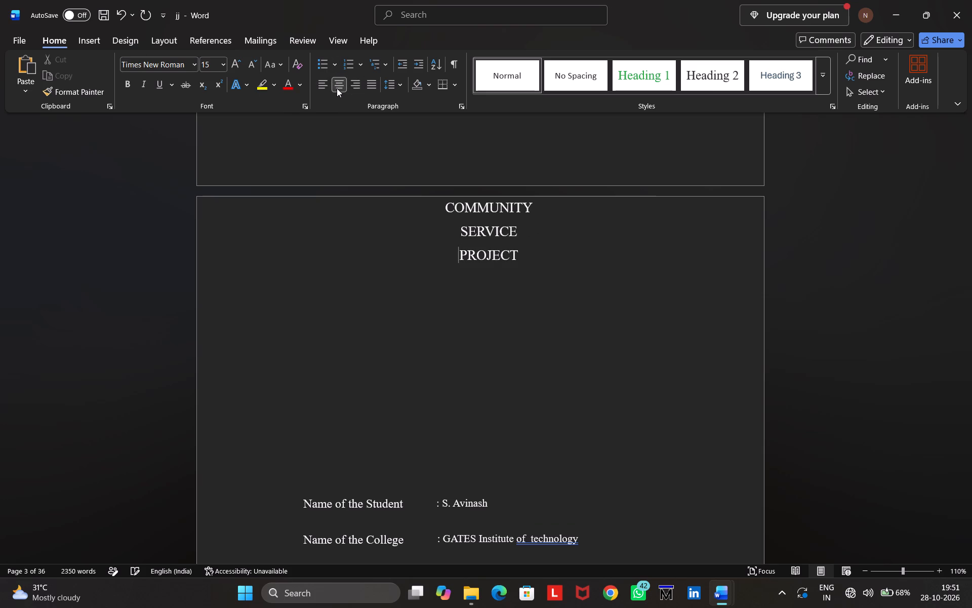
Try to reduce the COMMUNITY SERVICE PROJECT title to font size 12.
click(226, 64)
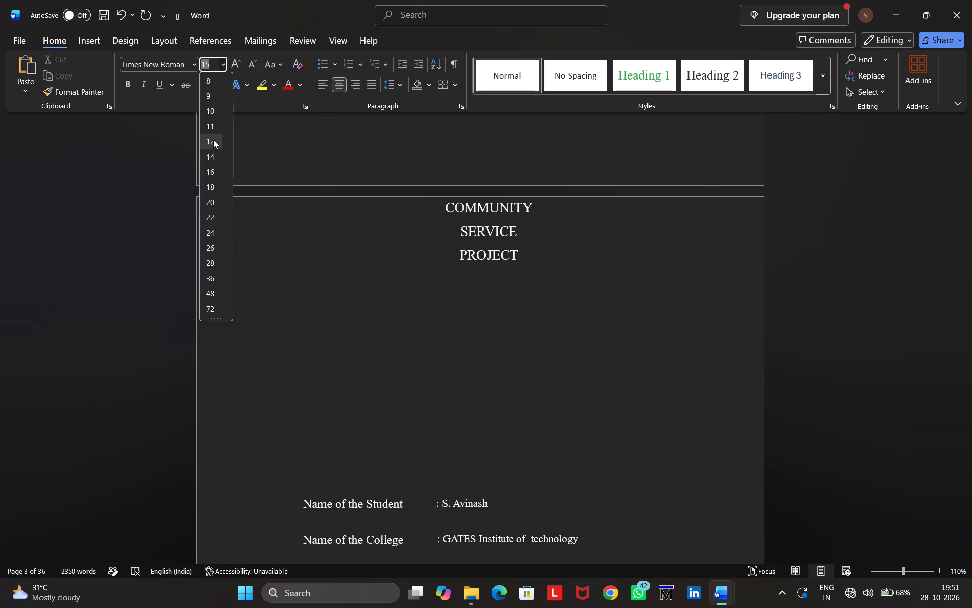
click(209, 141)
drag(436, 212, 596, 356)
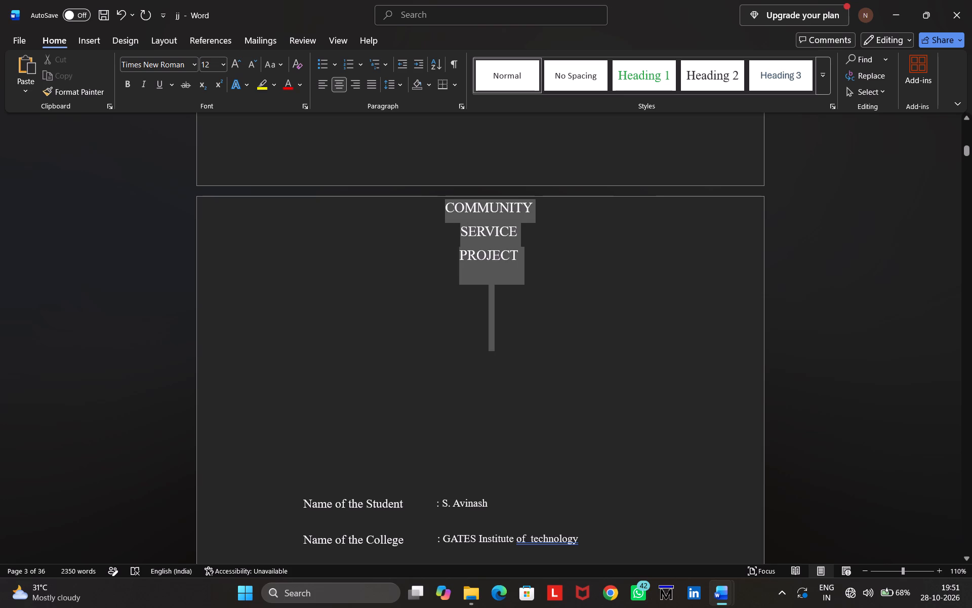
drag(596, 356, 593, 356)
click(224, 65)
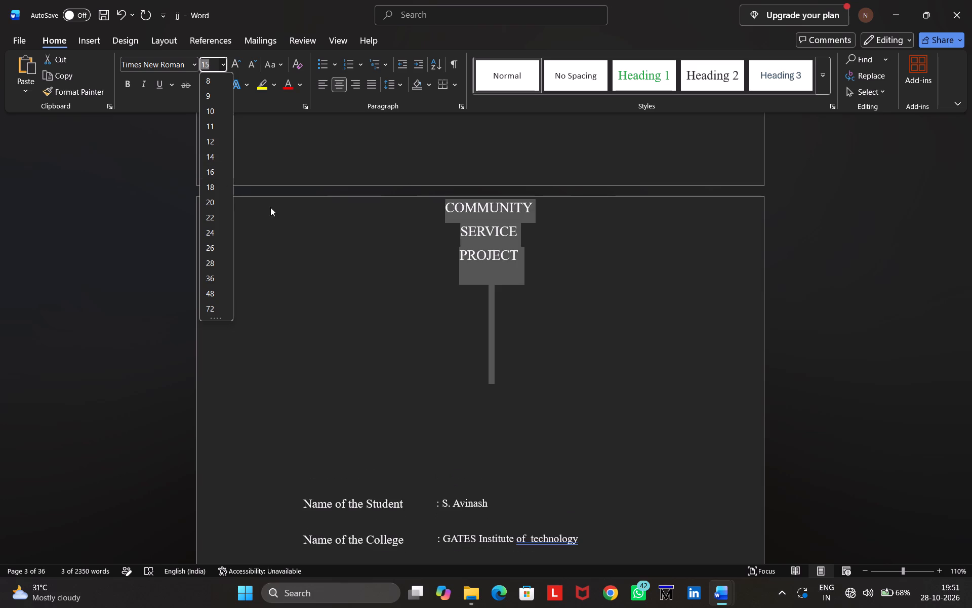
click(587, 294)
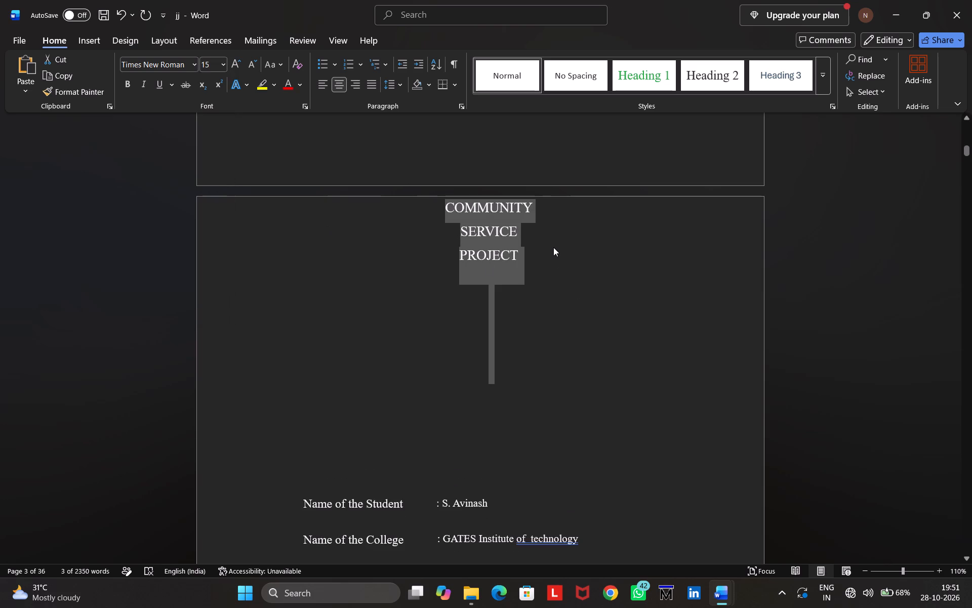
Delete the three-line COMMUNITY SERVICE PROJECT title and the blank lines around it above the student details.
double_click(553, 247)
key(BackSpace)
key(BackSpace)
key(BackSpace)
key(BackSpace)
key(BackSpace)
key(BackSpace)
key(BackSpace)
key(BackSpace)
key(BackSpace)
key(BackSpace)
key(BackSpace)
key(BackSpace)
key(BackSpace)
key(BackSpace)
key(BackSpace)
key(BackSpace)
key(BackSpace)
key(BackSpace)
key(BackSpace)
key(BackSpace)
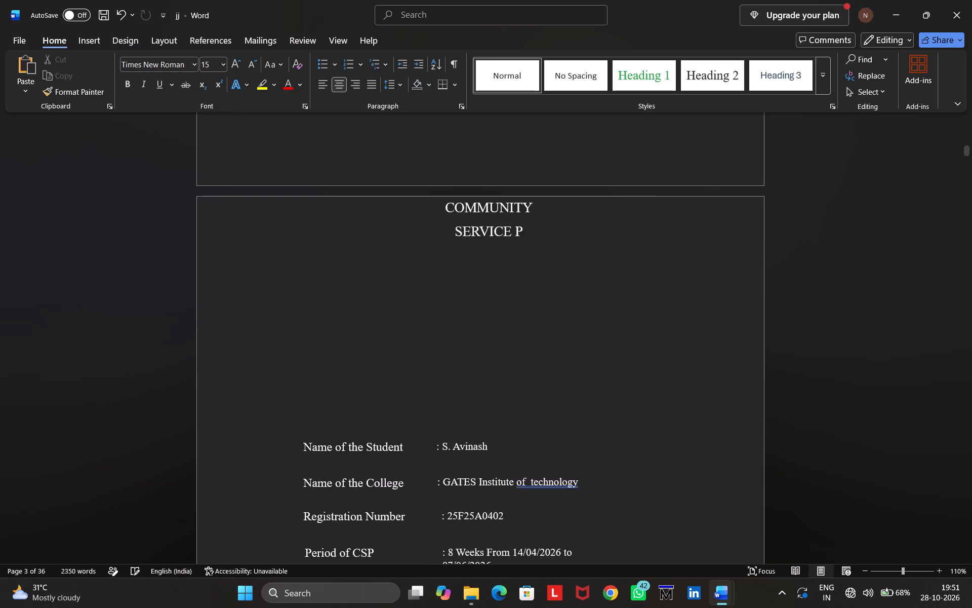
key(BackSpace)
key(BackSpace)
key(BackSpace)
key(BackSpace)
key(BackSpace)
key(BackSpace)
key(BackSpace)
key(BackSpace)
key(BackSpace)
key(BackSpace)
key(BackSpace)
key(BackSpace)
key(BackSpace)
key(BackSpace)
key(BackSpace)
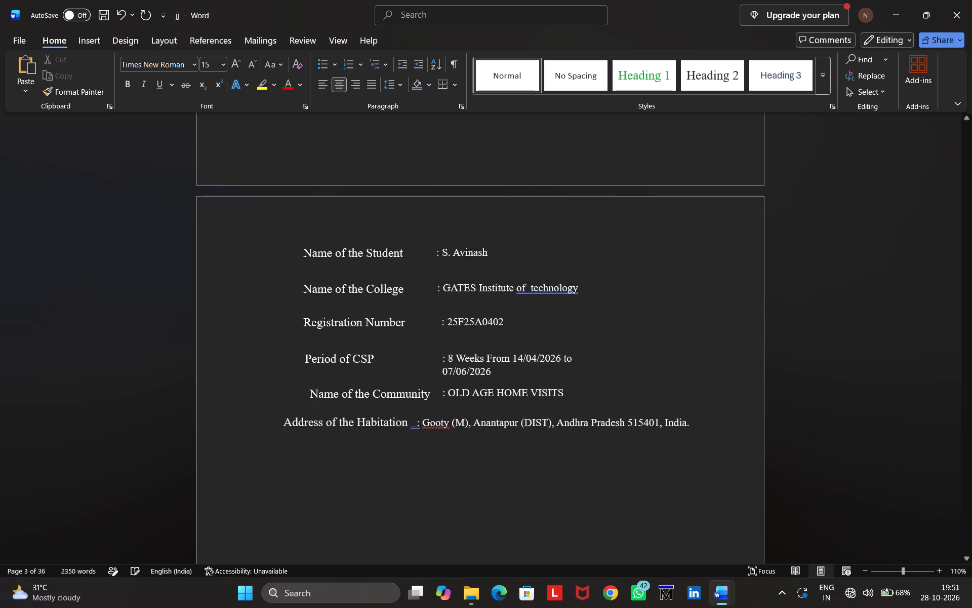
Undo the excess deletions to restore the full BATCH 2024-2028 line and the blank space above the student details.
key(ctrl+z)
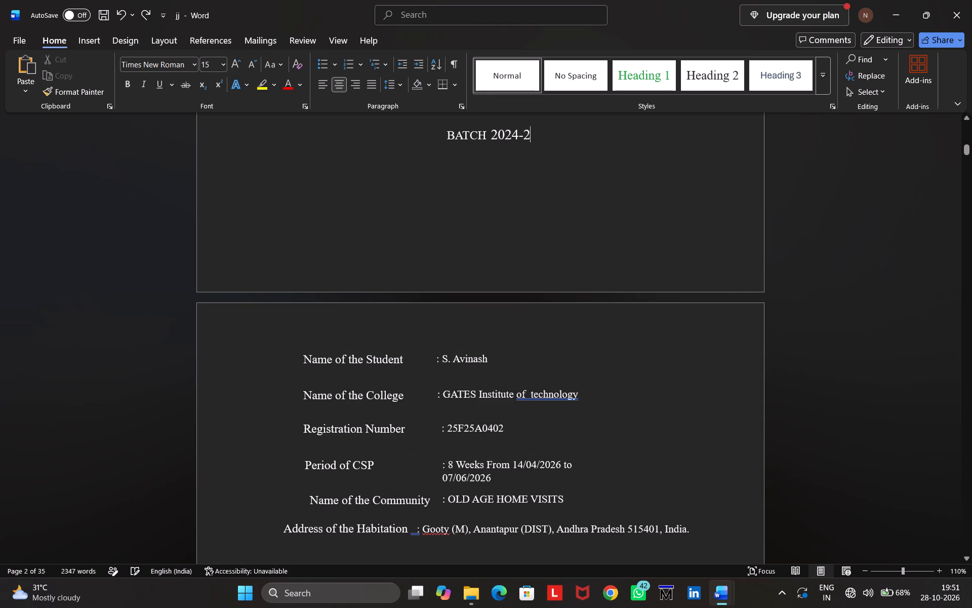
key(ctrl+z)
key(ctrl+z)
key(ctrl+z)
key(ctrl+z)
key(ctrl+z)
key(ctrl+z)
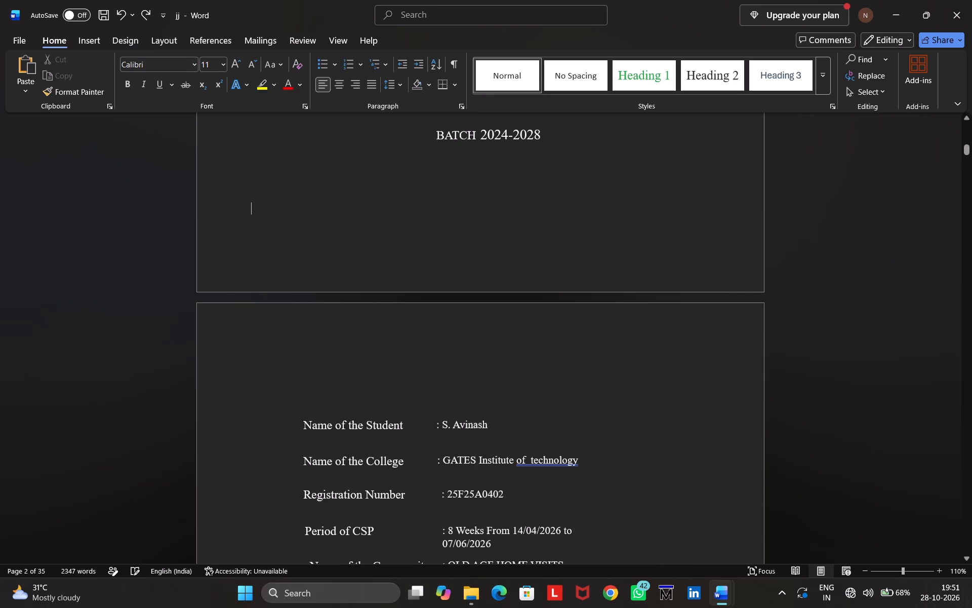
key(ctrl+z)
key(ctrl+z)
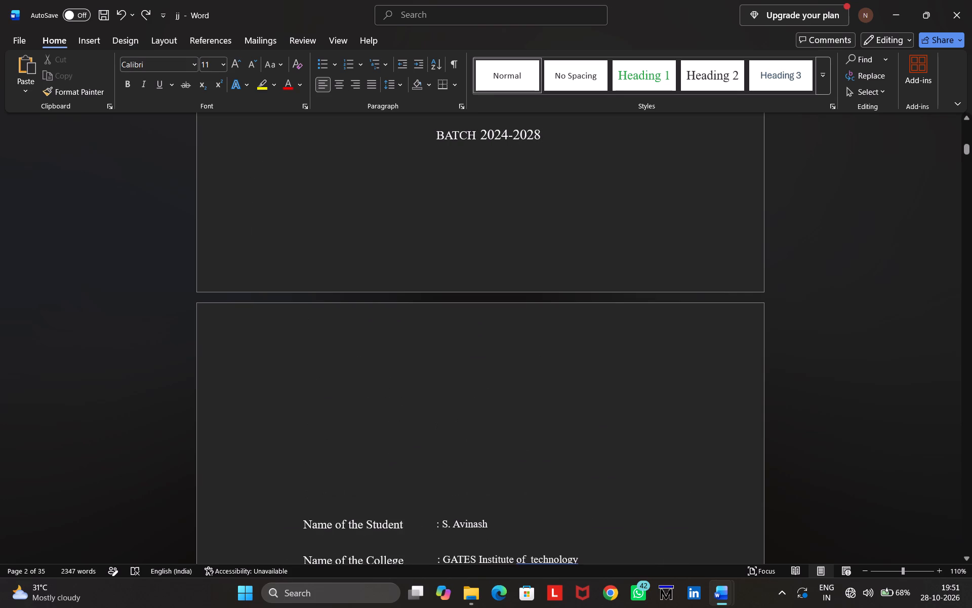
Enter the title COMMUNTY SERVICE PROJECT in the blank space above the student details.
click(294, 351)
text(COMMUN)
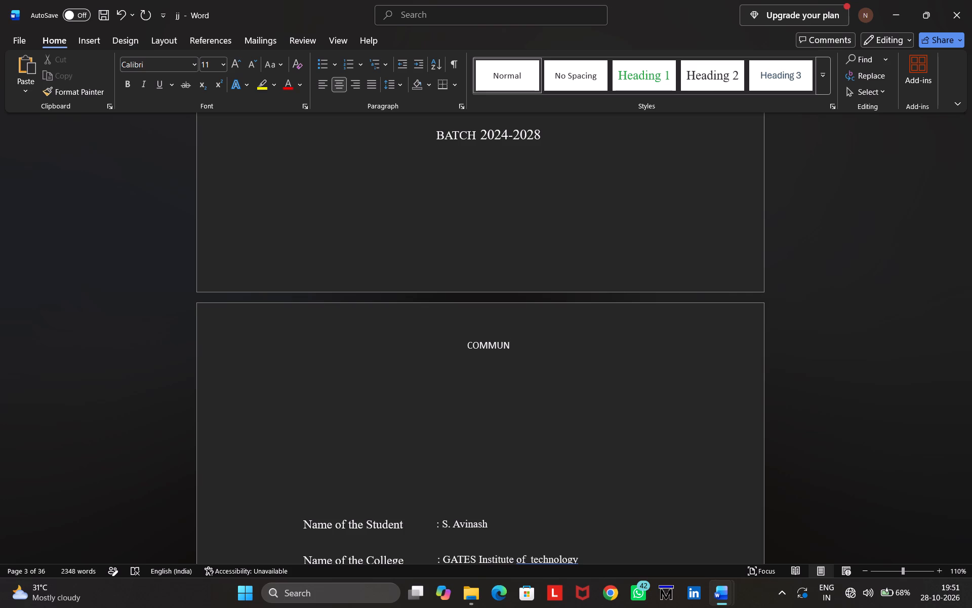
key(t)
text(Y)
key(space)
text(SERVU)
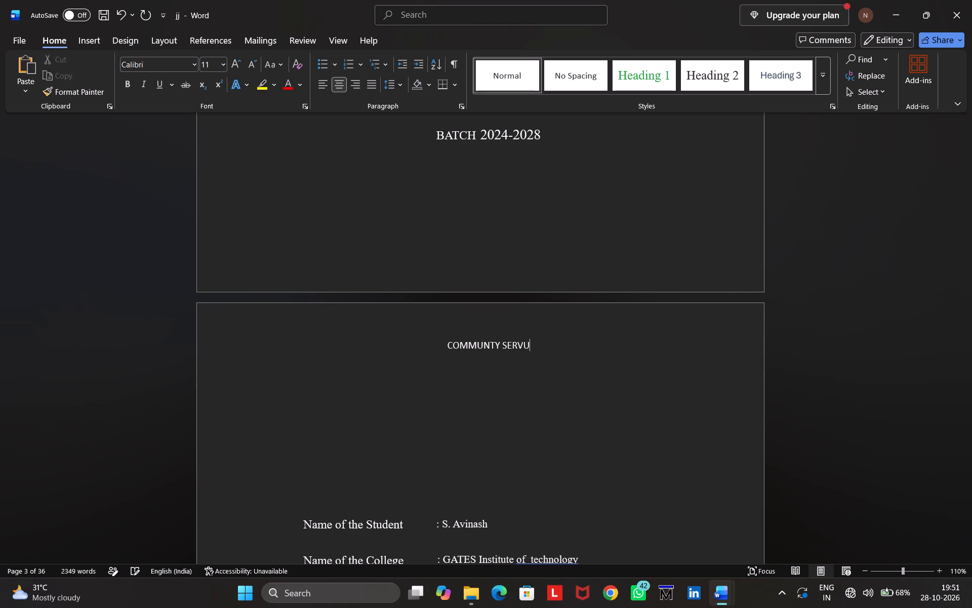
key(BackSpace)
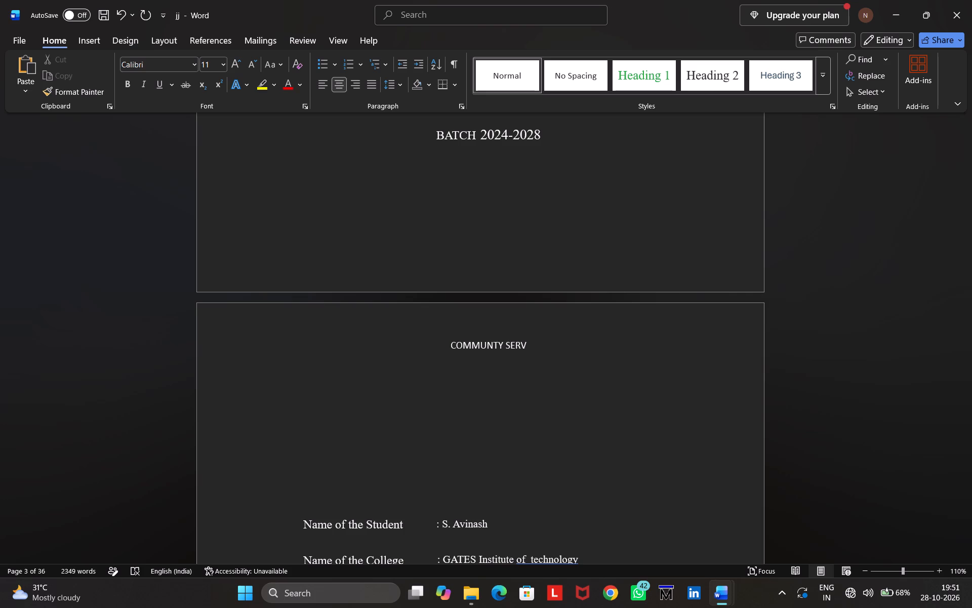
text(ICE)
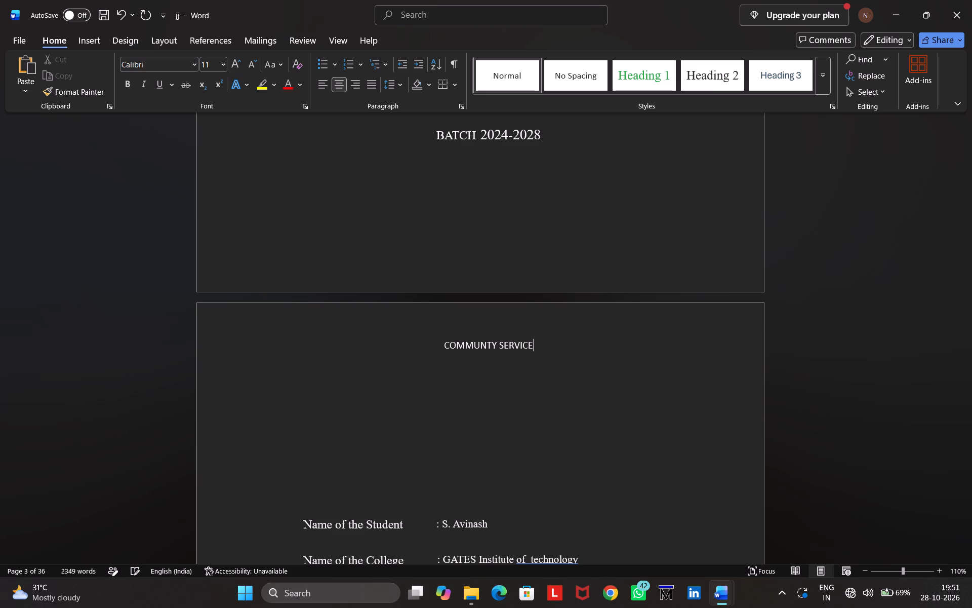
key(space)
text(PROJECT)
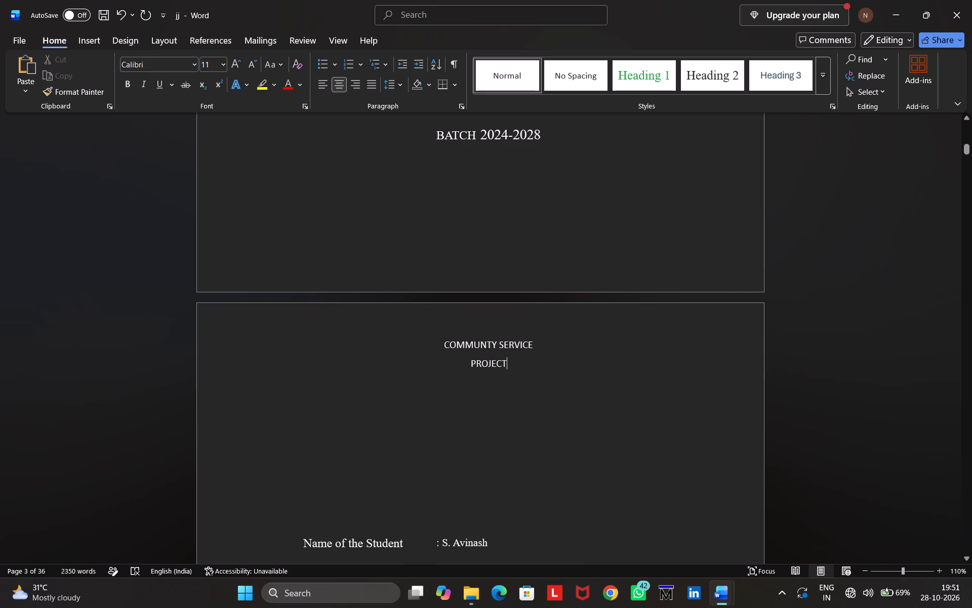
Remove the blank space before the COMMUNTY SERVICE PROJECT title so it sits on one line at the page start.
click(443, 347)
click(400, 350)
key(BackSpace)
key(BackSpace)
key(BackSpace)
key(BackSpace)
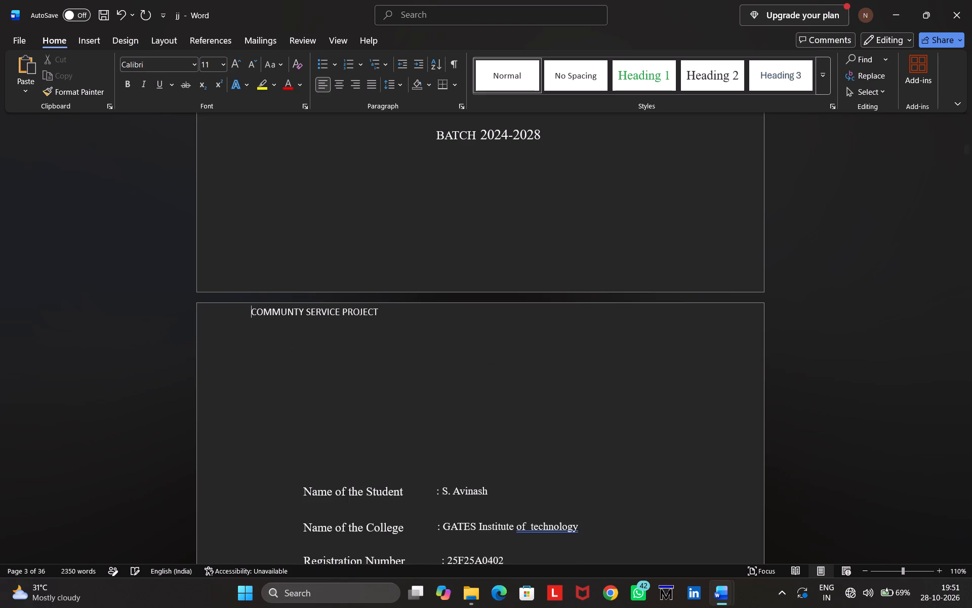
Centre the COMMUNTY SERVICE PROJECT title and insert spaces before it to shift it across the page.
click(340, 82)
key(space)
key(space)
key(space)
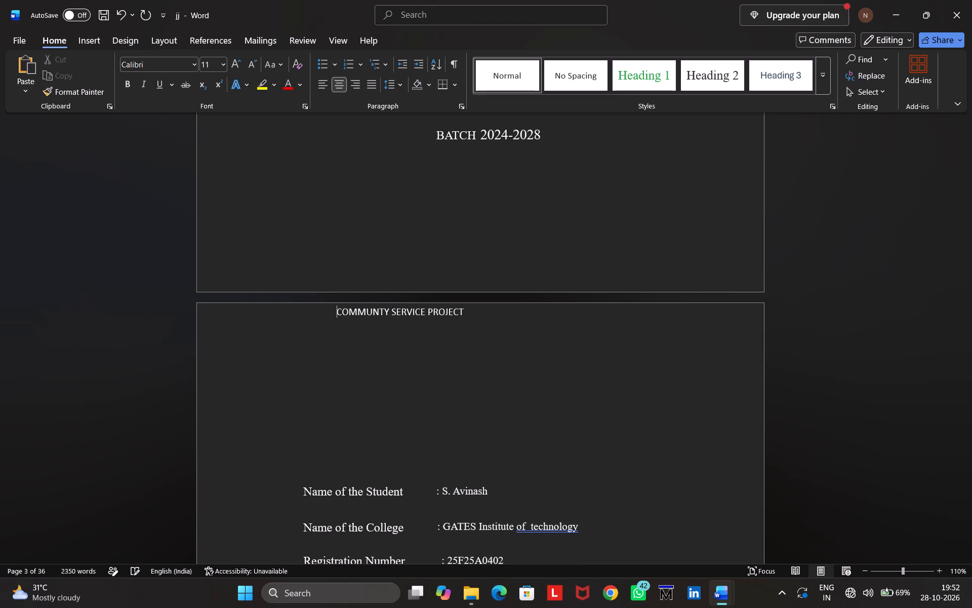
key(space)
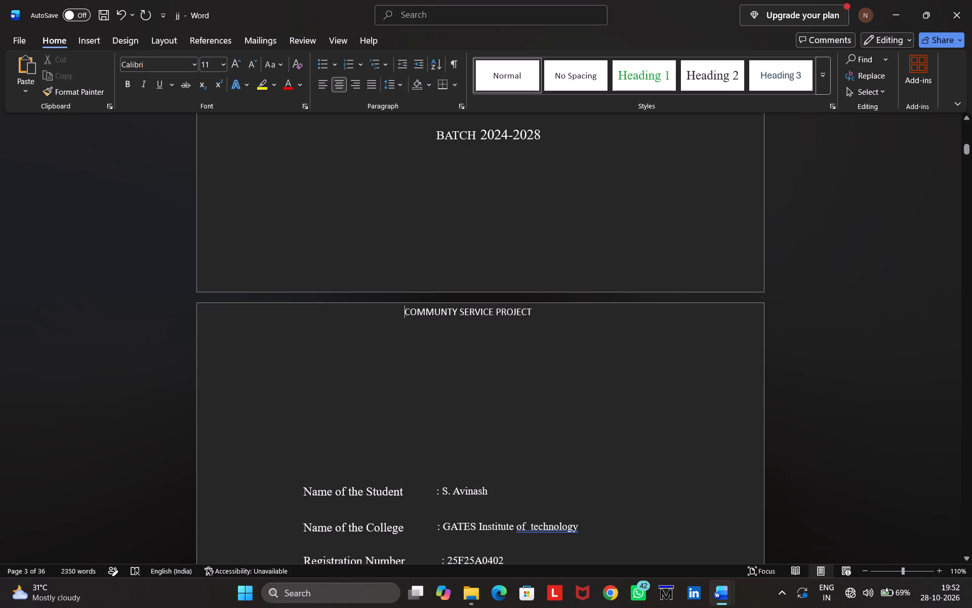
Make the COMMUNTY SERVICE PROJECT title bold and set its font size to 18.
drag(396, 311, 613, 319)
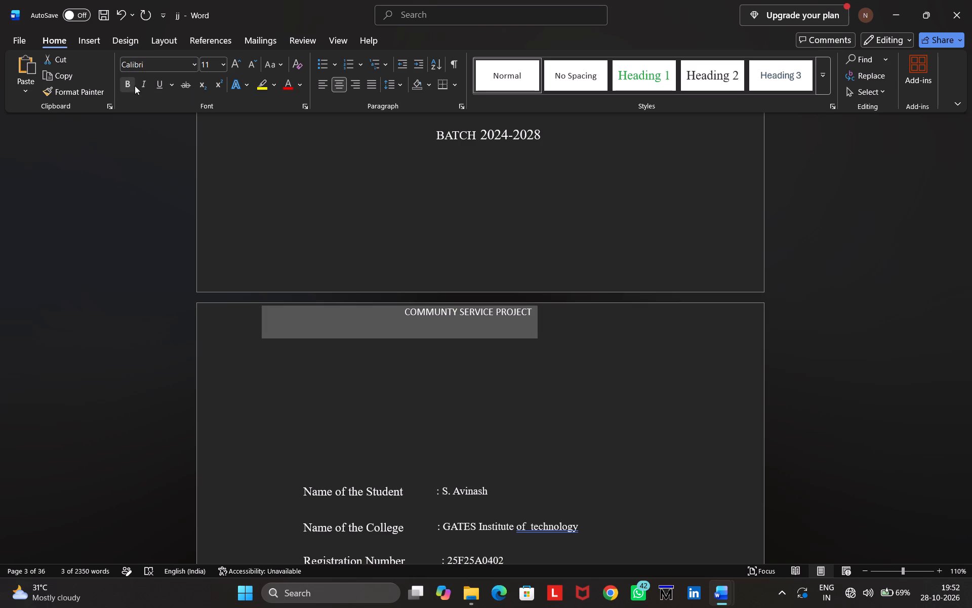
click(127, 84)
drag(224, 65, 209, 177)
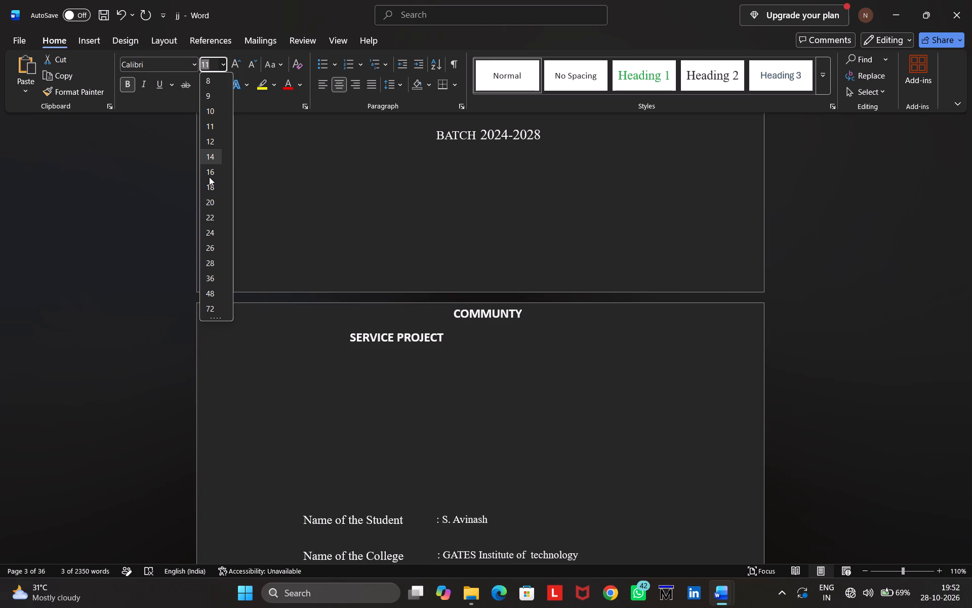
drag(209, 177, 215, 184)
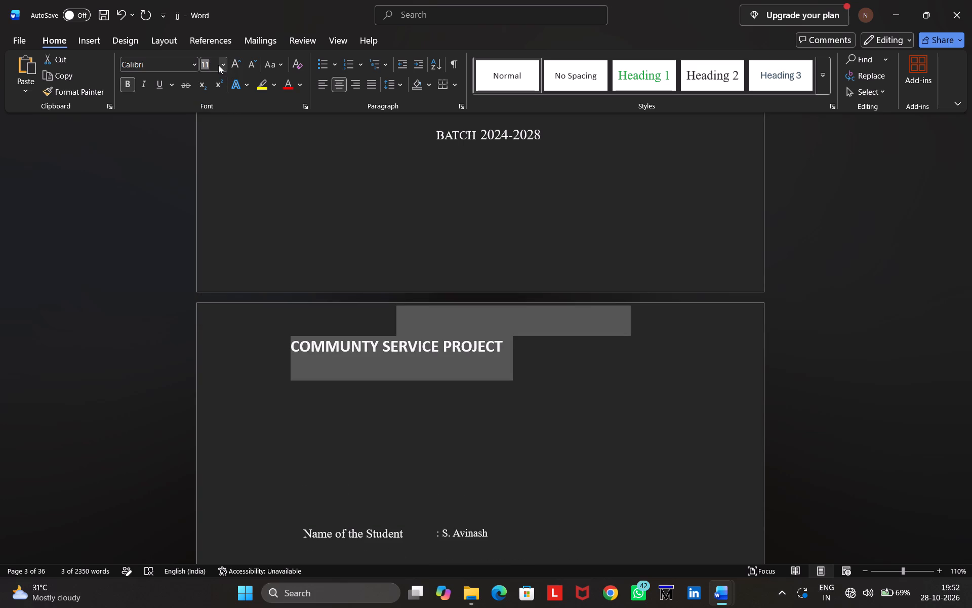
click(218, 65)
click(219, 63)
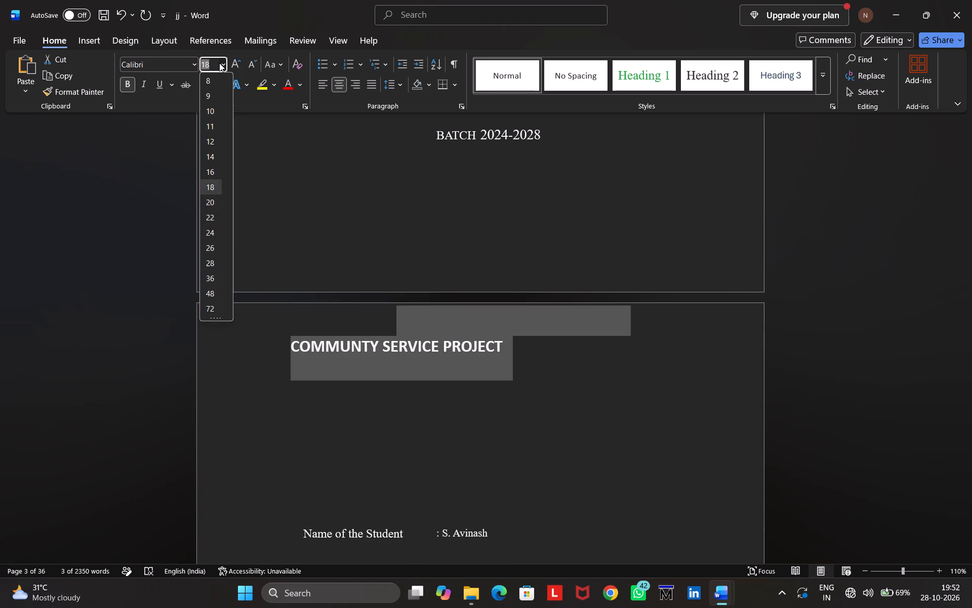
click(215, 185)
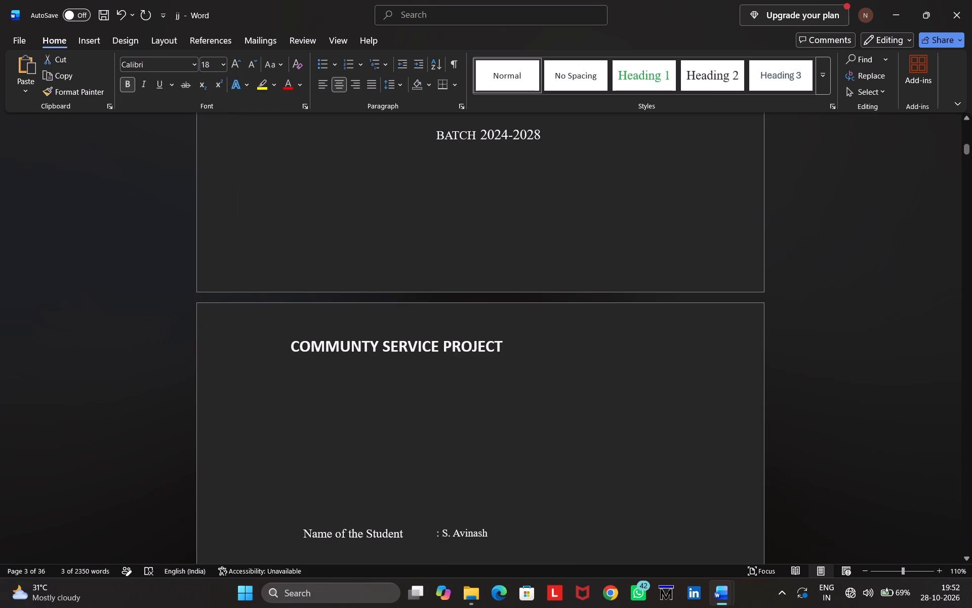
Correct the misspelled first word of the title to COMMUNITY.
click(255, 337)
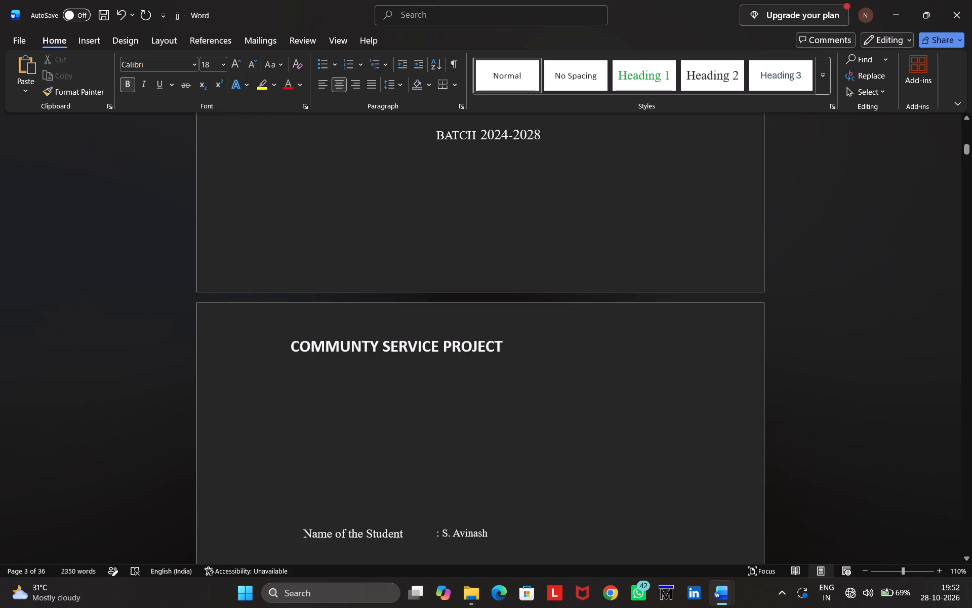
click(363, 345)
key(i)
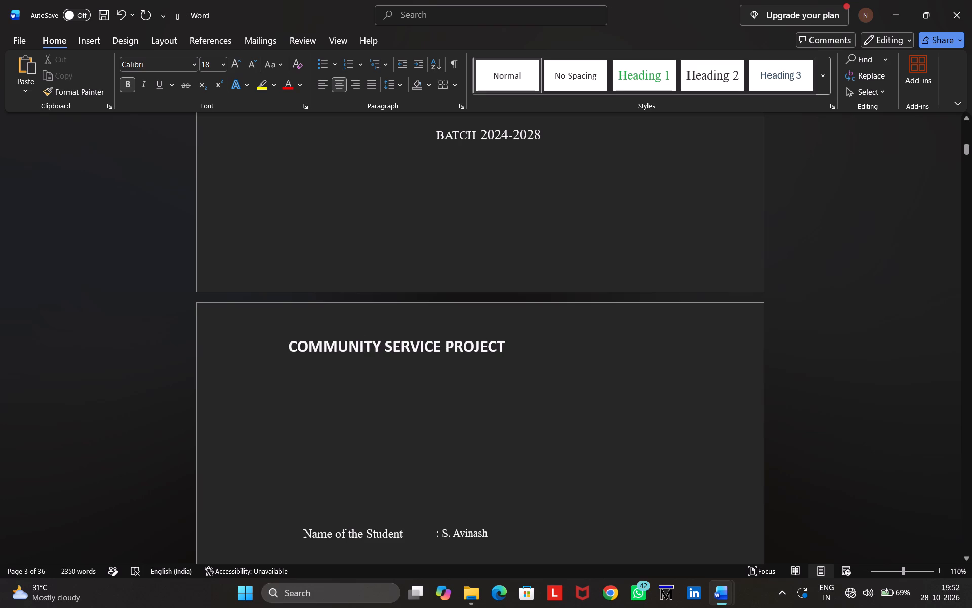
Try to shift the COMMUNITY SERVICE PROJECT title further across the page by inserting spaces before it.
click(284, 347)
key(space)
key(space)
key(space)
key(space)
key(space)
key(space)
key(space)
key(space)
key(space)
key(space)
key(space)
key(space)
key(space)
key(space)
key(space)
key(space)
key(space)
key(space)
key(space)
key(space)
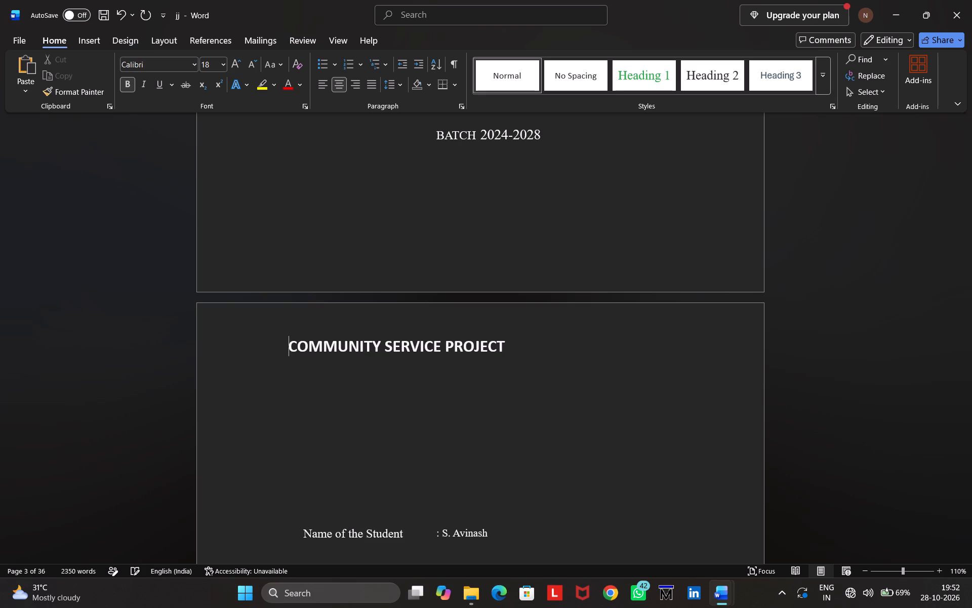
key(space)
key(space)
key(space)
double_click(283, 362)
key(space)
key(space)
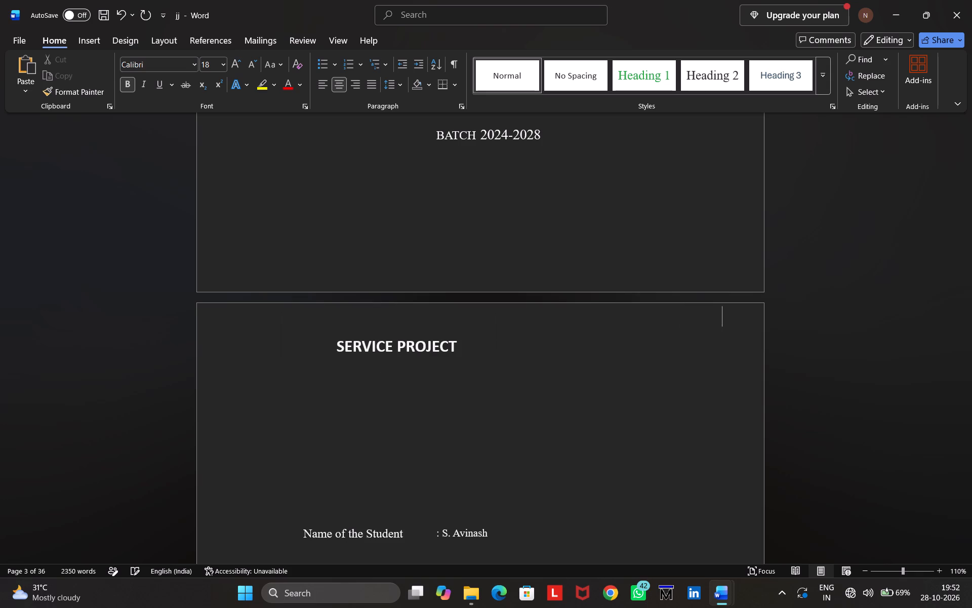
key(ctrl+z)
key(ctrl+z)
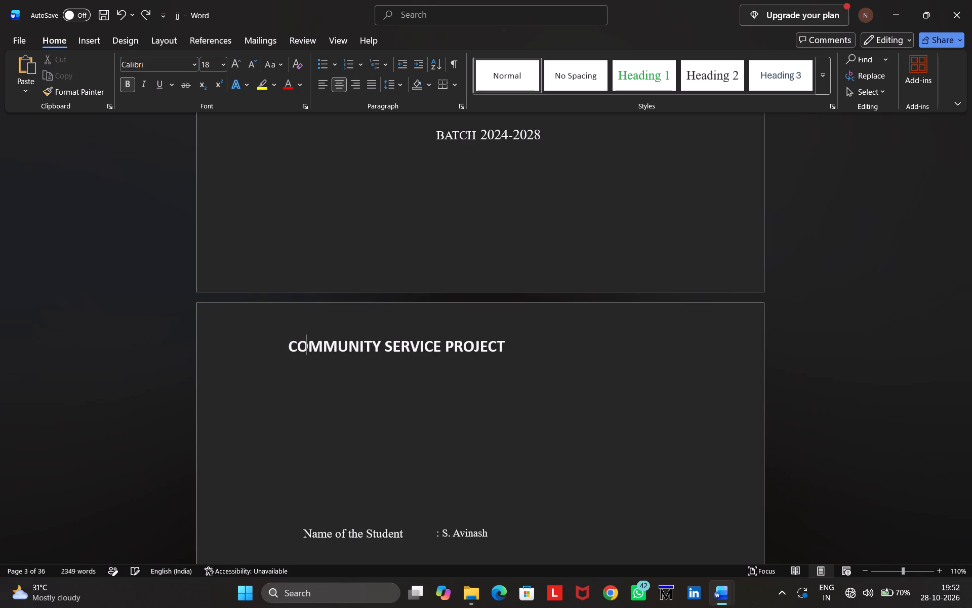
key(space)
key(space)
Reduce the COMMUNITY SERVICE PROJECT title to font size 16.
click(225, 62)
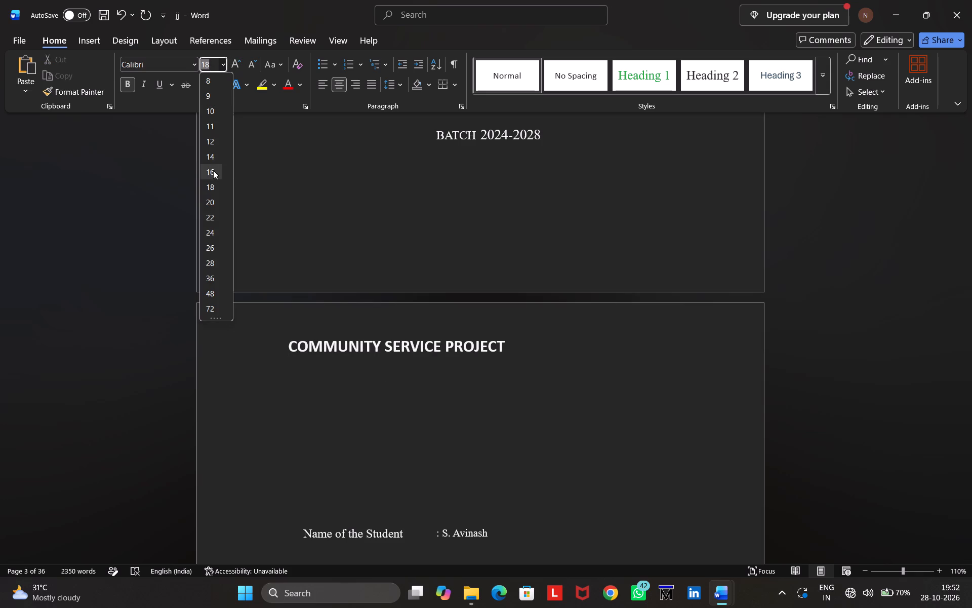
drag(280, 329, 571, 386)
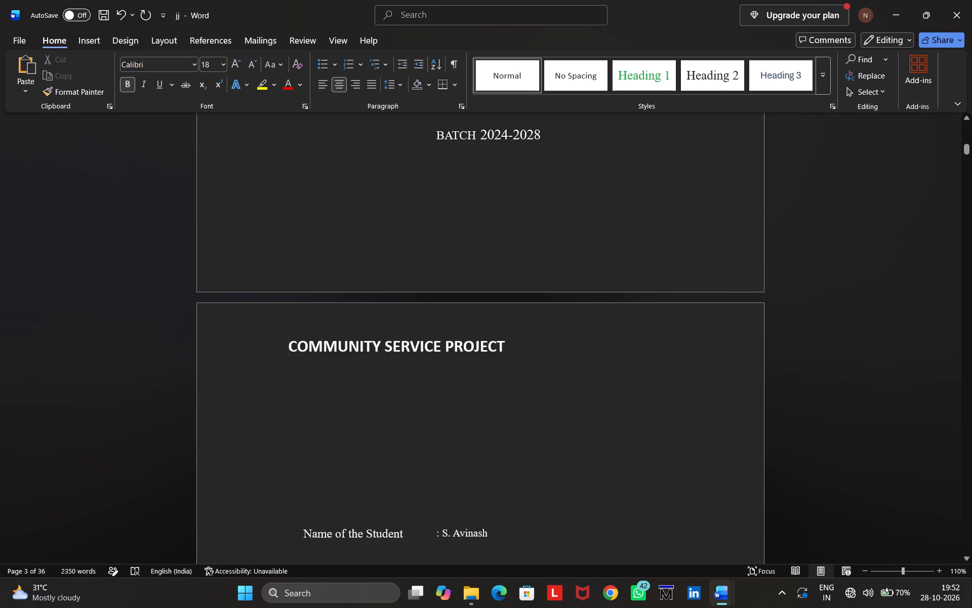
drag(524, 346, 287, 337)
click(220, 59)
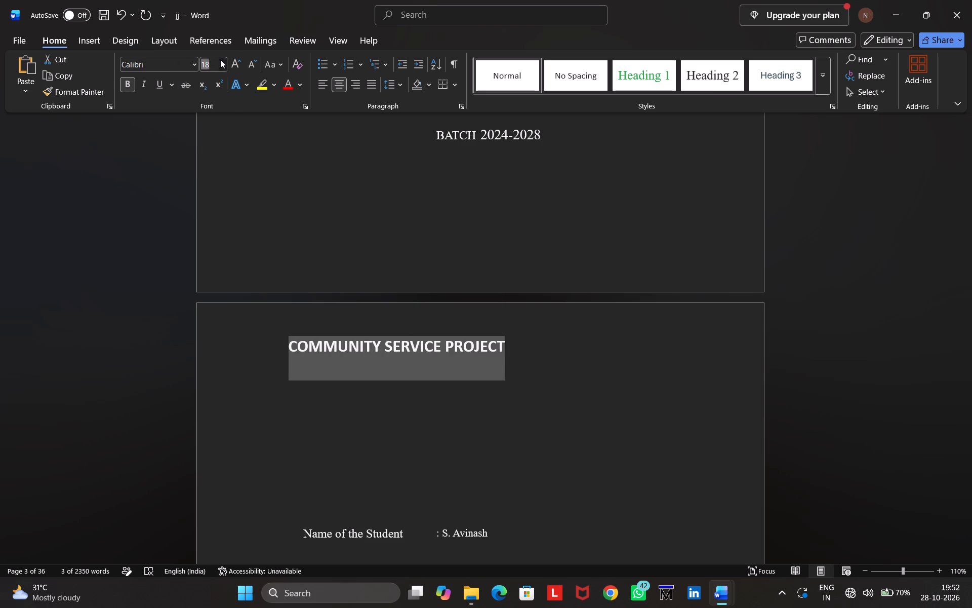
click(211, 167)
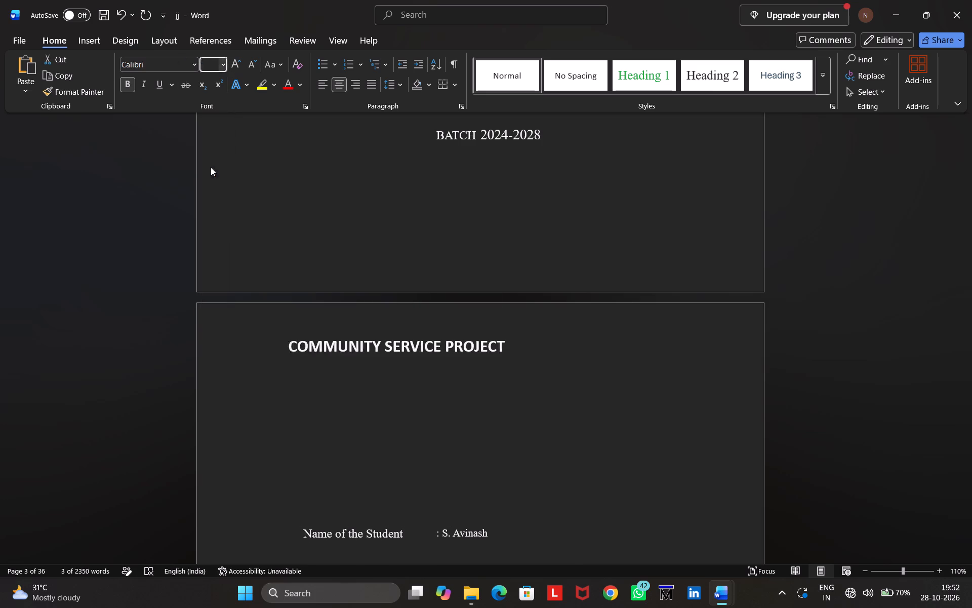
Undo the accidental overwriting of the COMMUNITY SERVICE PROJECT title and try again to shift it with spaces before it.
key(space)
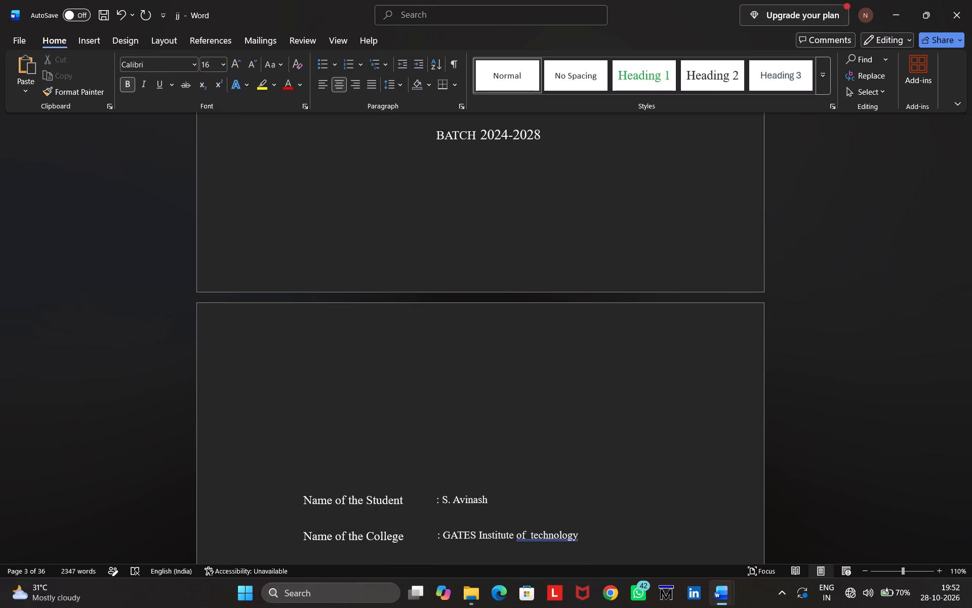
key(ctrl+z)
click(286, 368)
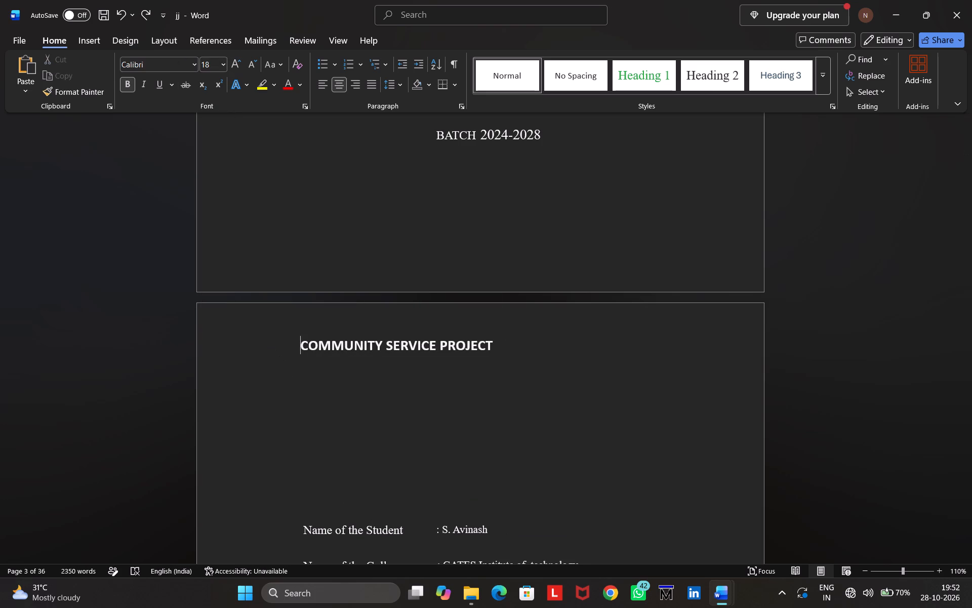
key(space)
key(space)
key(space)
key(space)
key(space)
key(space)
Set the font size of the COMMUNITY SERVICE PROJECT title to 14.
drag(296, 349, 687, 358)
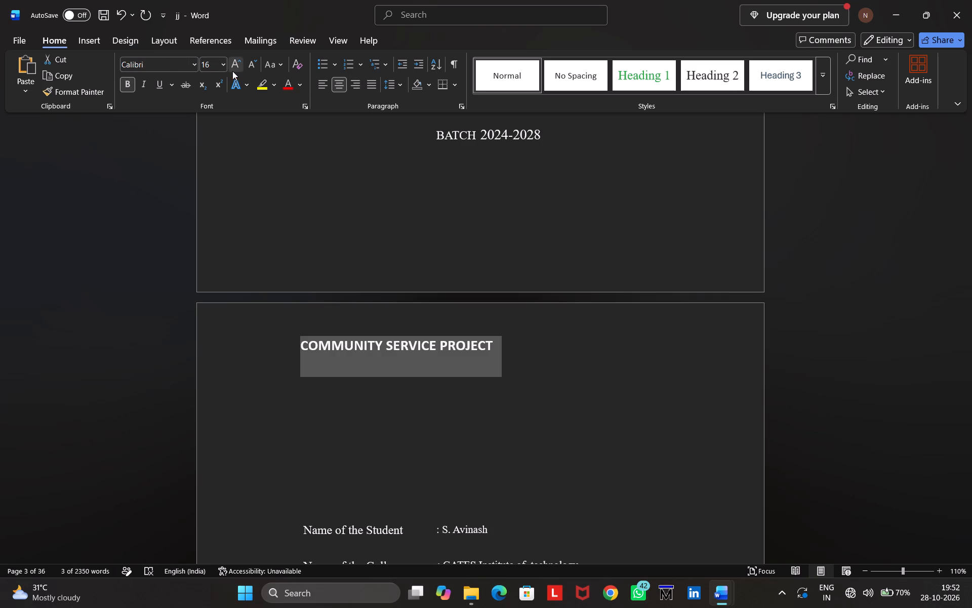
click(225, 66)
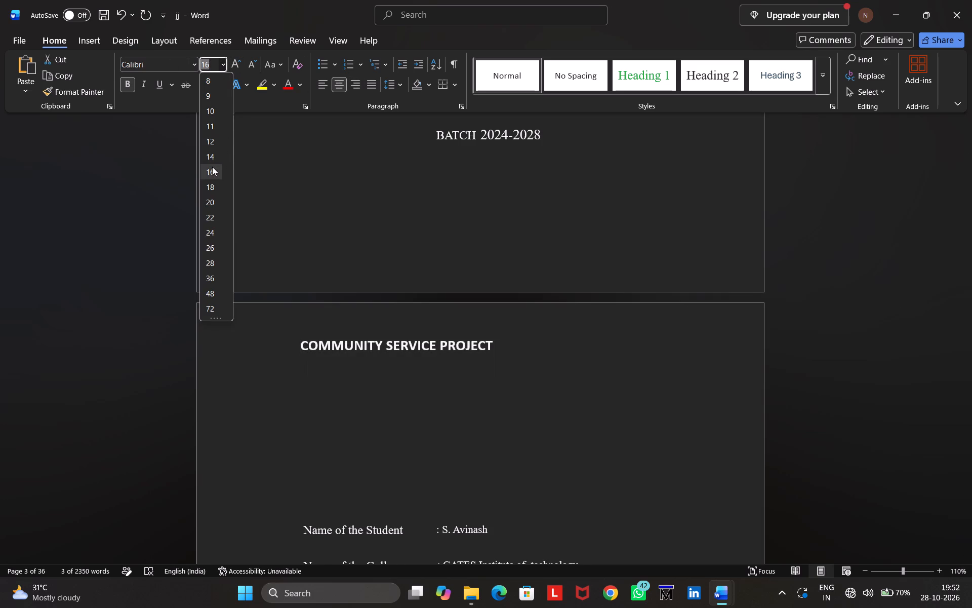
click(212, 160)
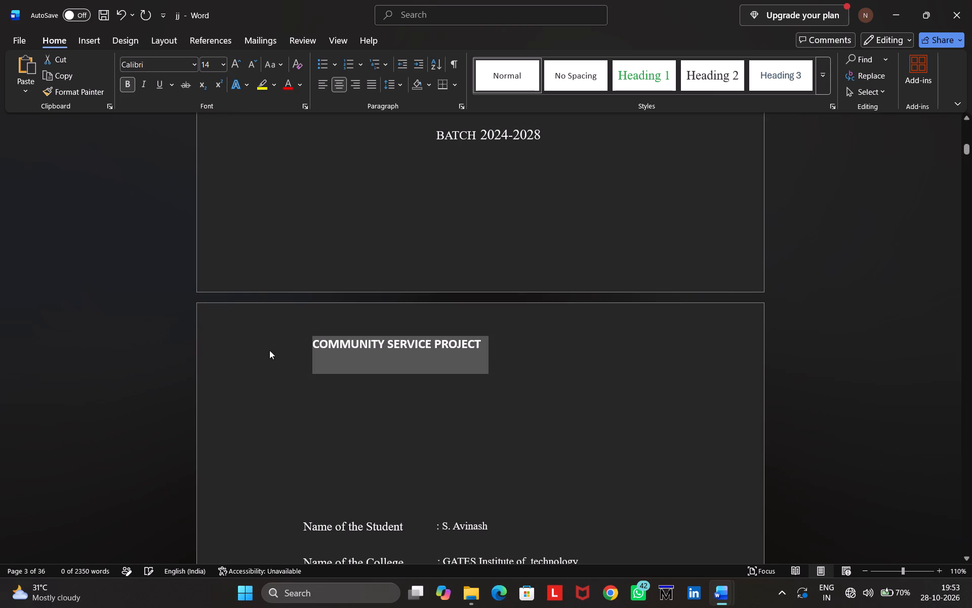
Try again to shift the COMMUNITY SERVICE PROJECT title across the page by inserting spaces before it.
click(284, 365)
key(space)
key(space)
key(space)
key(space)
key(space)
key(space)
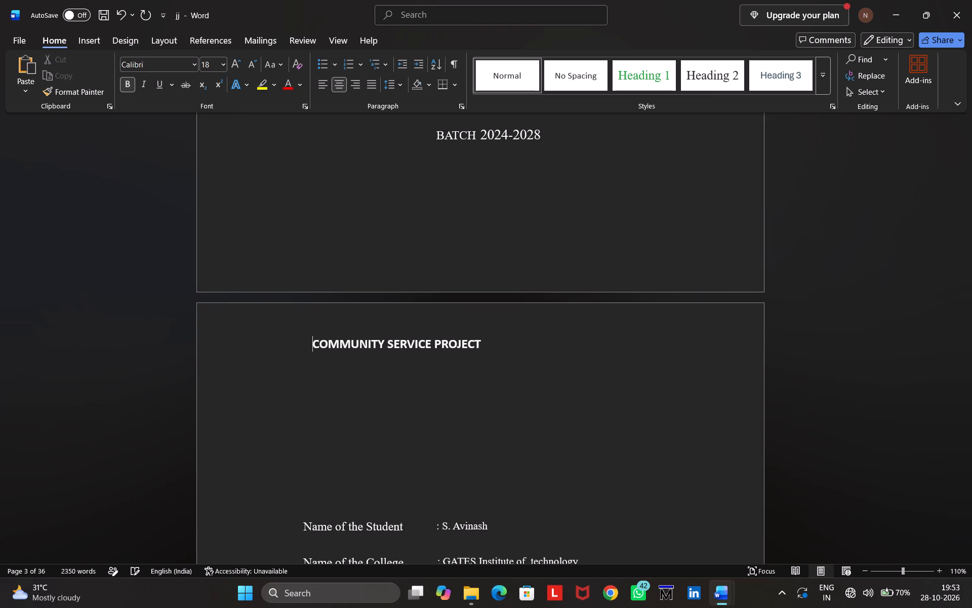
Delete the blank lines between the COMMUNITY SERVICE PROJECT title and the student details, restoring any title letters removed along the way.
click(286, 491)
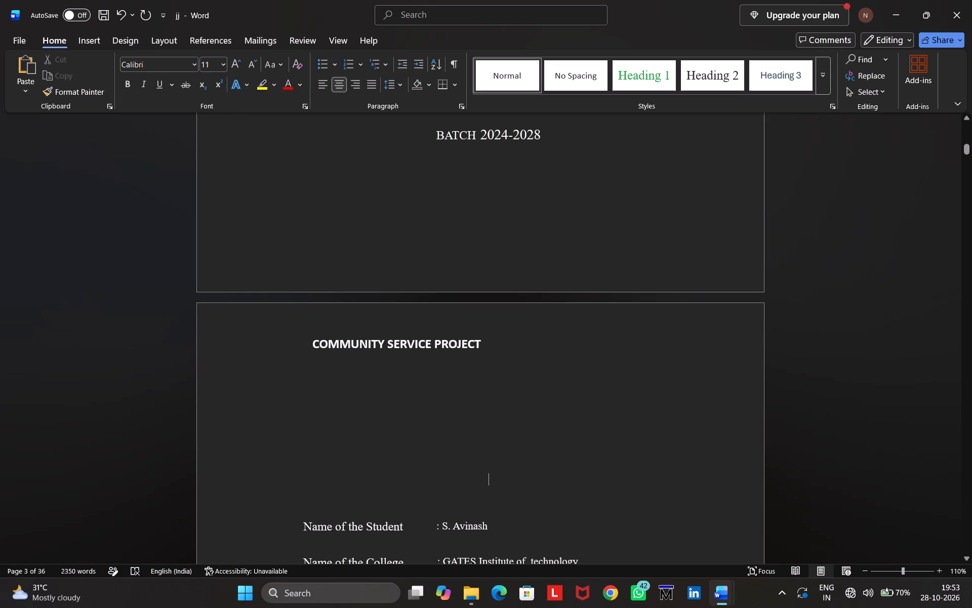
key(BackSpace)
key(BackSpace)
key(BackSpace)
key(BackSpace)
key(BackSpace)
key(BackSpace)
key(BackSpace)
key(BackSpace)
key(BackSpace)
key(BackSpace)
key(BackSpace)
key(BackSpace)
key(BackSpace)
key(BackSpace)
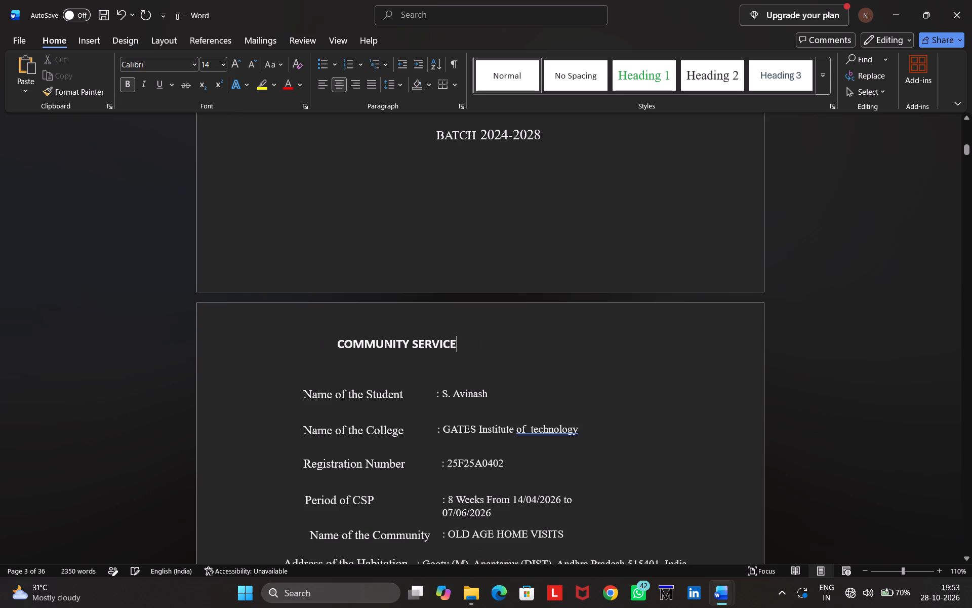
key(ctrl+z)
key(ctrl+z)
key(ctrl+z)
key(ctrl+z)
key(ctrl+z)
key(ctrl+z)
key(ctrl+z)
key(ctrl+z)
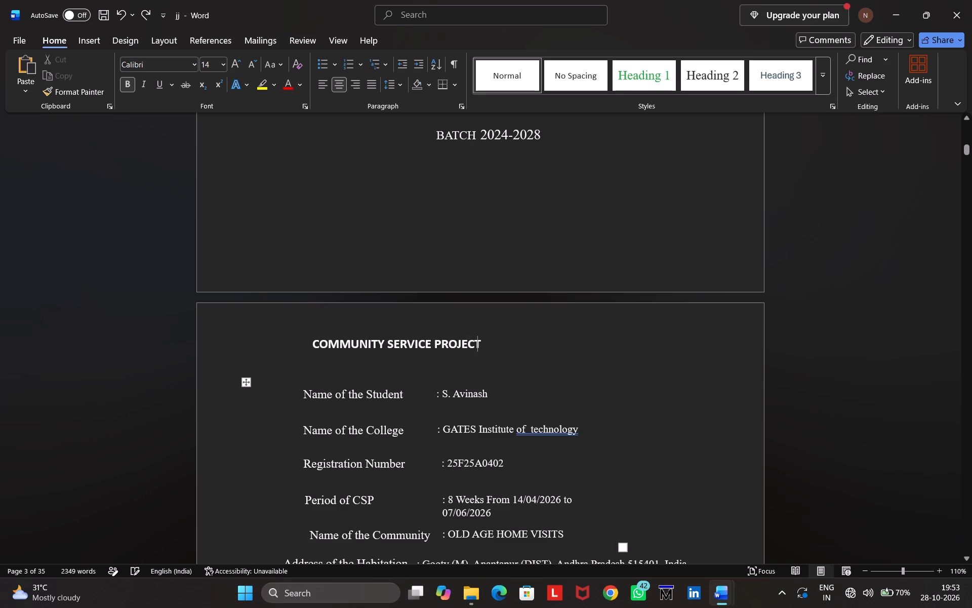
key(ctrl+z)
key(BackSpace)
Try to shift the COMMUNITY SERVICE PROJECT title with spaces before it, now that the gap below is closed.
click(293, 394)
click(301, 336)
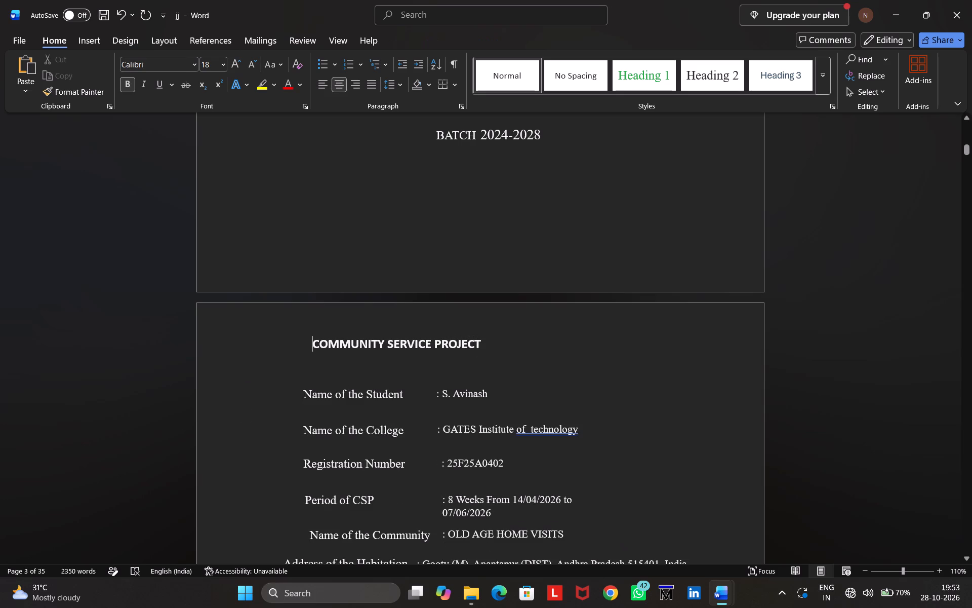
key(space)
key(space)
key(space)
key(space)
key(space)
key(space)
Set the font size of the COMMUNITY SERVICE PROJECT title to 12.
drag(313, 340, 522, 328)
drag(483, 344, 234, 336)
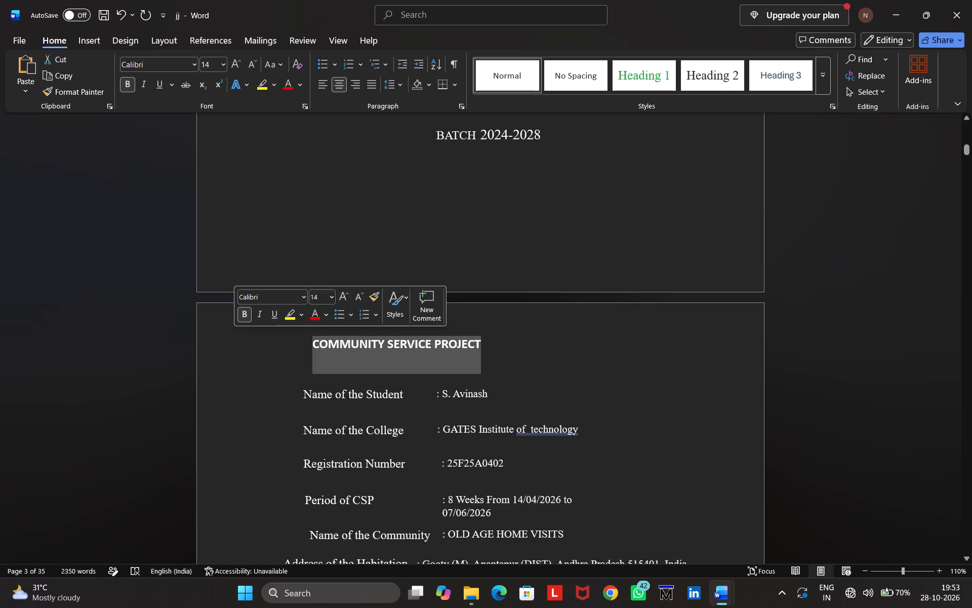
click(330, 292)
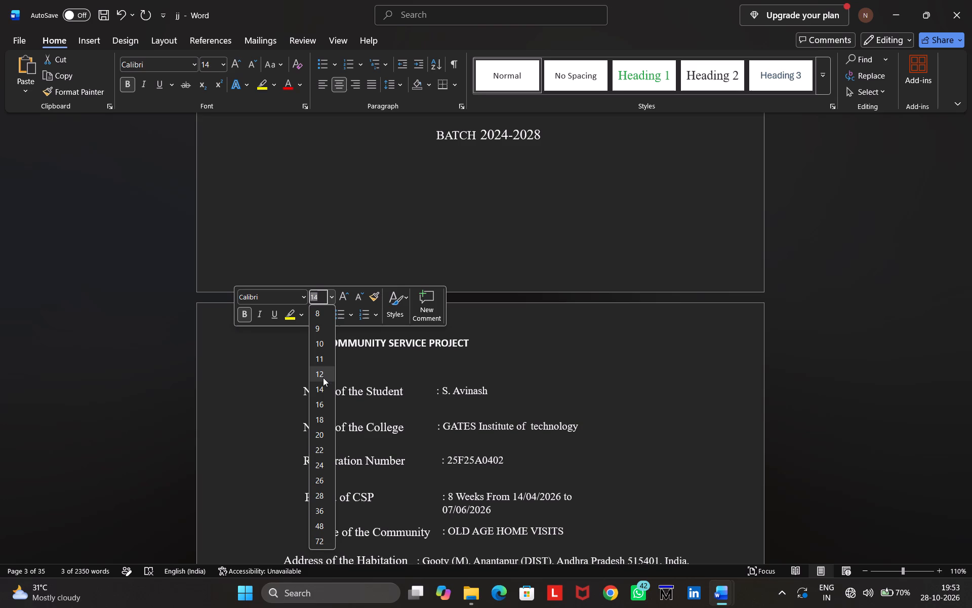
click(323, 377)
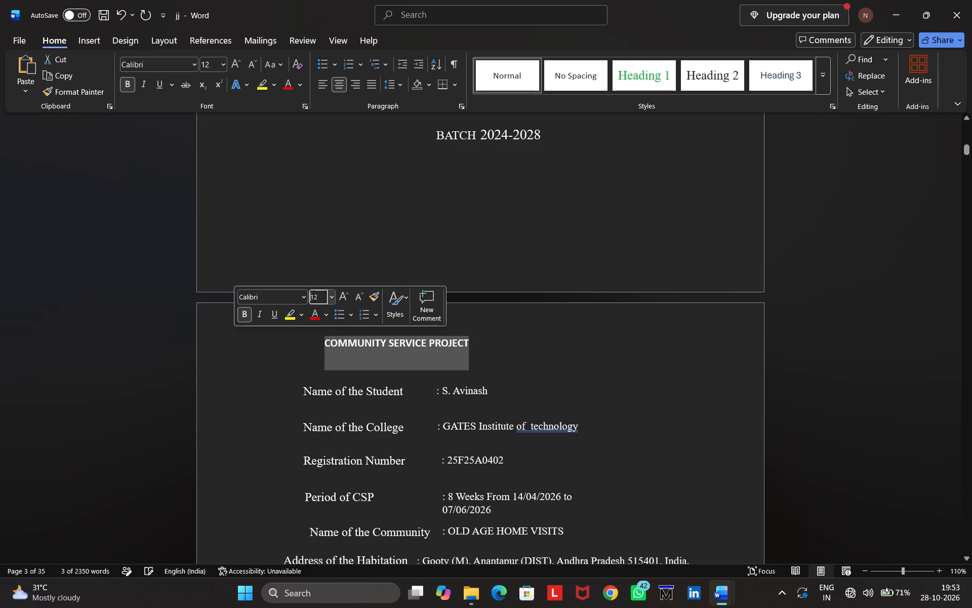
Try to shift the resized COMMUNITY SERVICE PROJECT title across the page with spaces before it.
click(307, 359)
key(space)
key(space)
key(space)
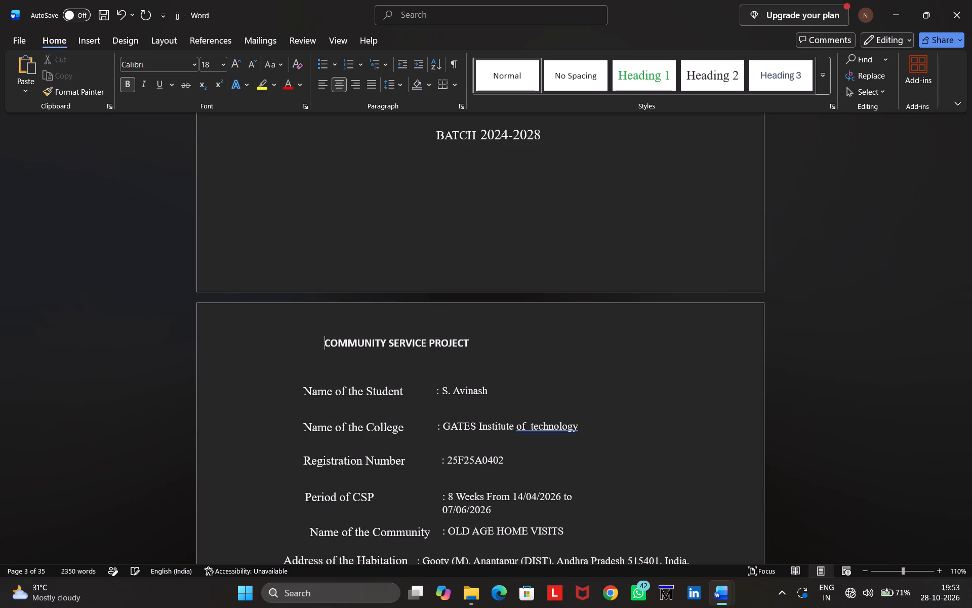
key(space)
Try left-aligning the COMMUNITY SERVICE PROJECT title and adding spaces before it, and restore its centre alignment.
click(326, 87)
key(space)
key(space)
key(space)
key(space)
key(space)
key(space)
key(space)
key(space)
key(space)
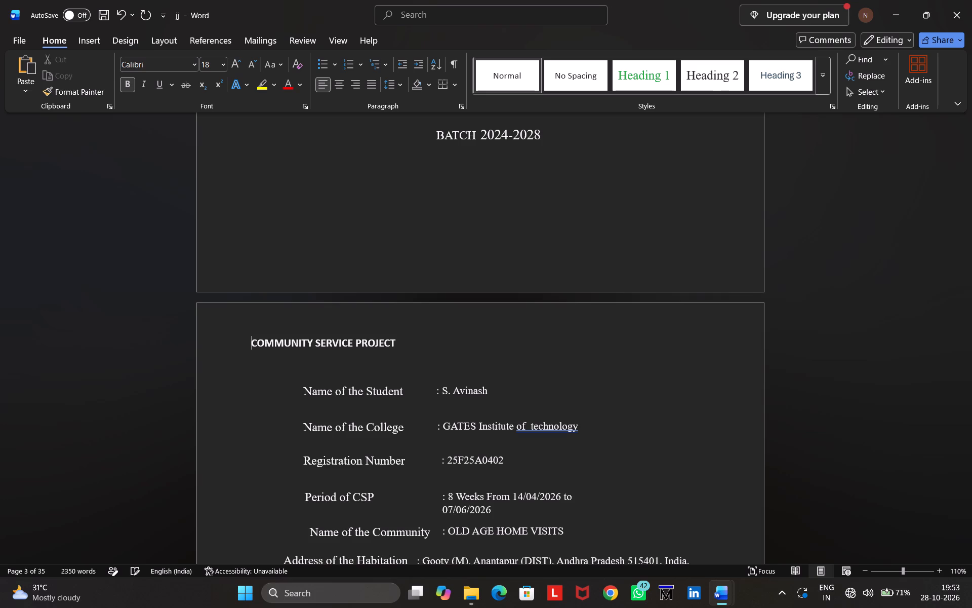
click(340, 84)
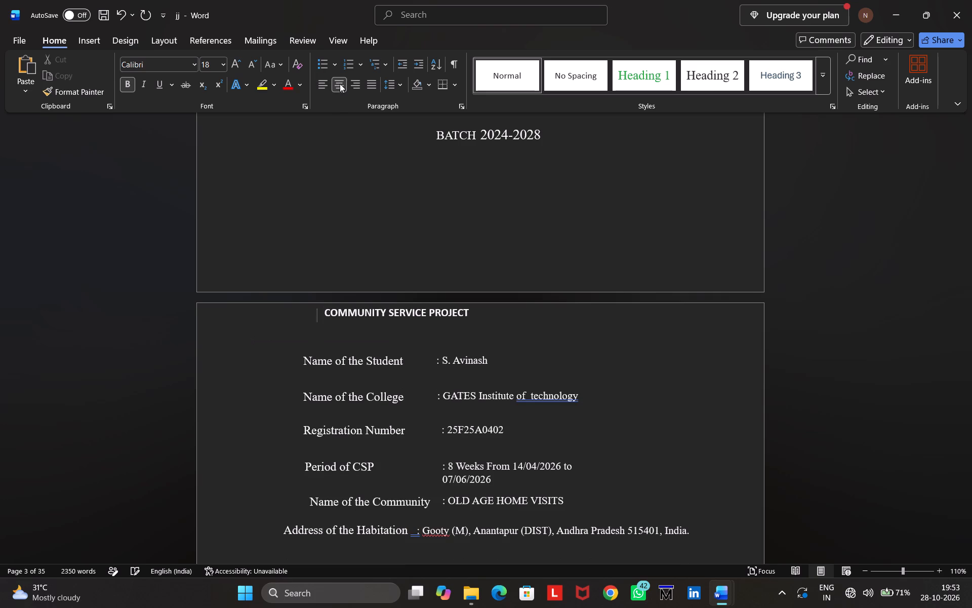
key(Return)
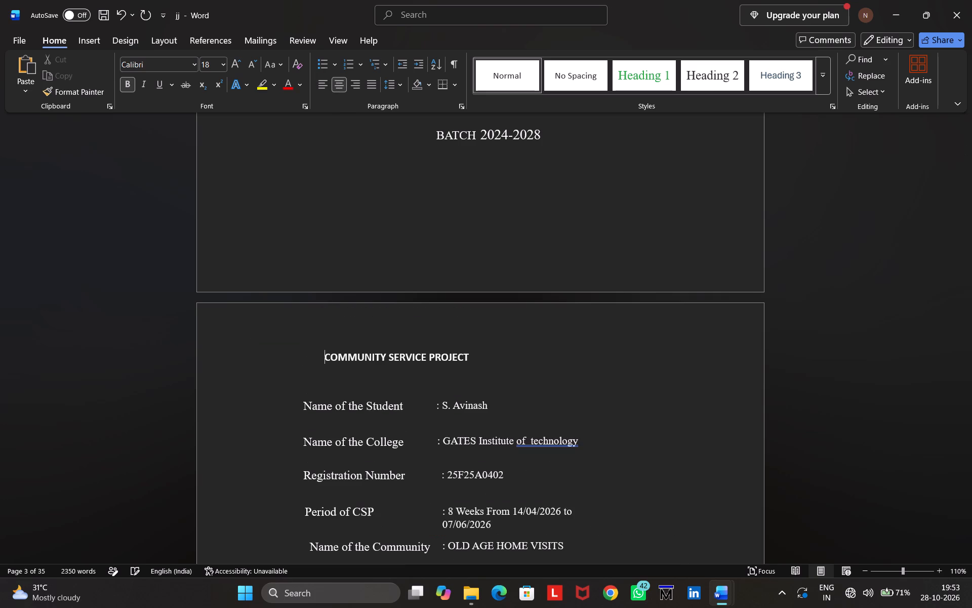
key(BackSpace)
Remove the remaining blank line between the COMMUNITY SERVICE PROJECT title and the Name of the Student row.
click(287, 350)
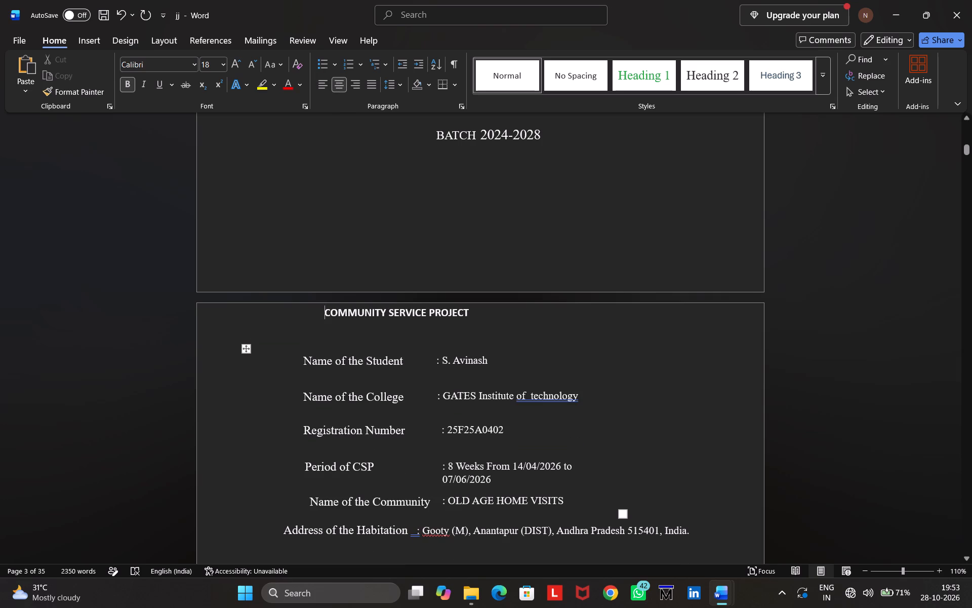
key(BackSpace)
key(BackSpace)
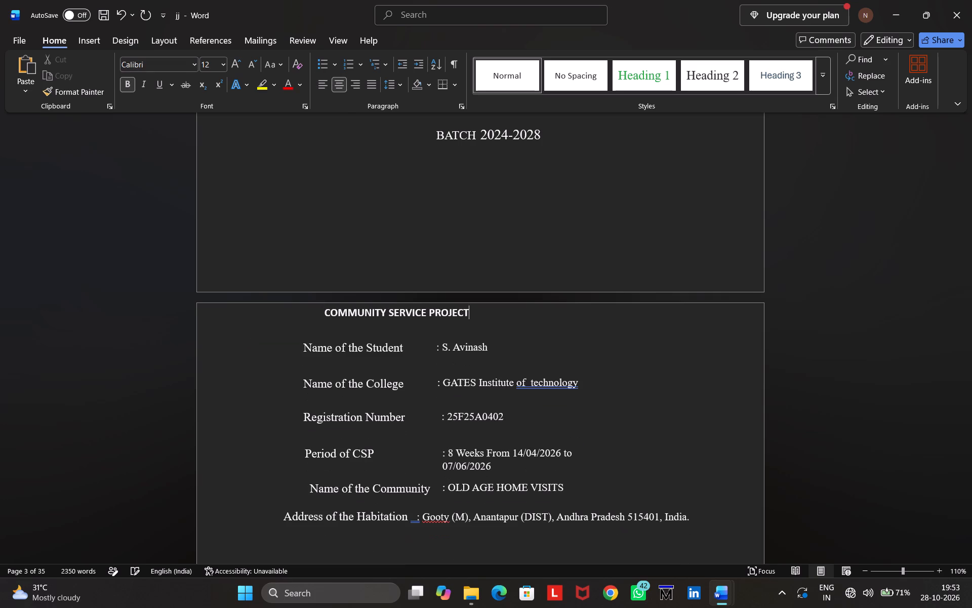
Insert spaces before the COMMUNITY SERVICE PROJECT title to shift it toward the centre of the page.
click(314, 317)
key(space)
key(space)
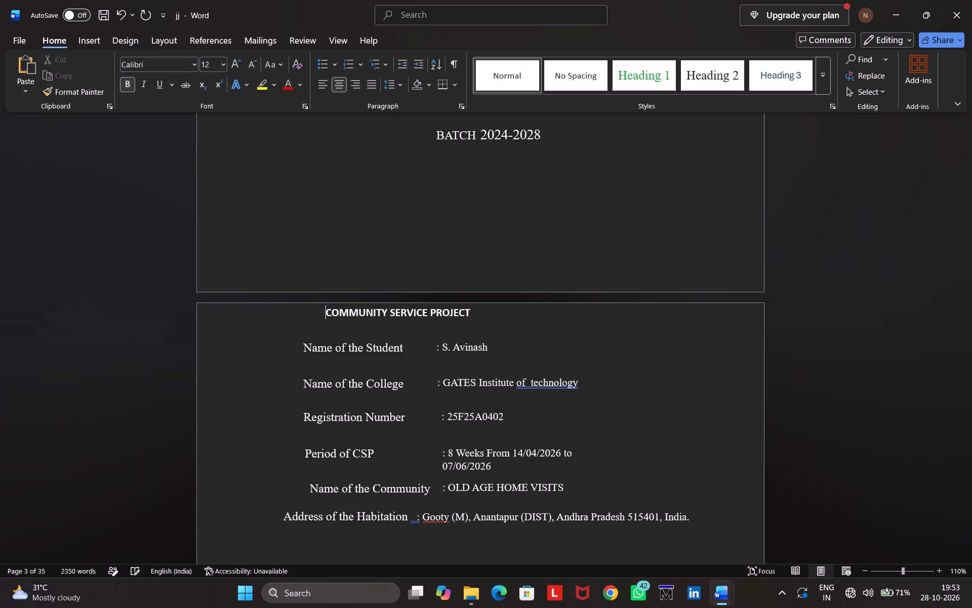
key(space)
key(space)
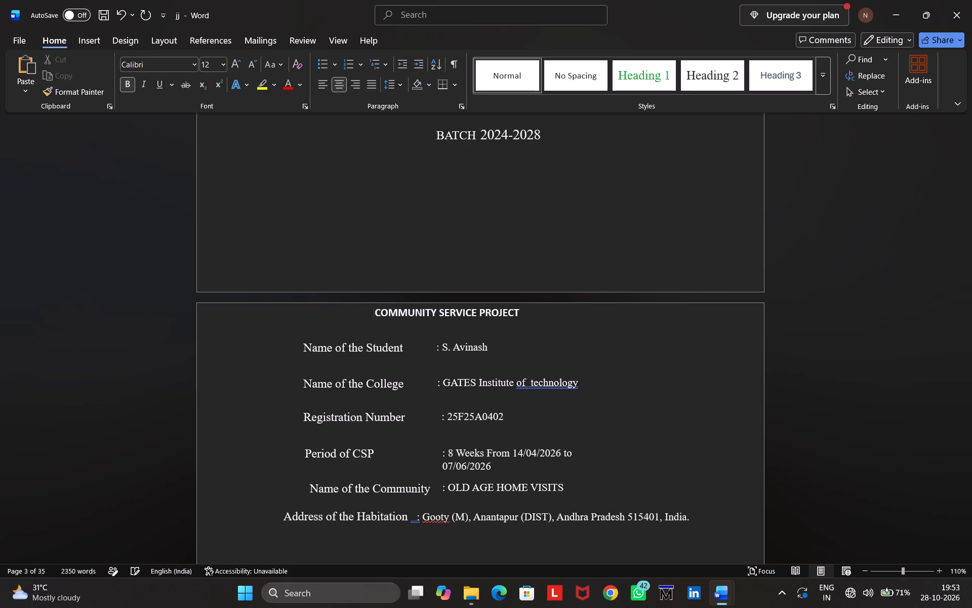
click(375, 312)
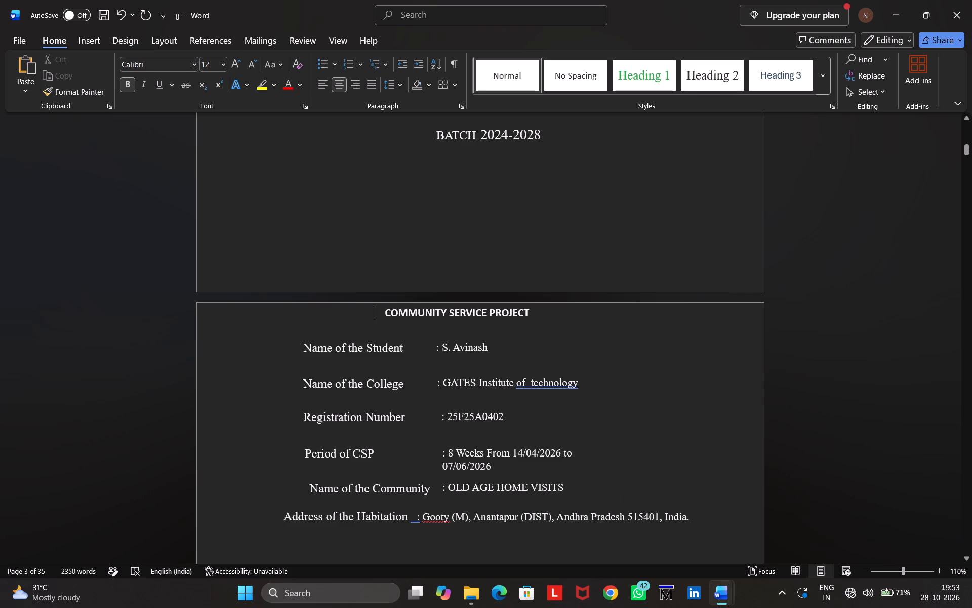
click(352, 349)
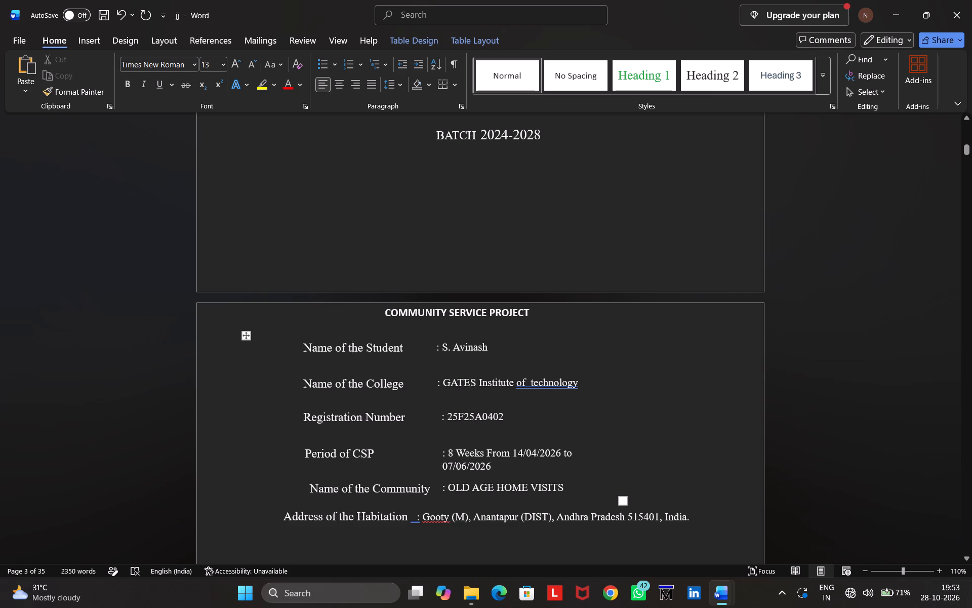
Add one space between the colon and Gooty in the Address of the Habitation line.
click(422, 518)
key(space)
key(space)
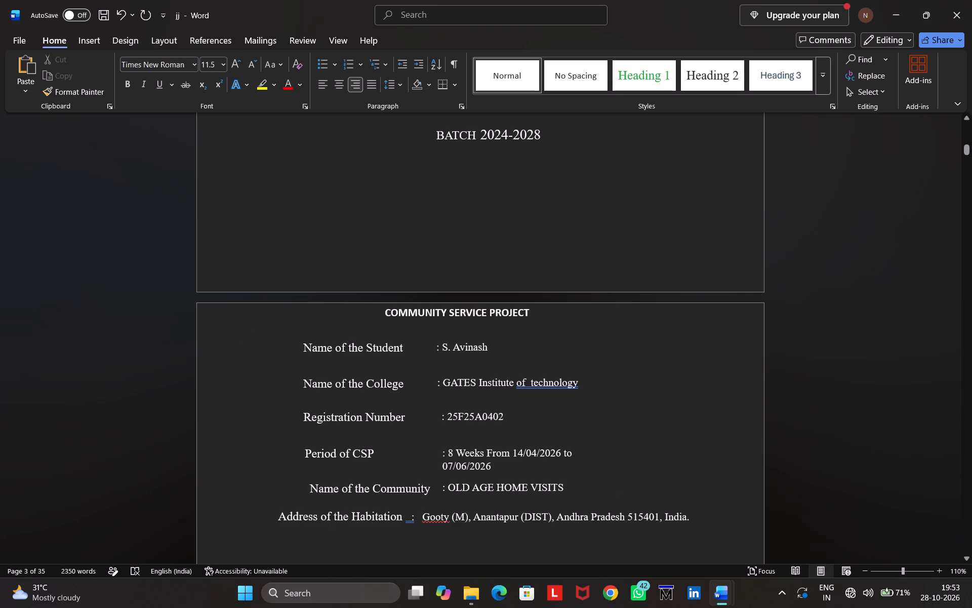
key(BackSpace)
Break the Address of the Habitation line after Anantapur (DIST) so Andhra Pradesh starts on a second line.
click(552, 514)
key(Return)
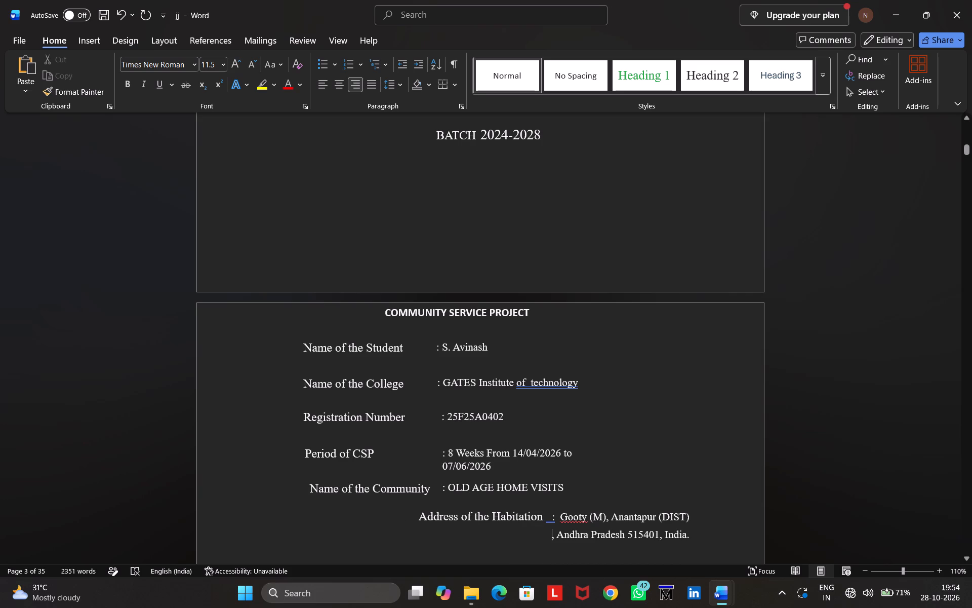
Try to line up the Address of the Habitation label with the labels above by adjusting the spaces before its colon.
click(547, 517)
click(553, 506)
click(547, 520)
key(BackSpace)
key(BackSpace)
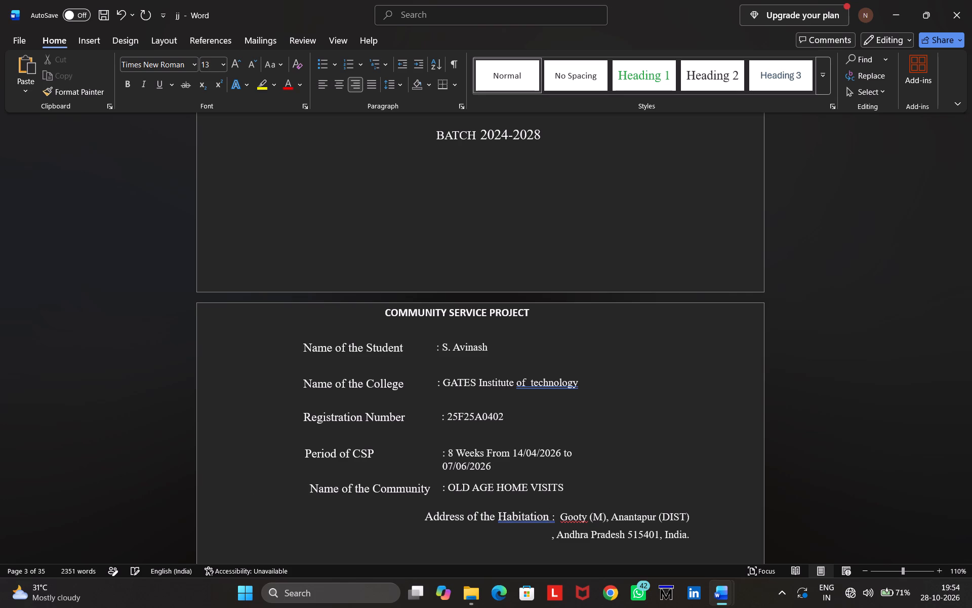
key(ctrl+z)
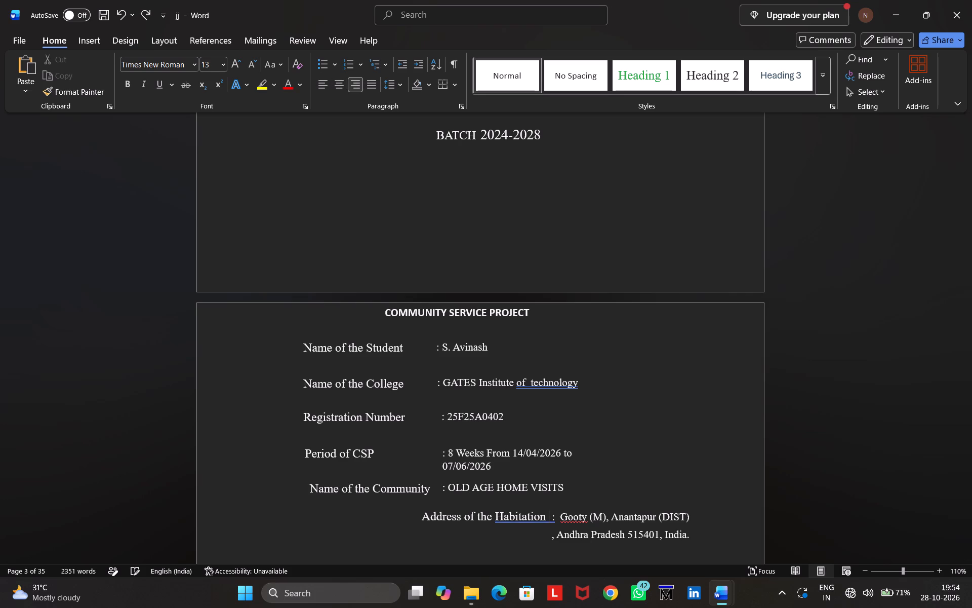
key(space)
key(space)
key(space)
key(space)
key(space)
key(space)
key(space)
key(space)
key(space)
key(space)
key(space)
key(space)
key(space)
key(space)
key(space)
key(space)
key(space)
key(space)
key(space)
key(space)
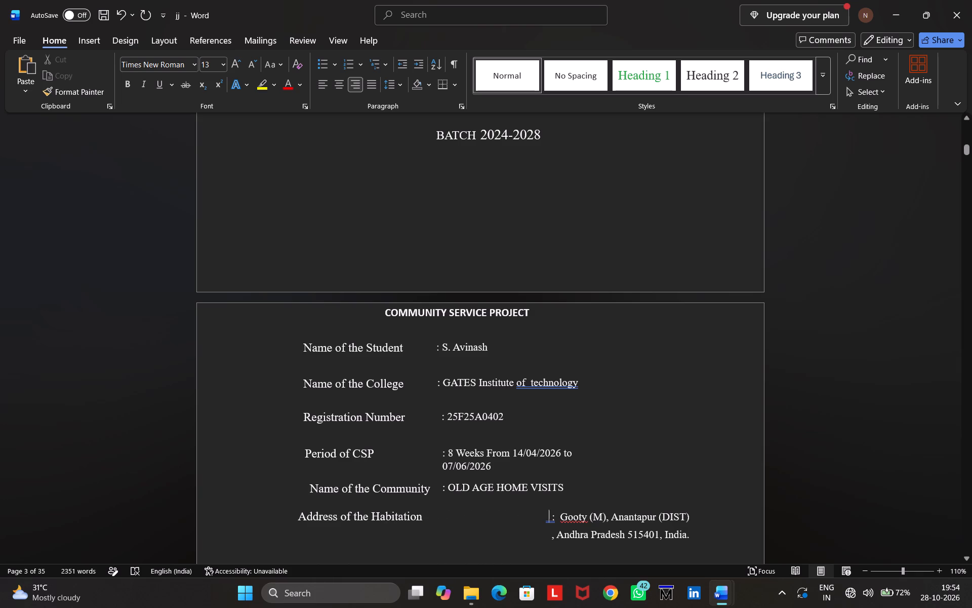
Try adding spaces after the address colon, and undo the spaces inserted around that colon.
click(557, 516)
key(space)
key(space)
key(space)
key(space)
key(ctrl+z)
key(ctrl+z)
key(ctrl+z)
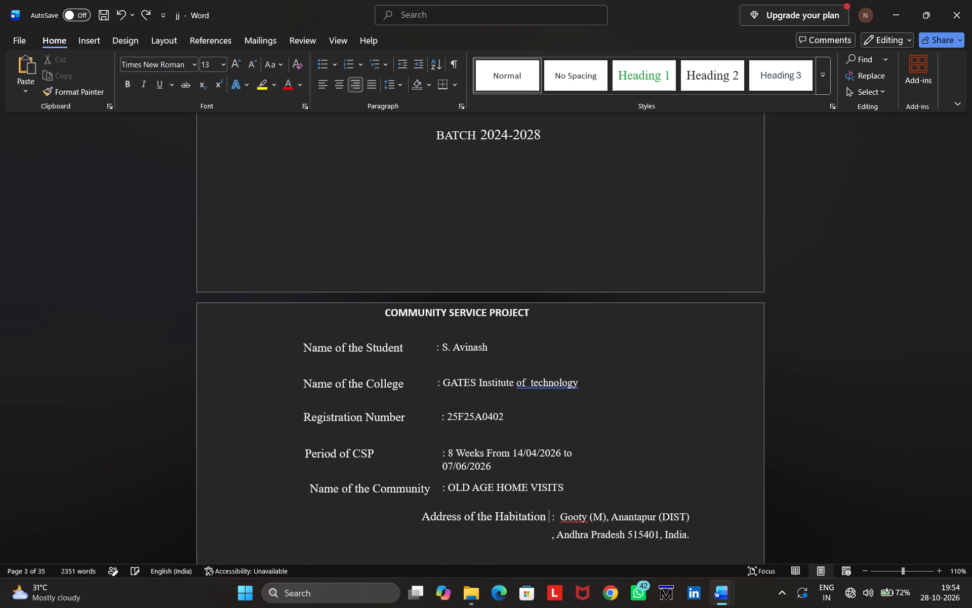
Insert spaces after the Address of the Habitation colon until the label and colon line up with the rows above.
key(Right)
key(Right)
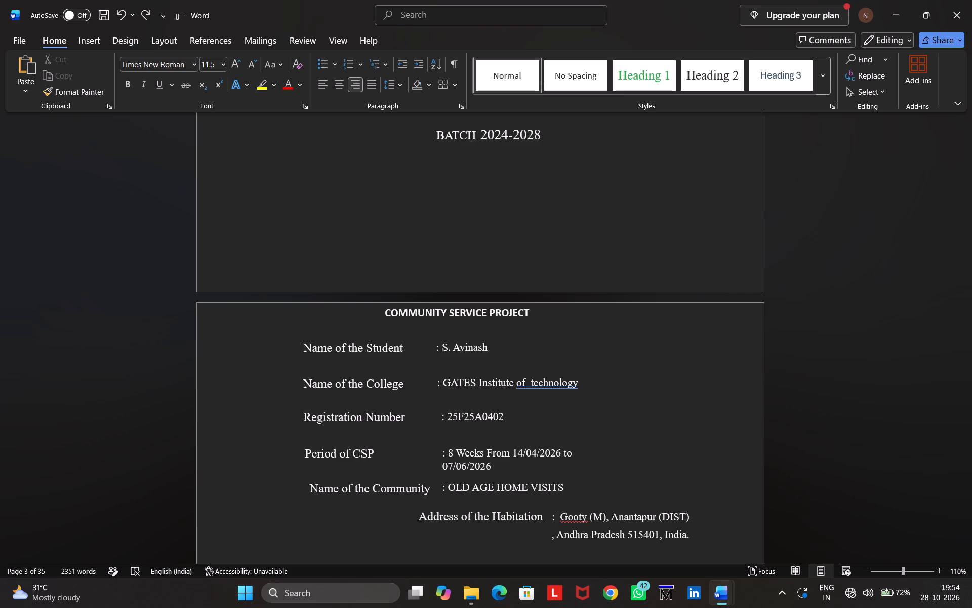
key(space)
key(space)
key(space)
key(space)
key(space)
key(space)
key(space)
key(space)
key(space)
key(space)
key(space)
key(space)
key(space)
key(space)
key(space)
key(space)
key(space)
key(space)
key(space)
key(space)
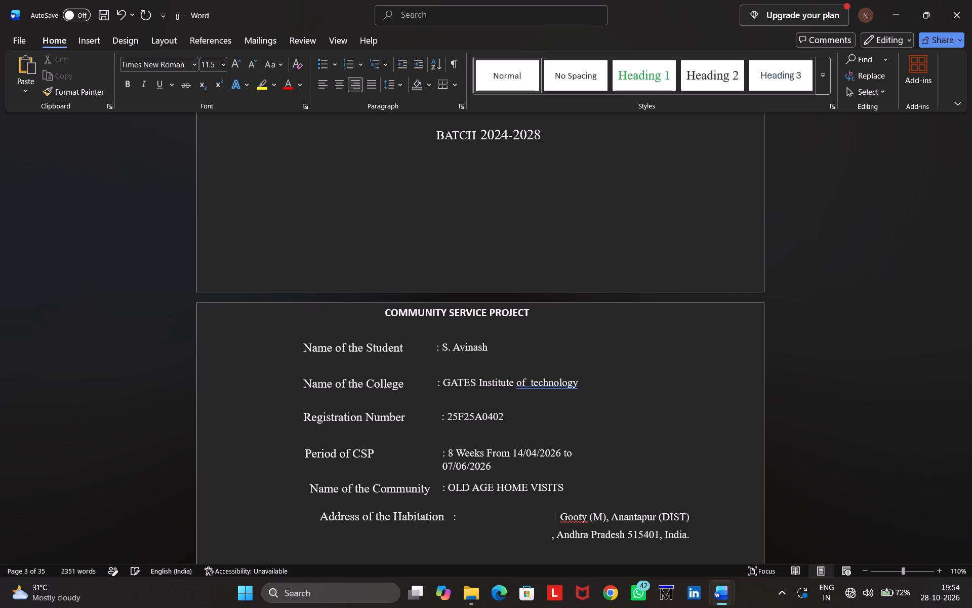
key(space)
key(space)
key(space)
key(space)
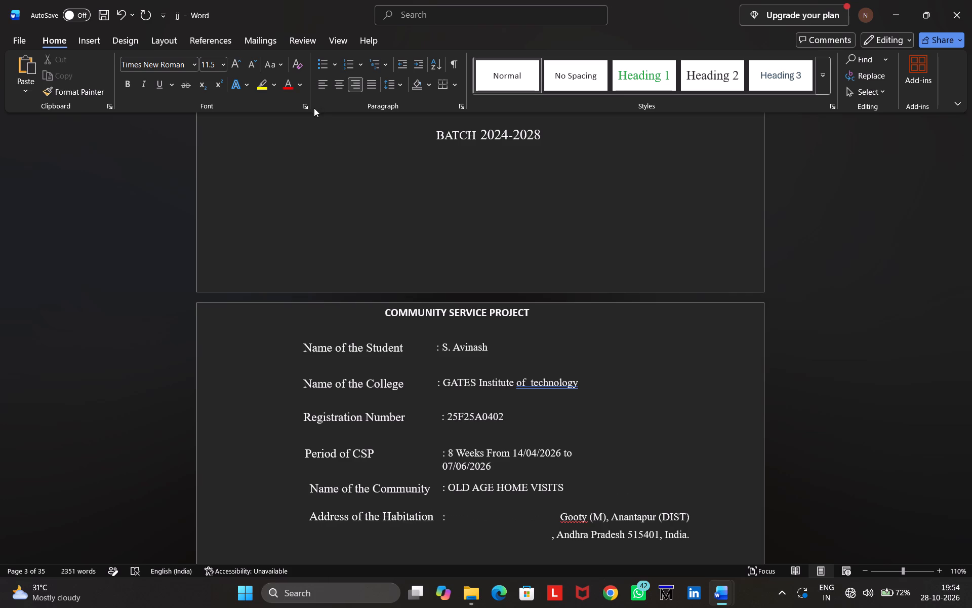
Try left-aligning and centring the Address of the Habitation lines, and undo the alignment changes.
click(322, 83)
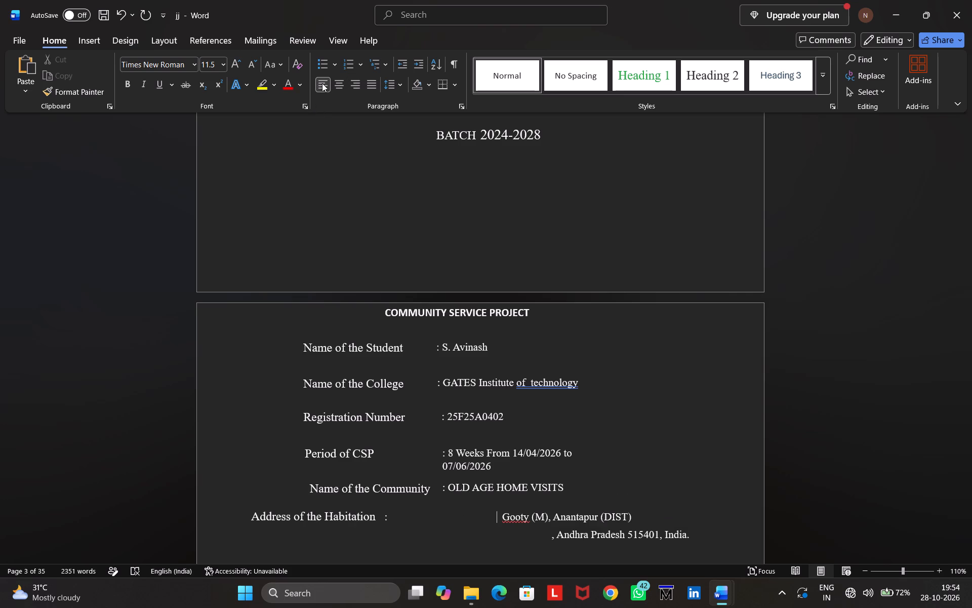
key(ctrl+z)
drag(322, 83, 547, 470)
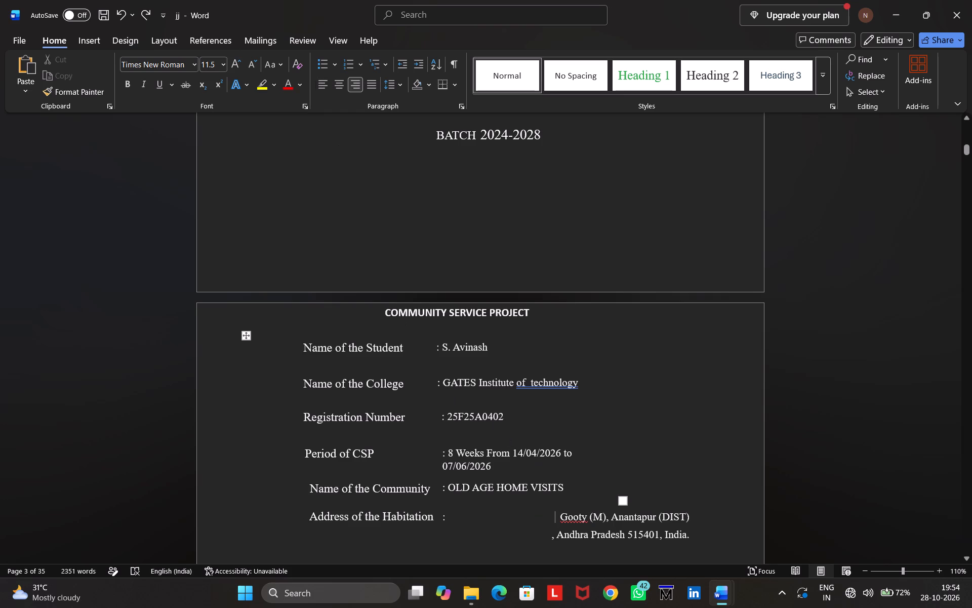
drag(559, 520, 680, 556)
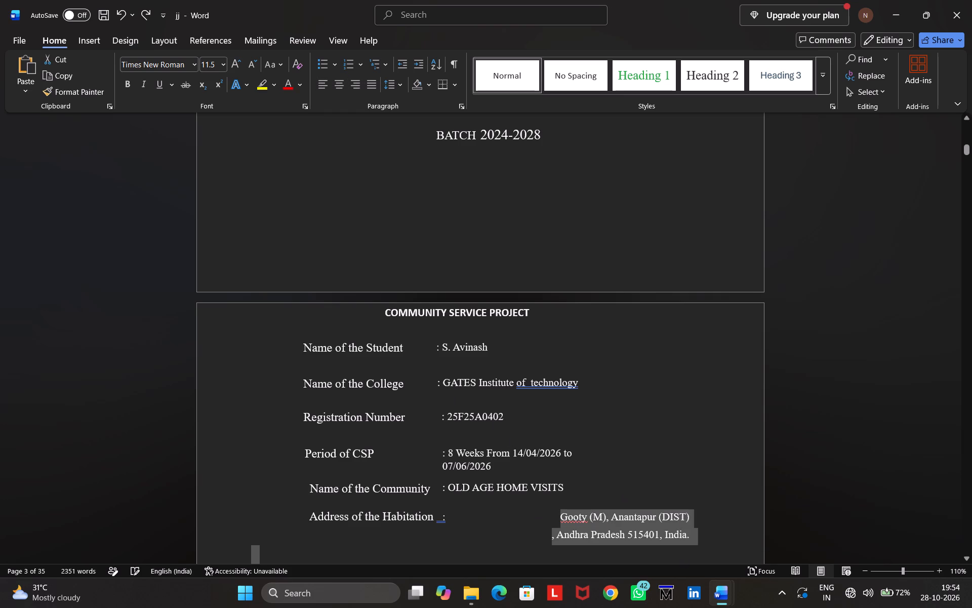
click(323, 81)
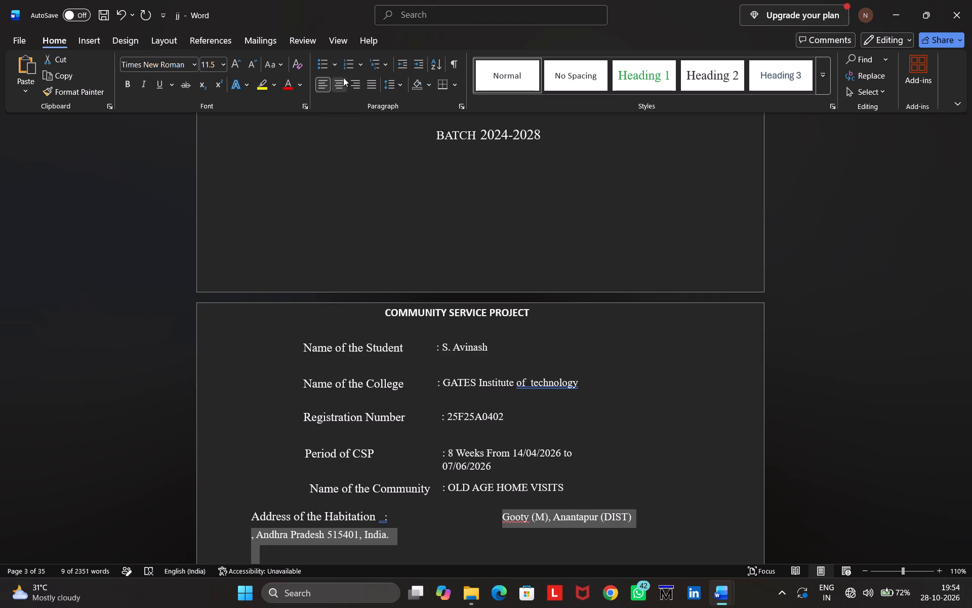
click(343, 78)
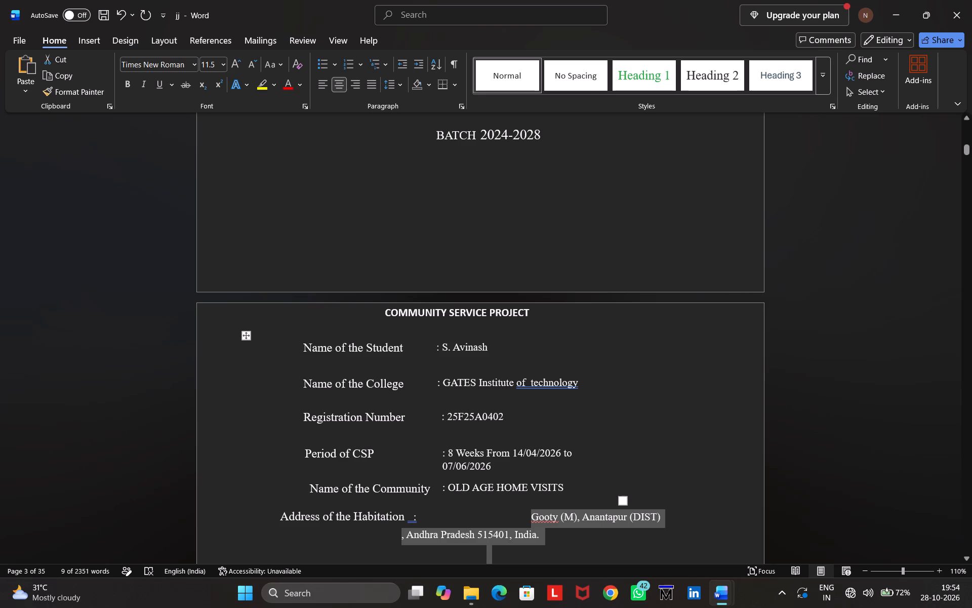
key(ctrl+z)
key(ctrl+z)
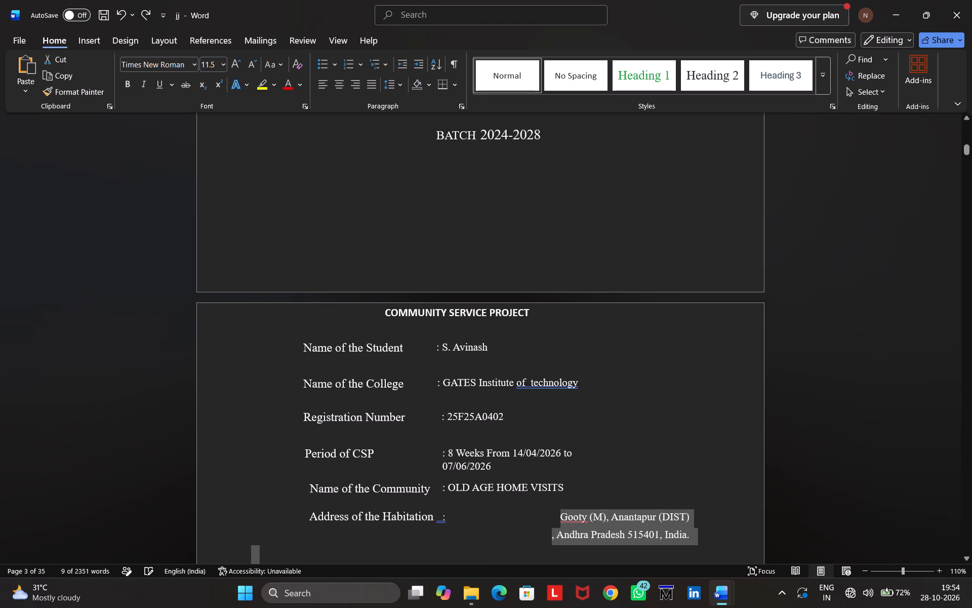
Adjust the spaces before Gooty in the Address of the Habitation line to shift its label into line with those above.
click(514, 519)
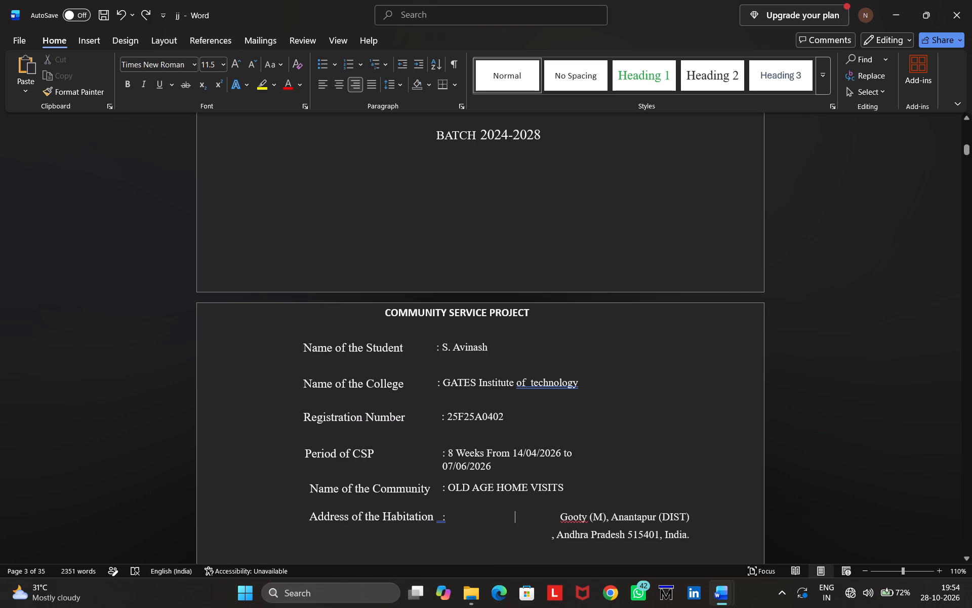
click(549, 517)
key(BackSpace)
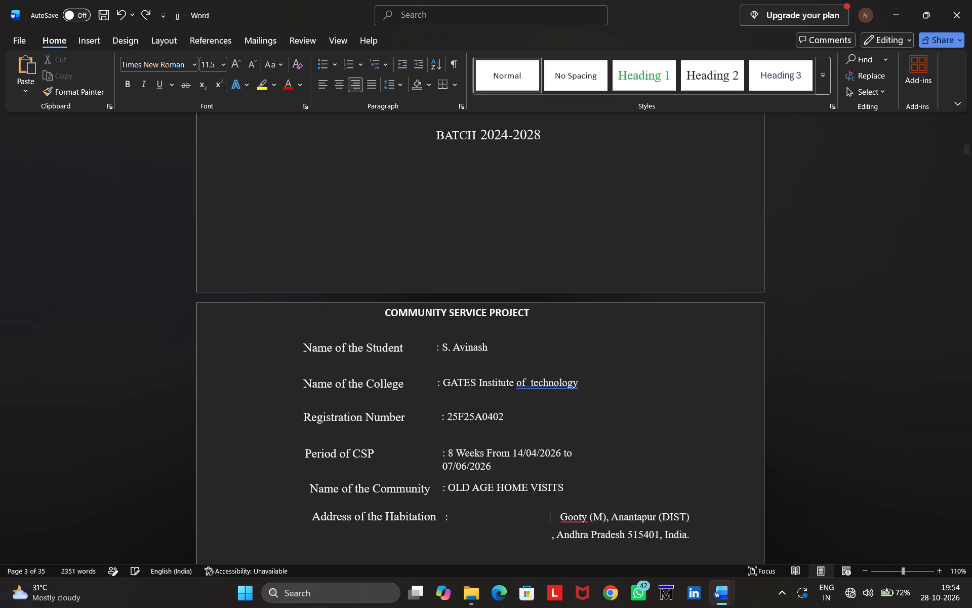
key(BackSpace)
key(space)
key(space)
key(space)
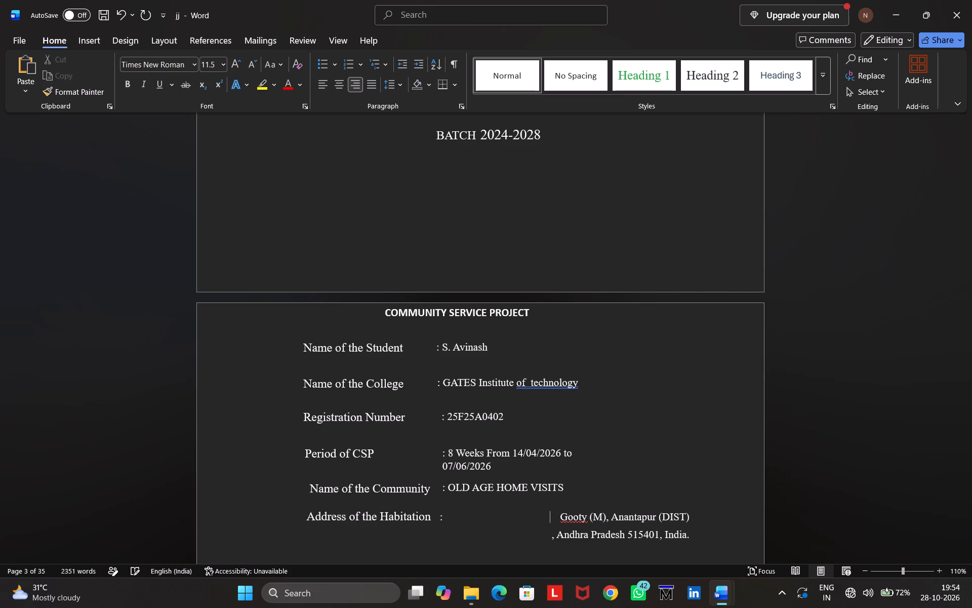
Delete the second address line containing Andhra Pradesh, the postal code and India.
scroll(404, 552, down, 1)
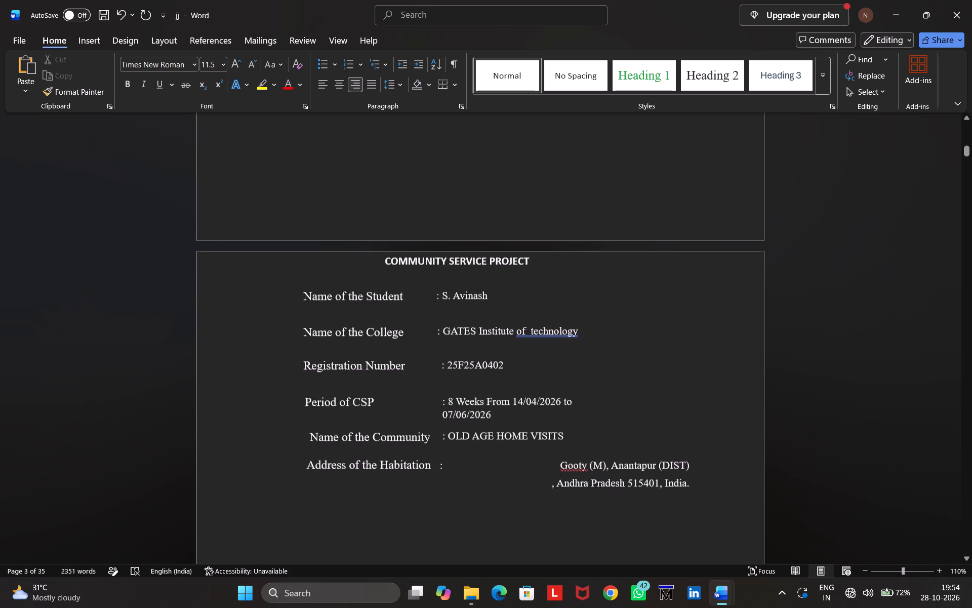
scroll(404, 552, down, 1)
click(701, 449)
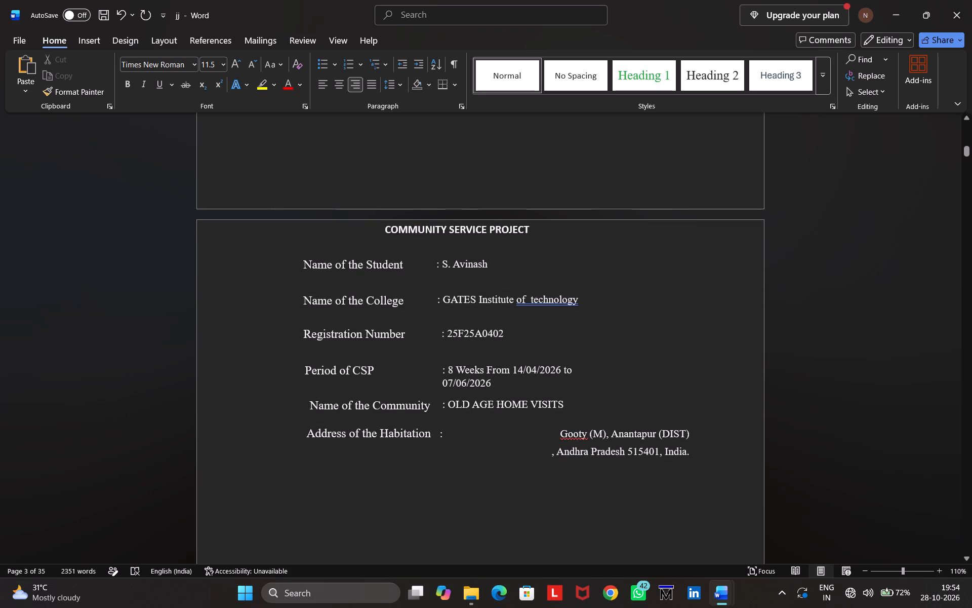
key(BackSpace)
key(BackSpace)
key(BackSpace)
key(BackSpace)
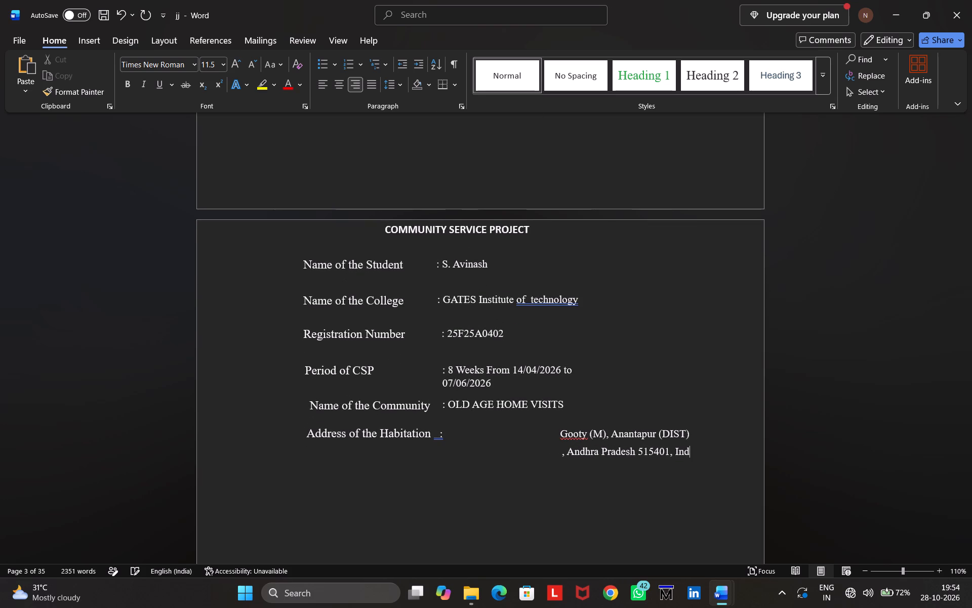
key(BackSpace)
key(BackSpace)
key(BackSpace)
key(BackSpace)
key(BackSpace)
key(BackSpace)
key(BackSpace)
key(BackSpace)
key(BackSpace)
key(BackSpace)
key(BackSpace)
key(BackSpace)
key(BackSpace)
key(BackSpace)
key(BackSpace)
key(BackSpace)
key(BackSpace)
key(BackSpace)
key(BackSpace)
key(BackSpace)
key(BackSpace)
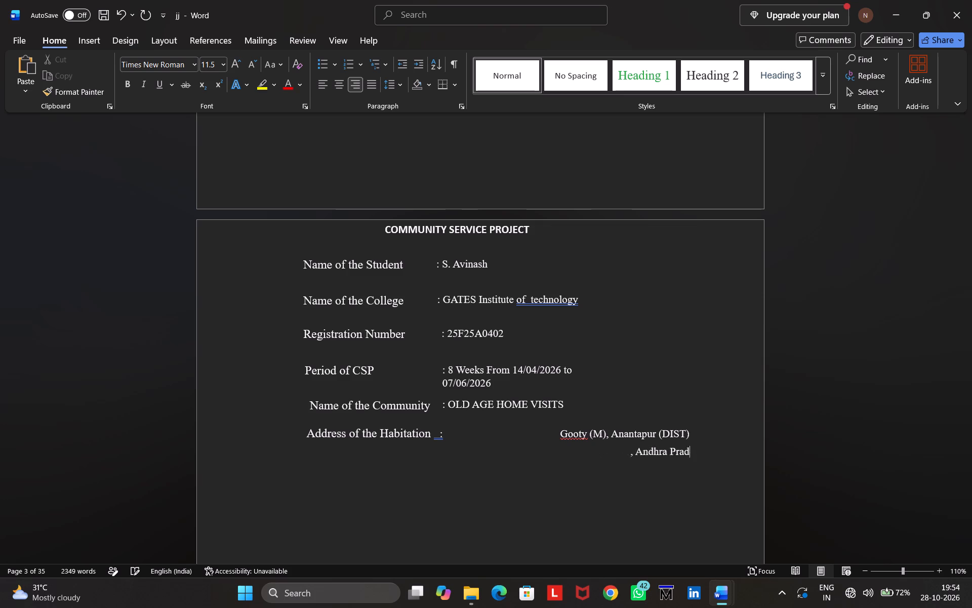
key(BackSpace)
key(BackSpace)
key(BackSpace)
key(BackSpace)
key(BackSpace)
key(BackSpace)
key(BackSpace)
key(BackSpace)
key(BackSpace)
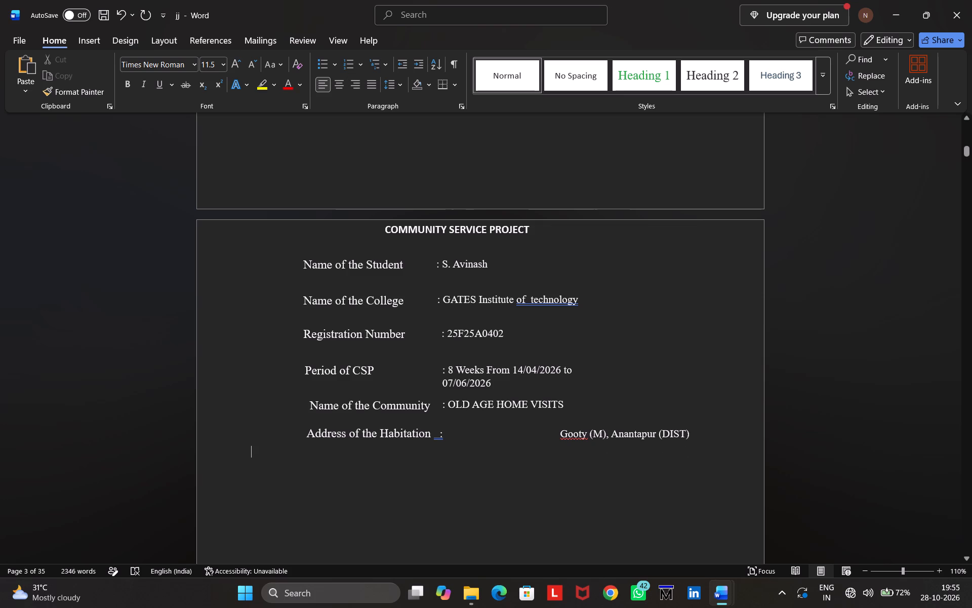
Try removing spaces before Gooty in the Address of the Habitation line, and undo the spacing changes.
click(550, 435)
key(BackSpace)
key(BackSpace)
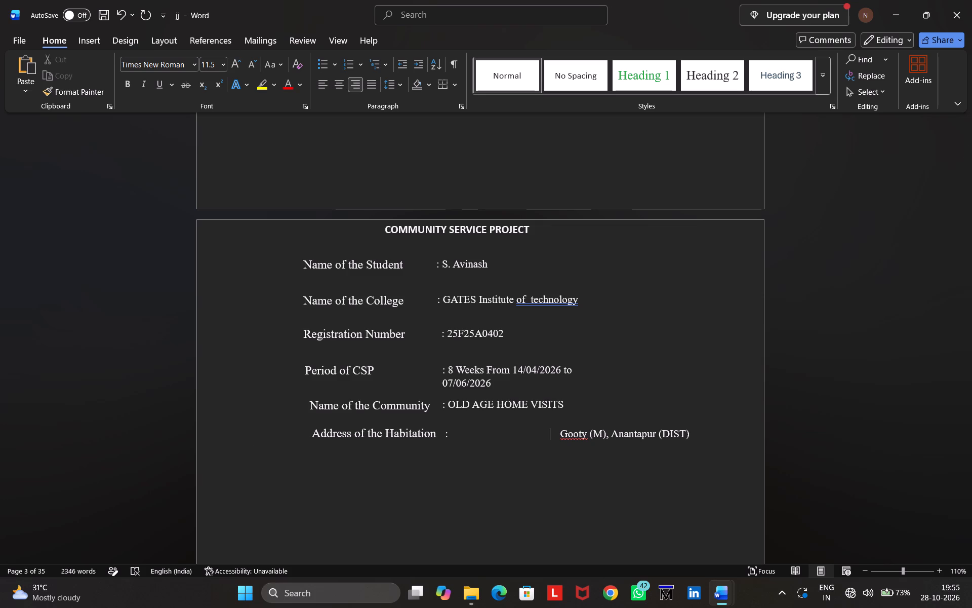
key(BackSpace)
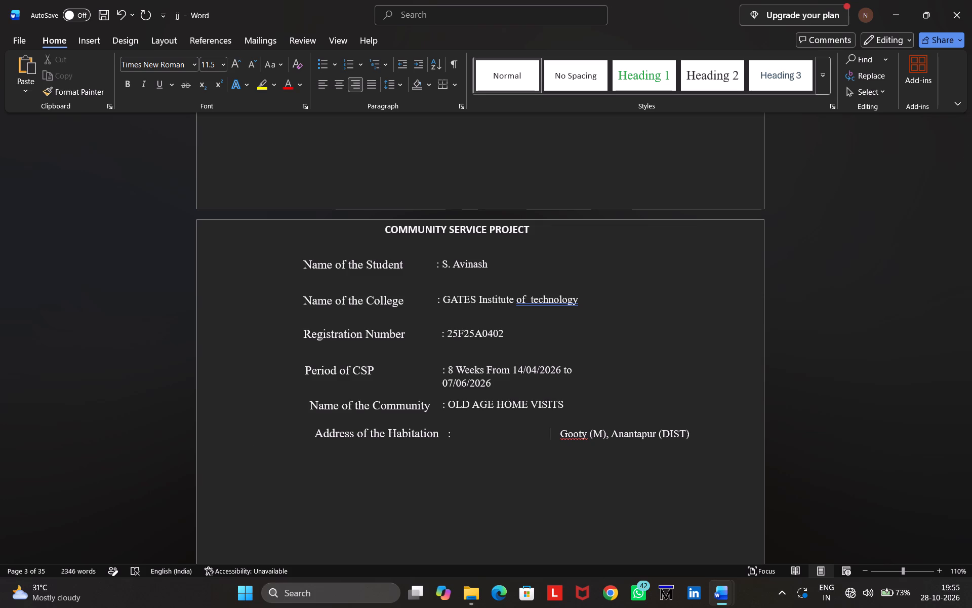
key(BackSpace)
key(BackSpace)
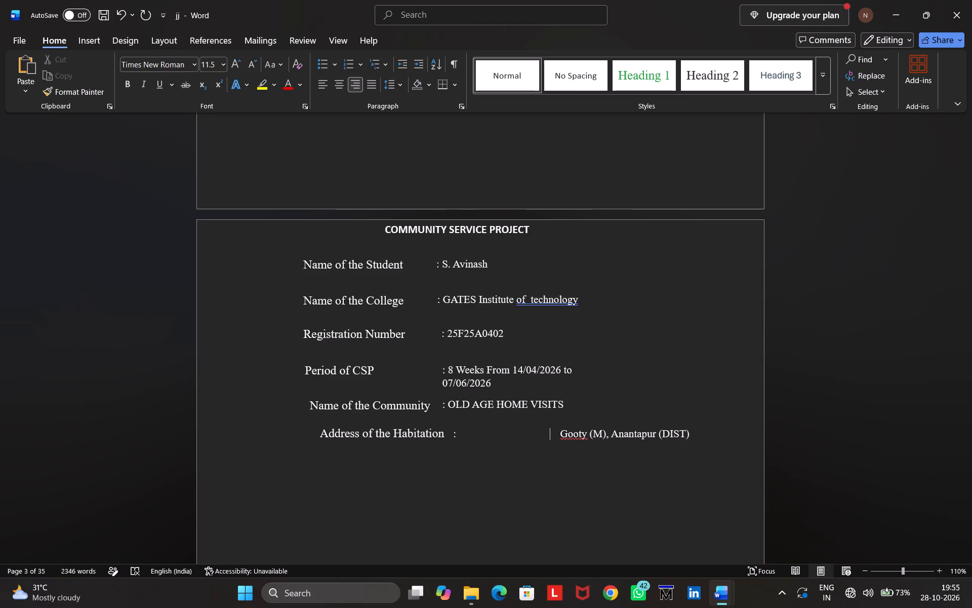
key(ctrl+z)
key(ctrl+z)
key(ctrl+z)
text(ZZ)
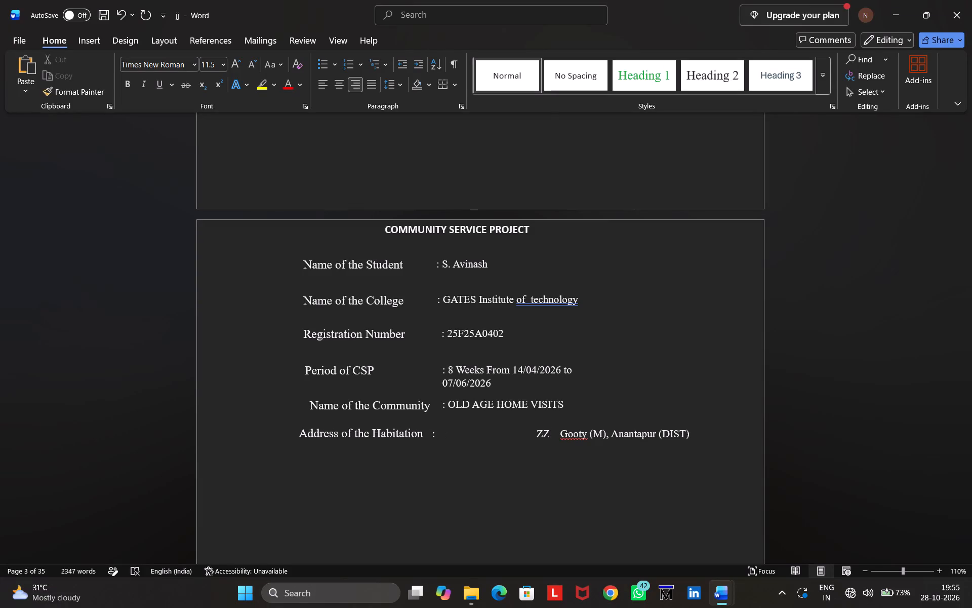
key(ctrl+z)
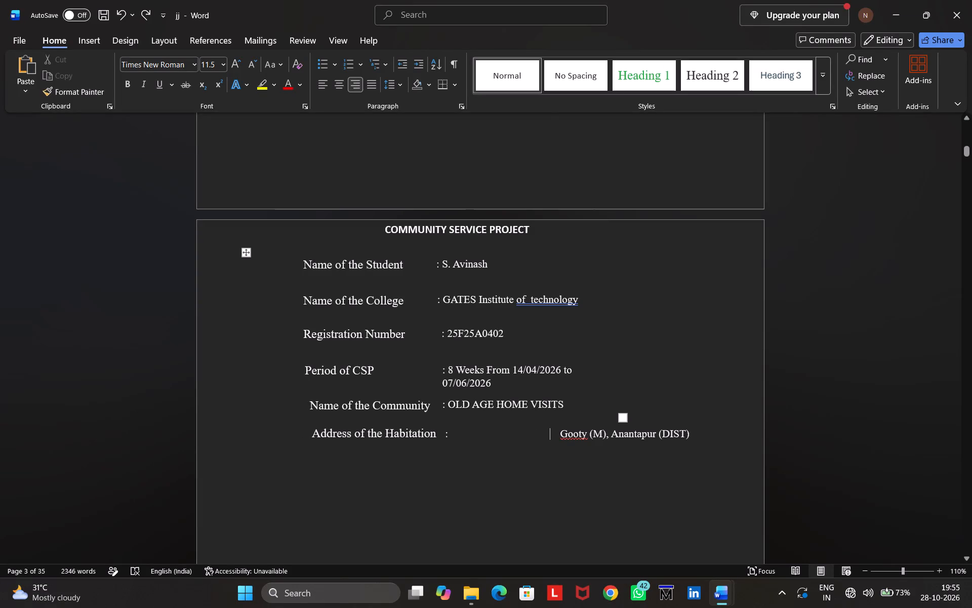
Delete the entire Address of the Habitation line, including its label, colon and remaining address text.
drag(308, 425, 837, 420)
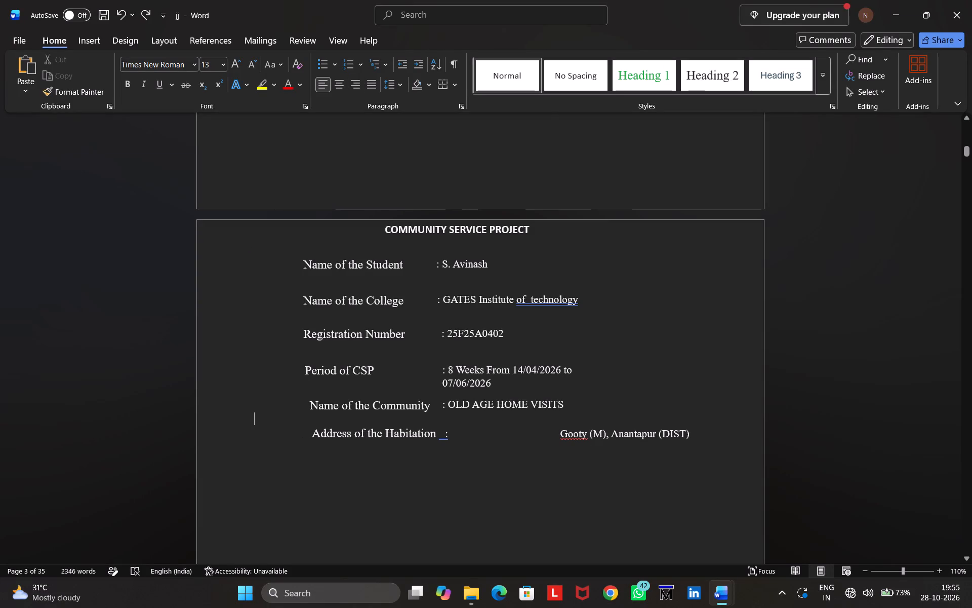
drag(693, 437, 291, 464)
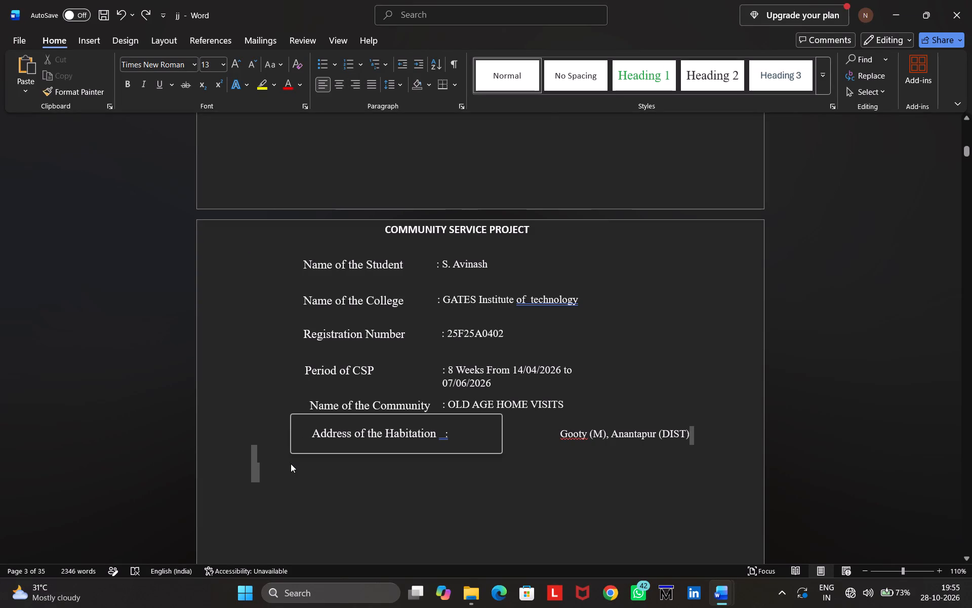
click(360, 548)
drag(307, 431, 418, 429)
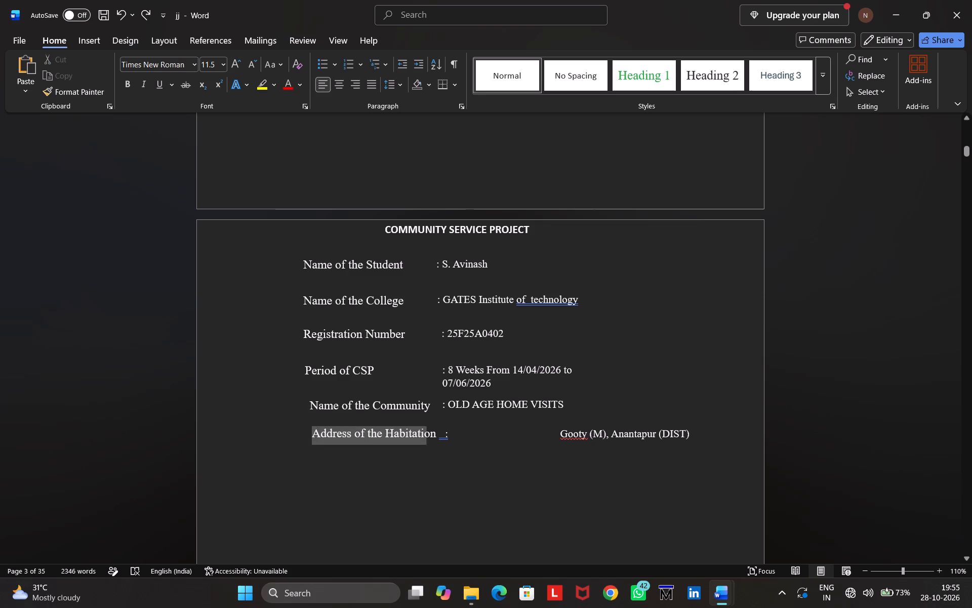
drag(418, 429, 707, 446)
key(BackSpace)
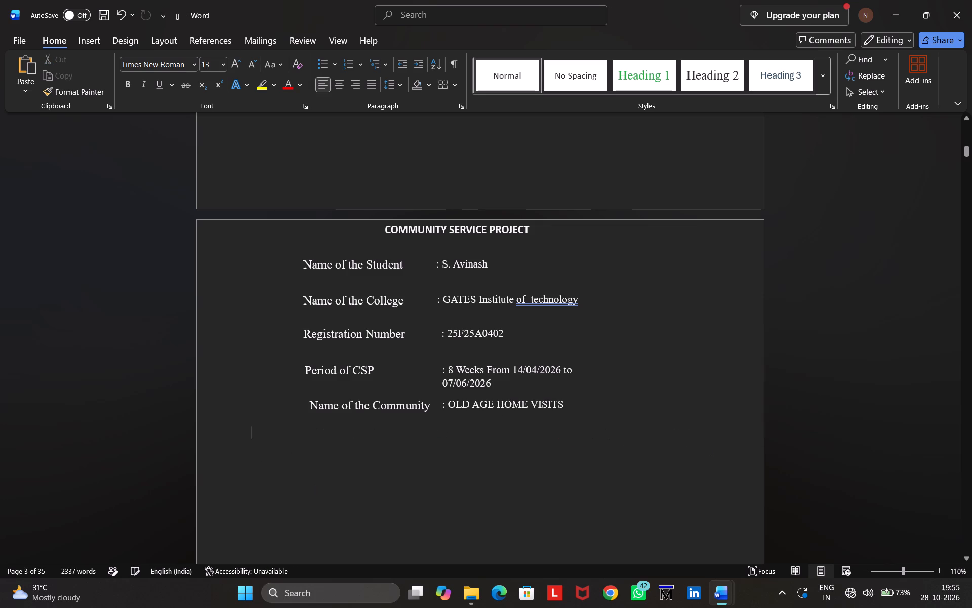
Enter the label "Address of the Habitation" on the emptied line below Name of the Community.
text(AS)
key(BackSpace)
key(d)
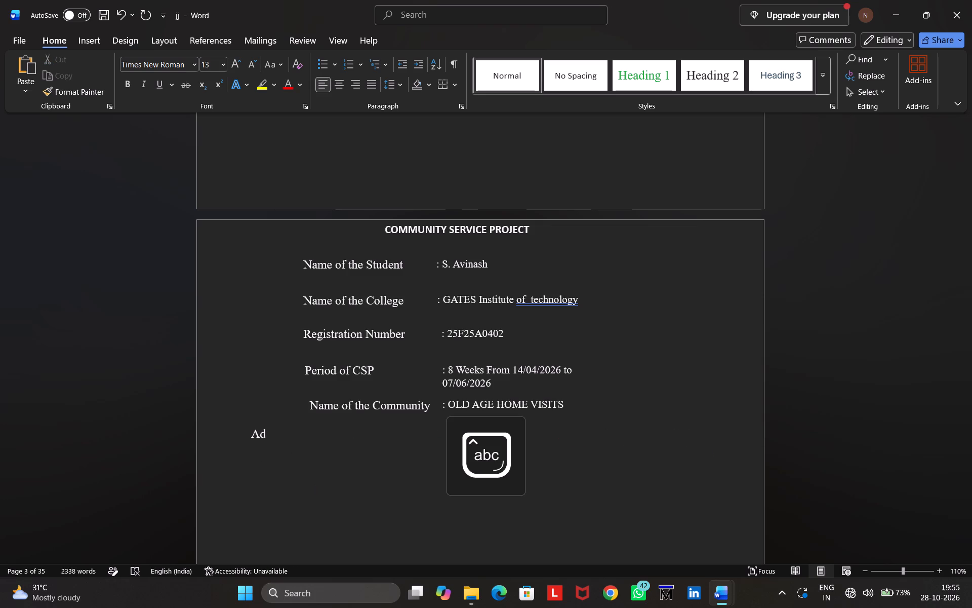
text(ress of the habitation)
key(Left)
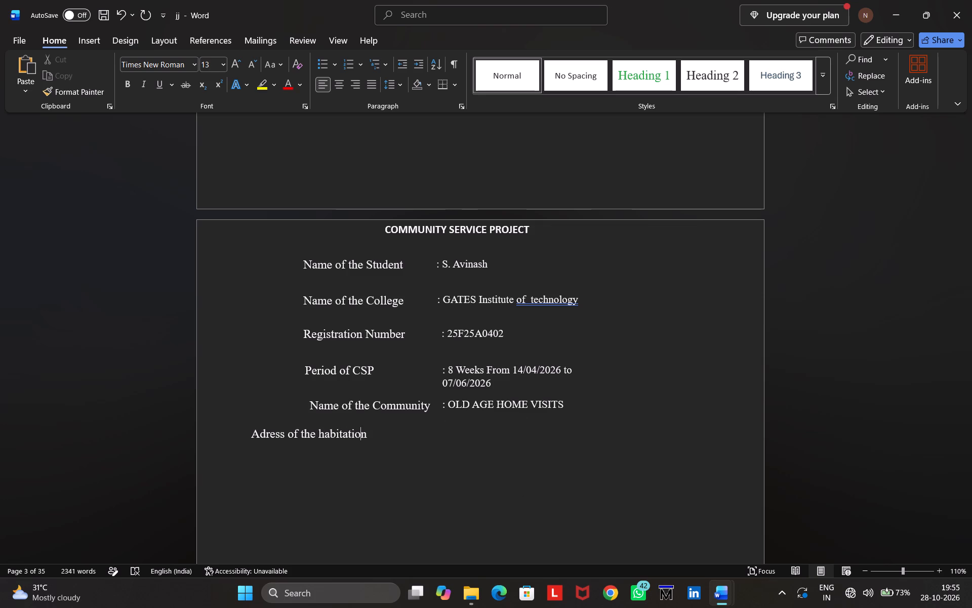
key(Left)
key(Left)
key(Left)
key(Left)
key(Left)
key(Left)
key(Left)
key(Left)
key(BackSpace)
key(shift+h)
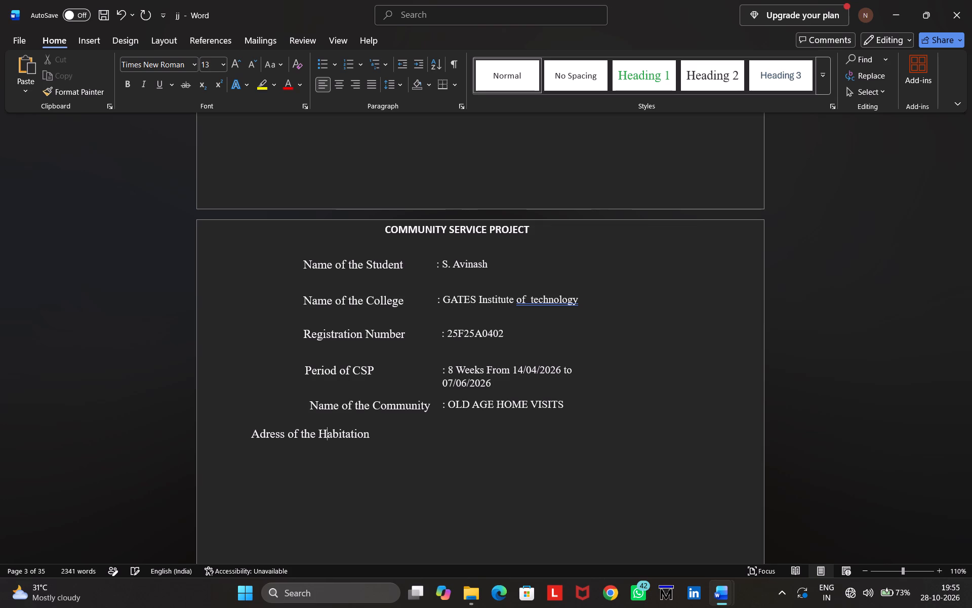
click(266, 433)
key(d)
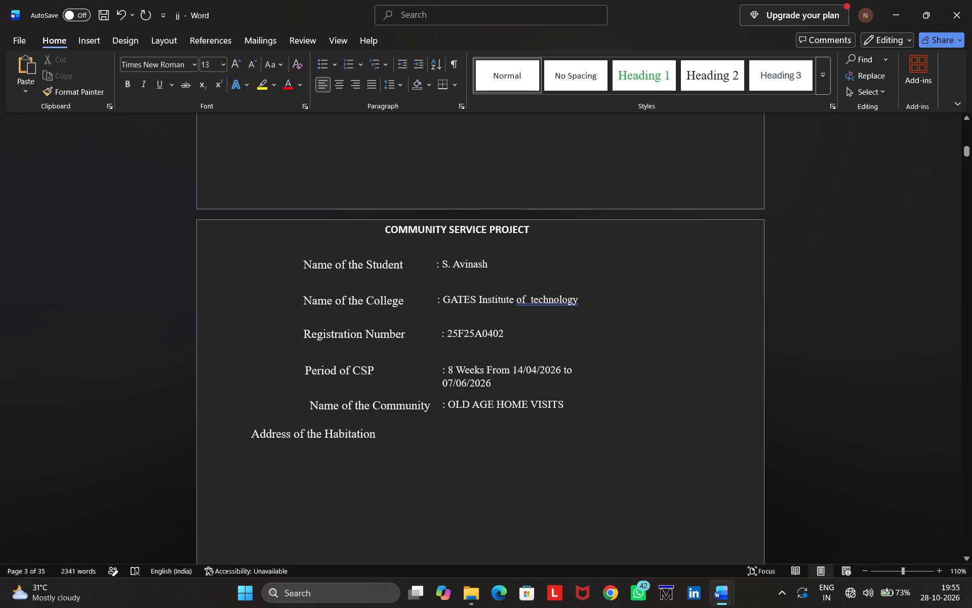
Insert spaces before the Address of the Habitation label until it lines up with the Period of CSP label.
click(250, 429)
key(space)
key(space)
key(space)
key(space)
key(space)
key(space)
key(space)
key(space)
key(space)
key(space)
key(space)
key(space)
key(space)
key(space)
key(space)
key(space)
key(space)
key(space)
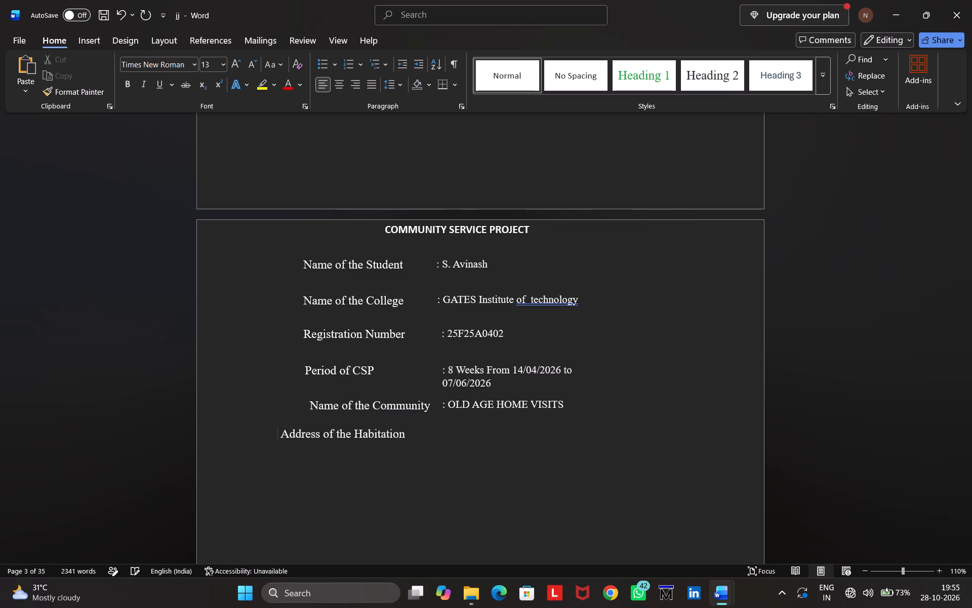
Add spacing and a colon after the Address of the Habitation label, roughly in line with the colons above.
click(443, 426)
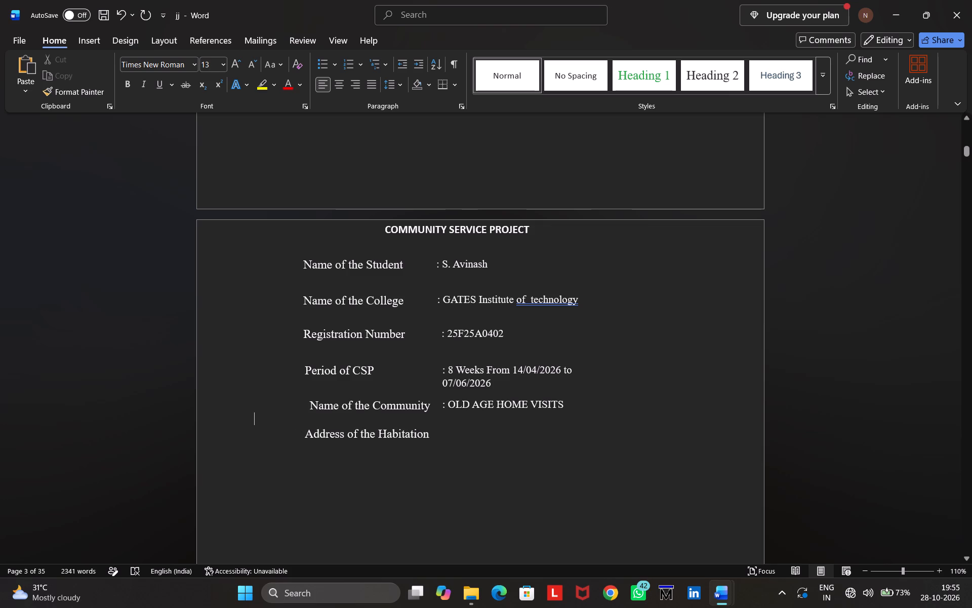
key(Down)
key(Insert)
key(Right)
key(Right)
key(Right)
key(Right)
key(Right)
key(Right)
key(Right)
key(Right)
key(Right)
key(Right)
key(Right)
key(Right)
key(Right)
key(Right)
key(Right)
key(Right)
key(Right)
key(Right)
key(Right)
key(Right)
key(Left)
key(Left)
key(Left)
key(Left)
key(Right)
key(Right)
key(Left)
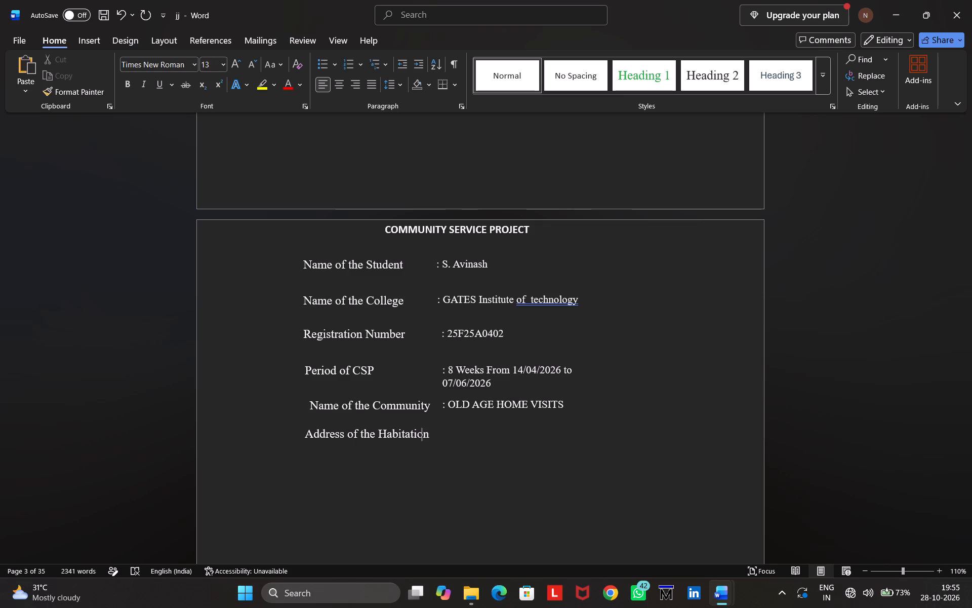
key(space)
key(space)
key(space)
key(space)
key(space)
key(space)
key(BackSpace)
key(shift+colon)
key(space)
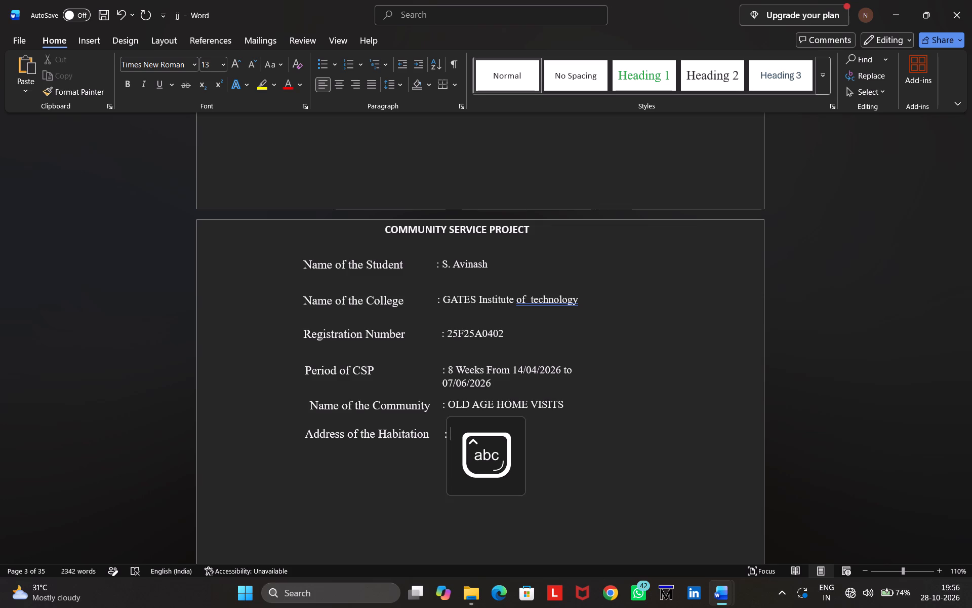
Enter "Gooty (M) ," after the colon on the Address of the Habitation line.
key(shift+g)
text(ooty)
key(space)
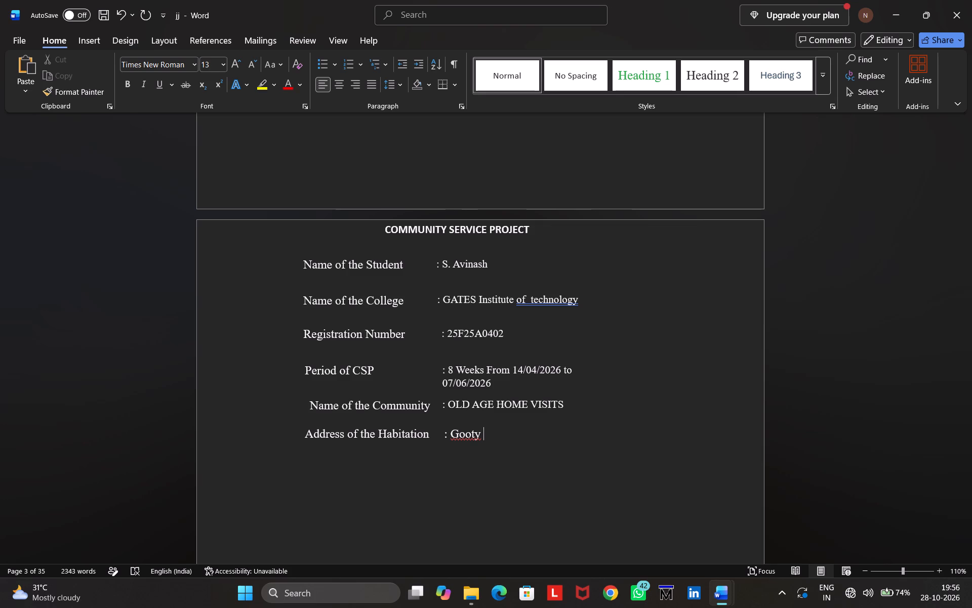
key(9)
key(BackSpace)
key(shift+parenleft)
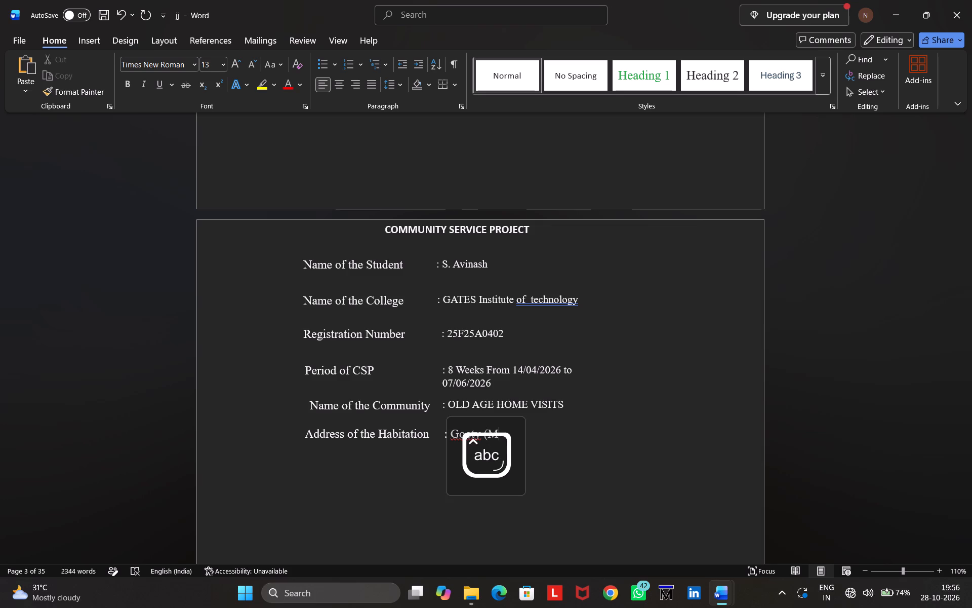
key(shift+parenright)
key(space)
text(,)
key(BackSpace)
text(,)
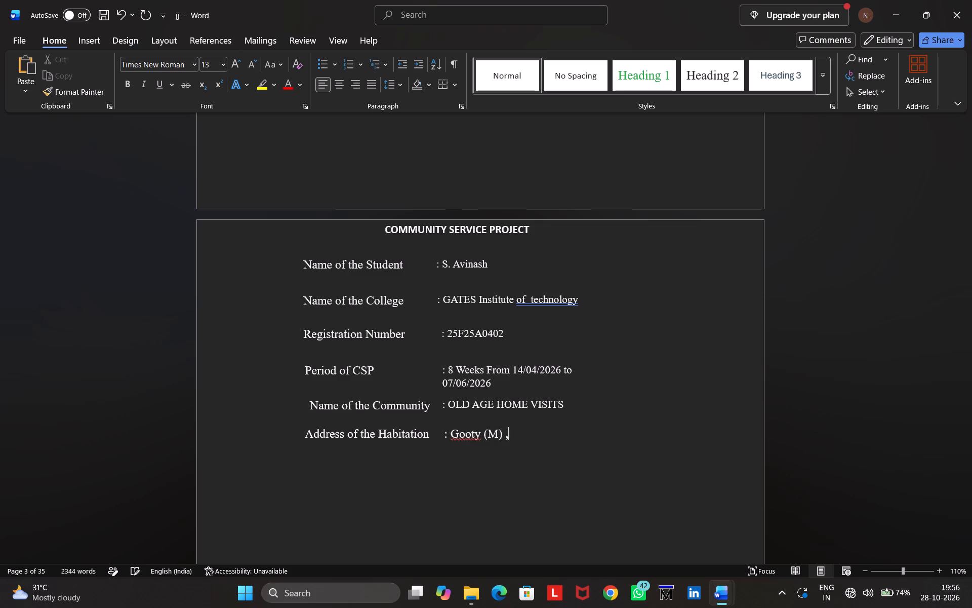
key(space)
Continue the habitation address with "Anantapur (DIST)," after Gooty (M).
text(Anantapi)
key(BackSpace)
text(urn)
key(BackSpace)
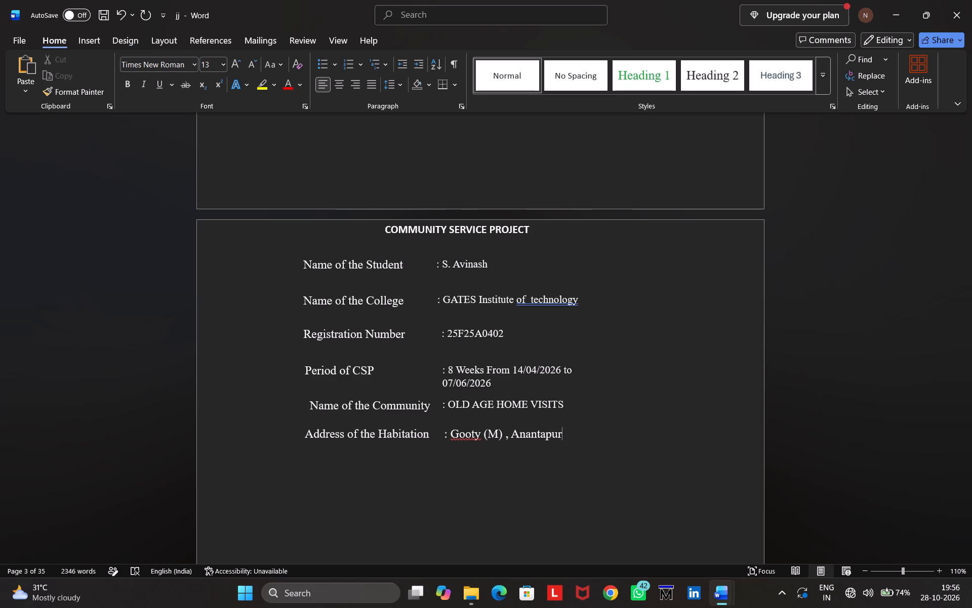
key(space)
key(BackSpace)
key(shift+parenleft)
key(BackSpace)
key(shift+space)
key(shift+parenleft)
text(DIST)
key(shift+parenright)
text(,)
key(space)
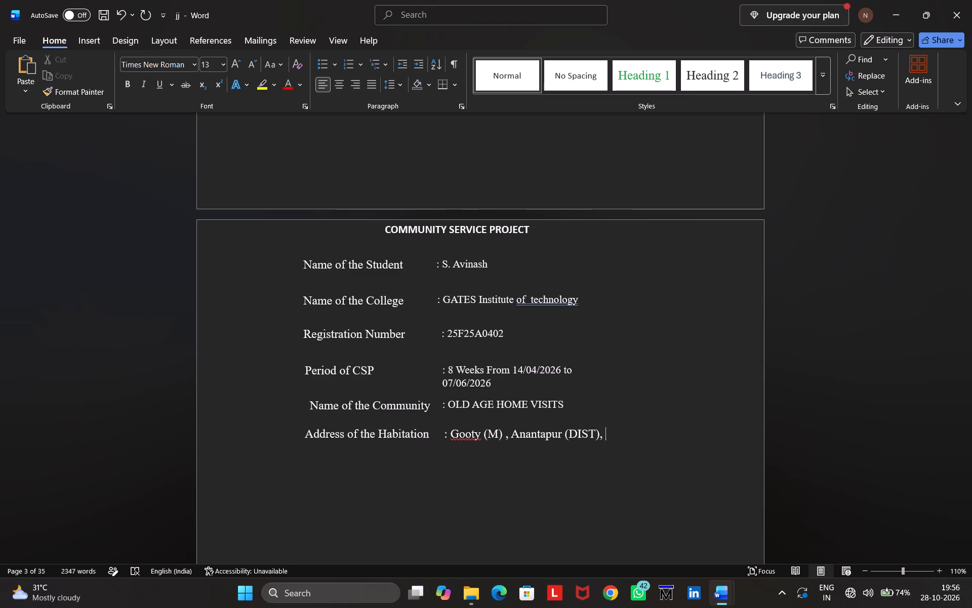
Finish the habitation address with "Andhra Pradesh" after Anantapur (DIST).
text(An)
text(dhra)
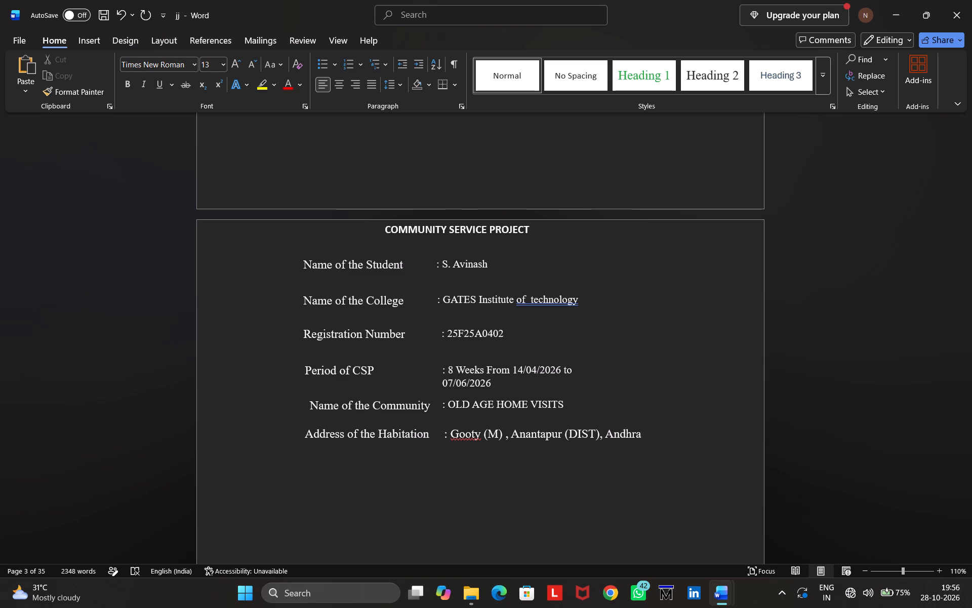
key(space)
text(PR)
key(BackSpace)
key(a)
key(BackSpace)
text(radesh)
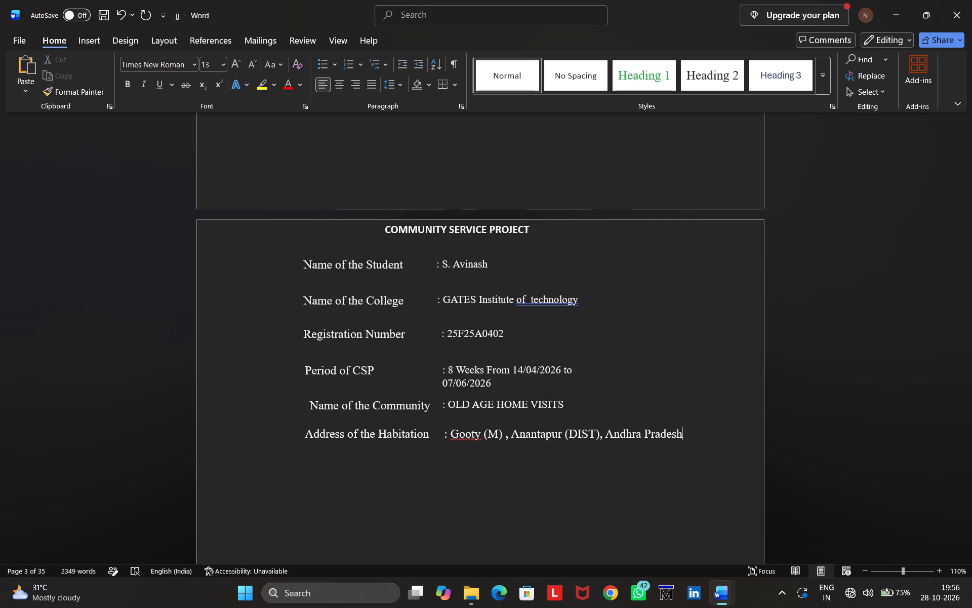
Insert four blank lines above the COMMUNITY SERVICE PROJECT REPORT heading to push its block onto the page with the college details.
scroll(443, 426, down, 3)
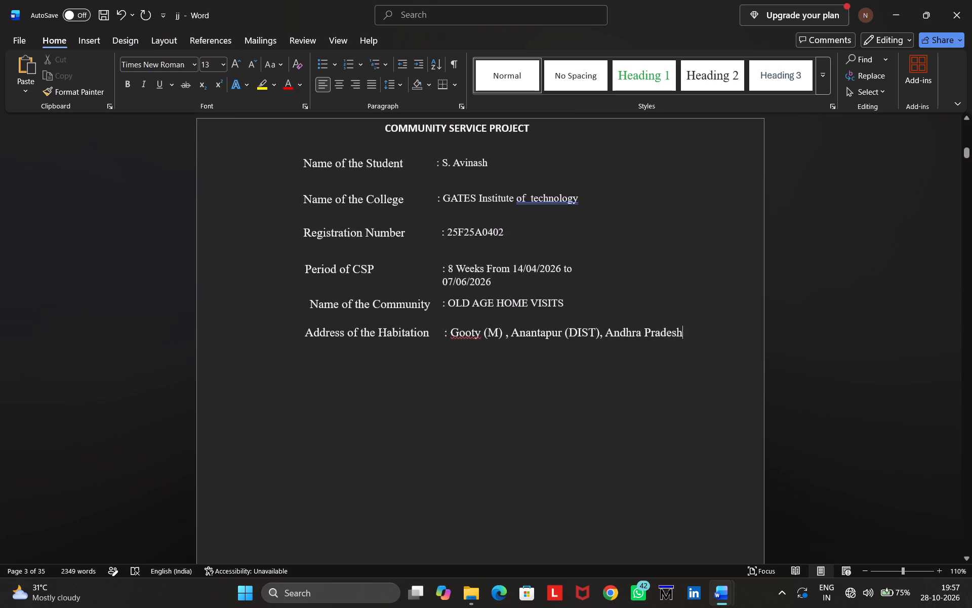
scroll(443, 426, down, 3)
scroll(443, 426, up, 1)
scroll(443, 426, left, 1)
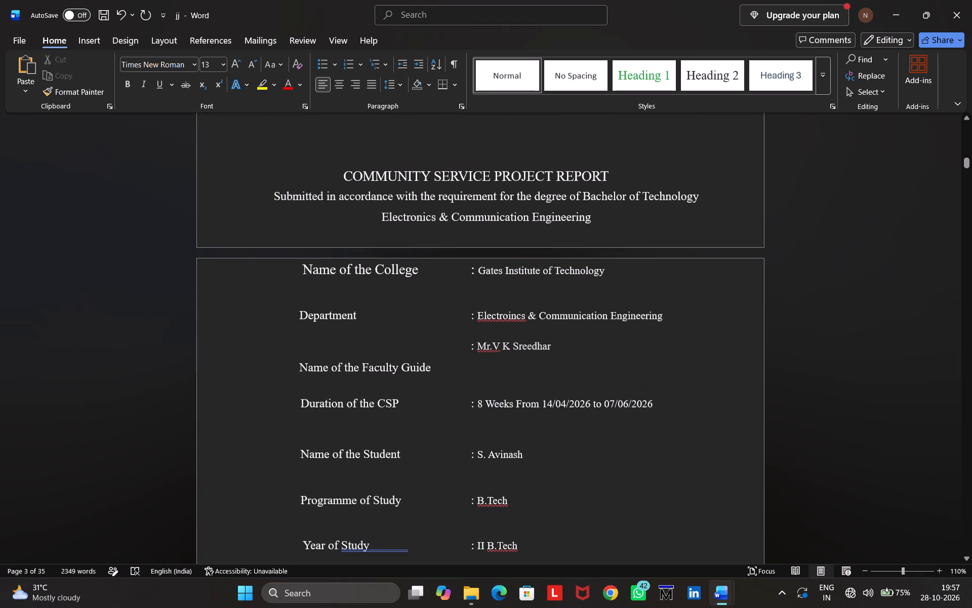
scroll(443, 426, left, 1)
click(310, 161)
key(Return)
key(Return)
key(Return)
key(Return)
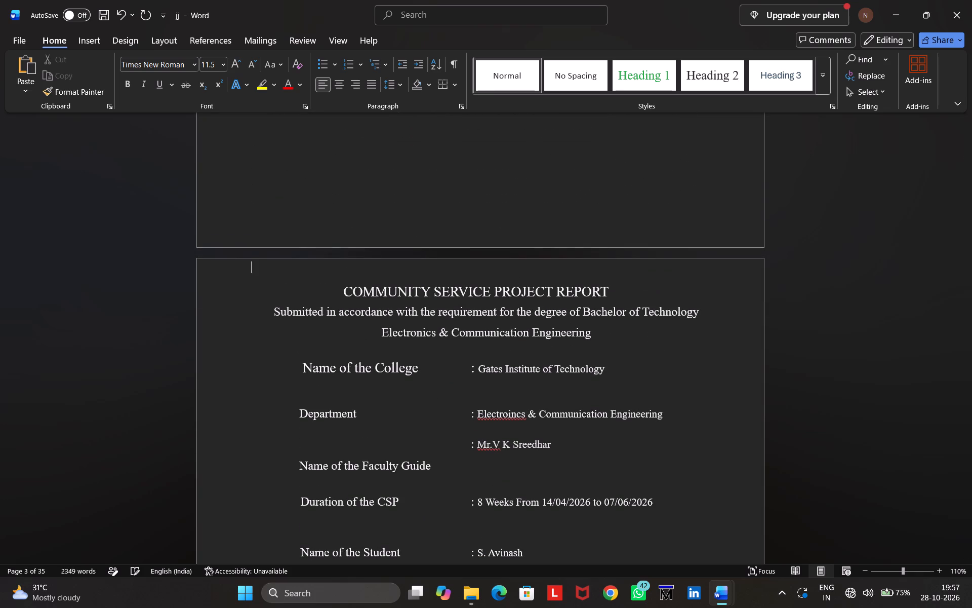
Review the layout from the Student's Declaration back to the title page and the Community Service Project details page.
scroll(310, 161, down, 4)
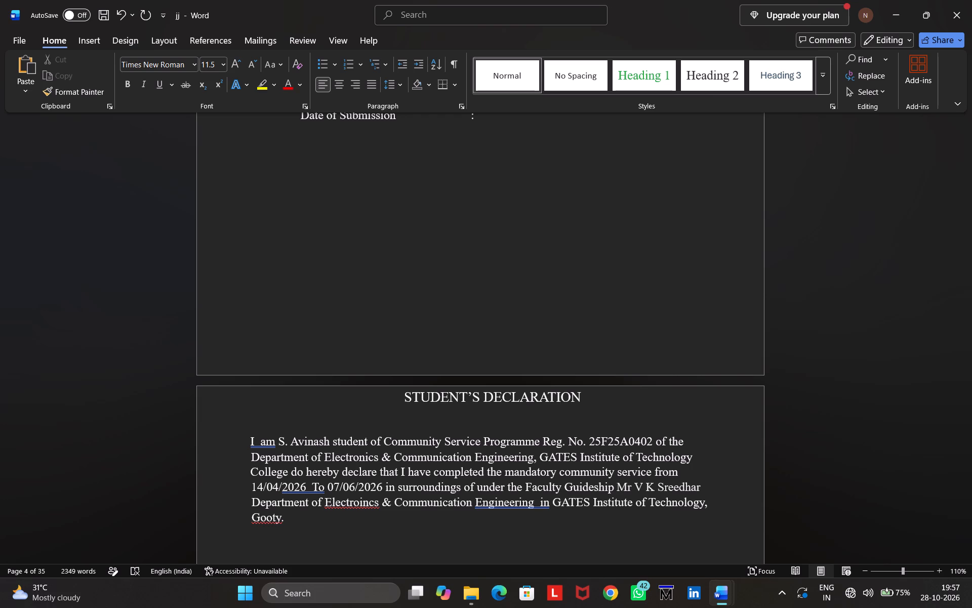
scroll(310, 161, up, 8)
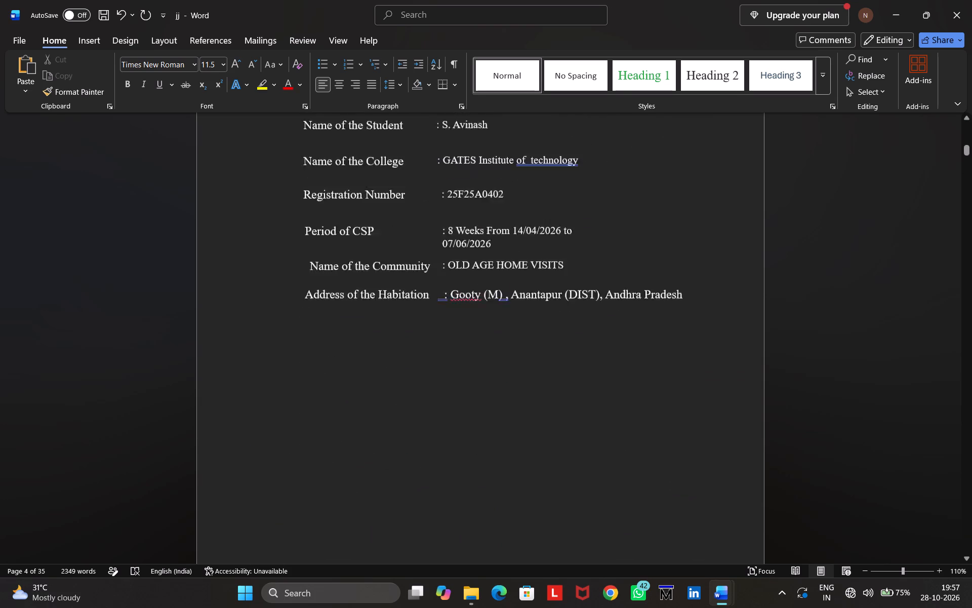
scroll(310, 161, up, 3)
scroll(310, 161, down, 3)
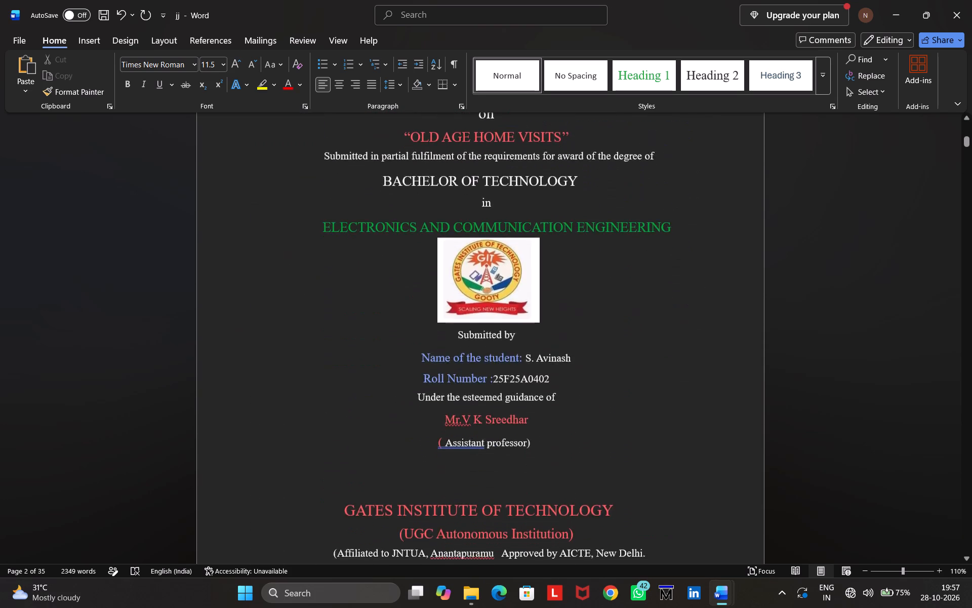
scroll(310, 161, down, 4)
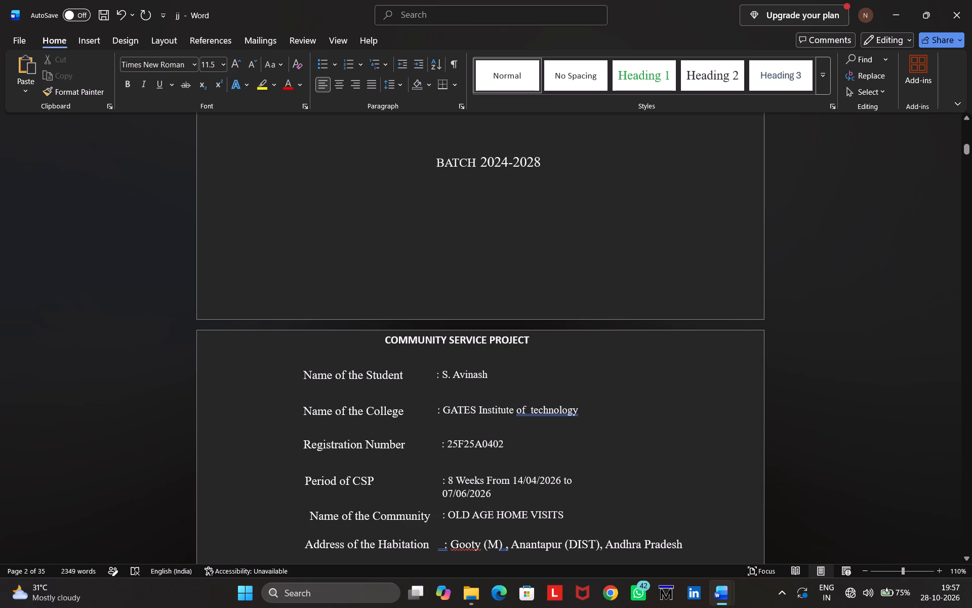
Review the page layout from the cover and title page through the report details and Student's Declaration to the Acknowledgement.
scroll(379, 337, down, 5)
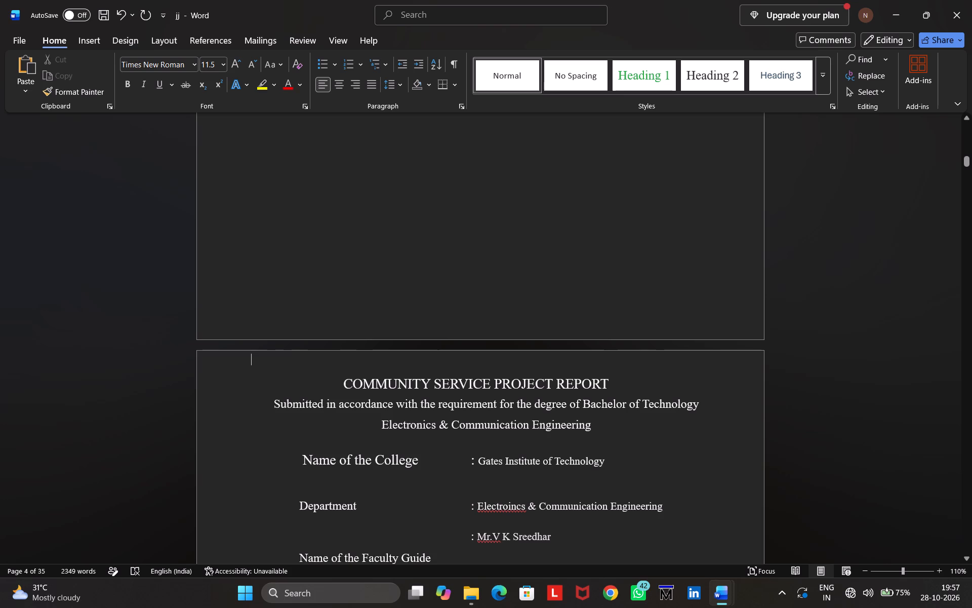
scroll(358, 398, down, 4)
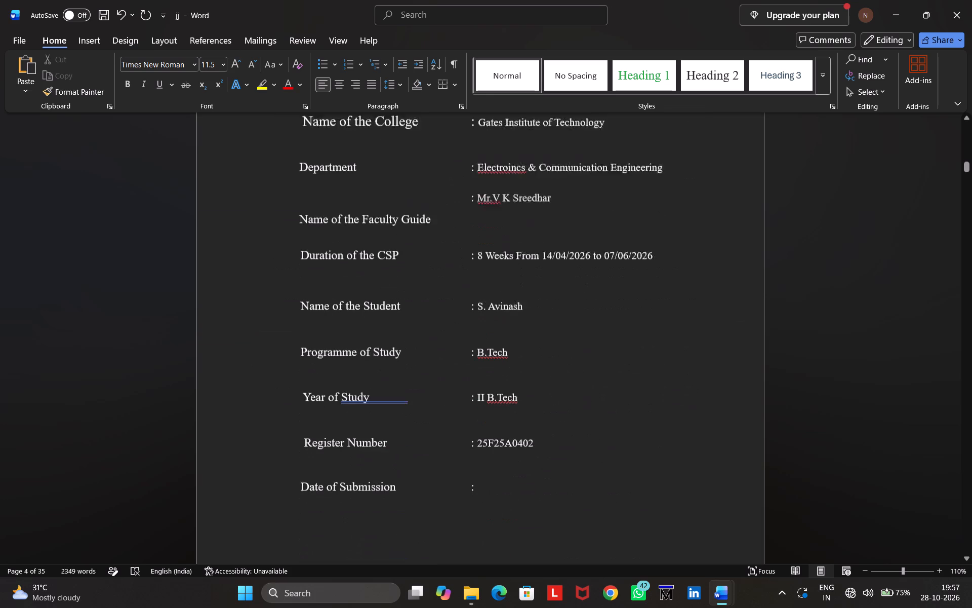
scroll(358, 398, up, 18)
scroll(358, 398, down, 2)
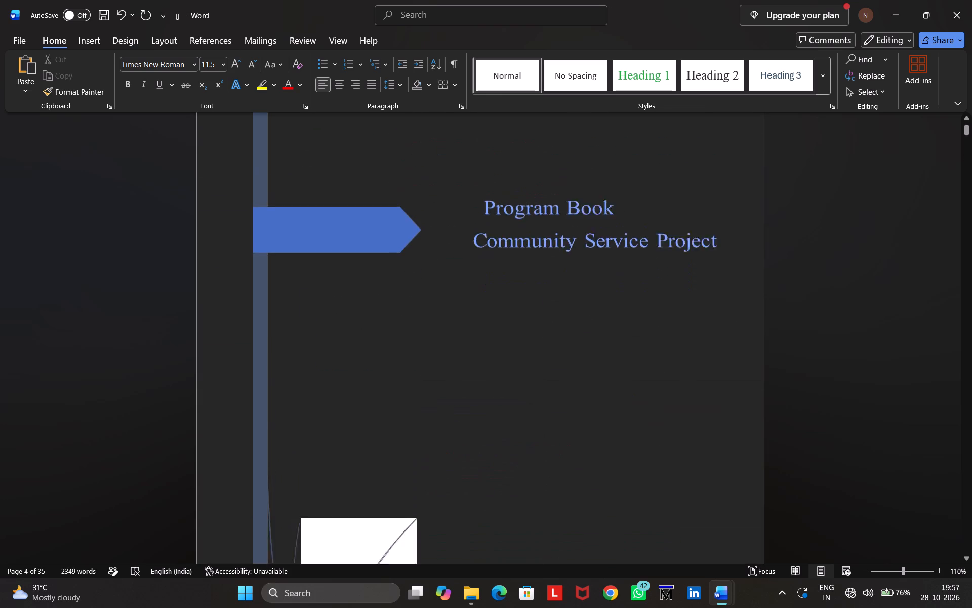
scroll(358, 398, down, 5)
scroll(358, 398, up, 4)
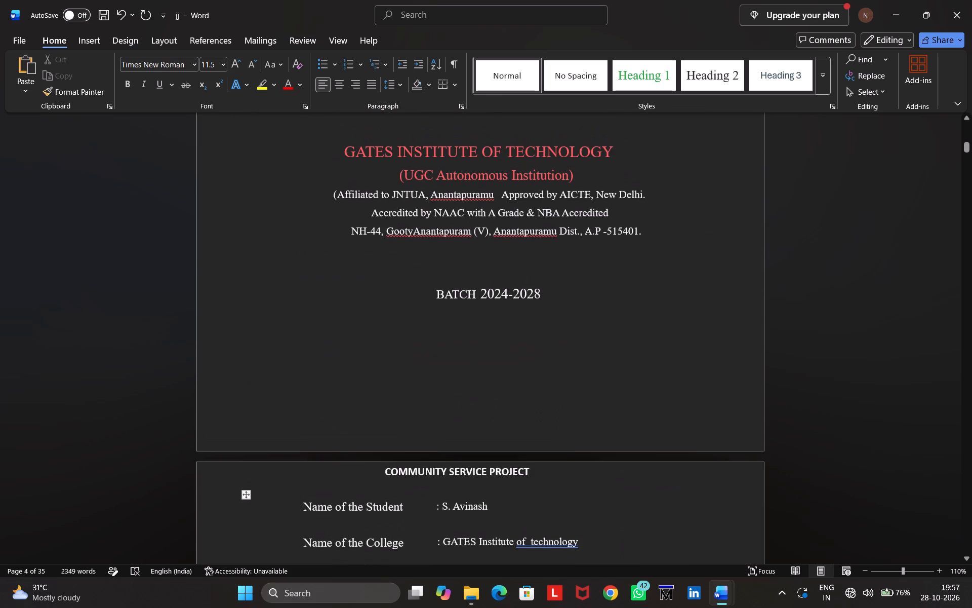
scroll(382, 403, down, 4)
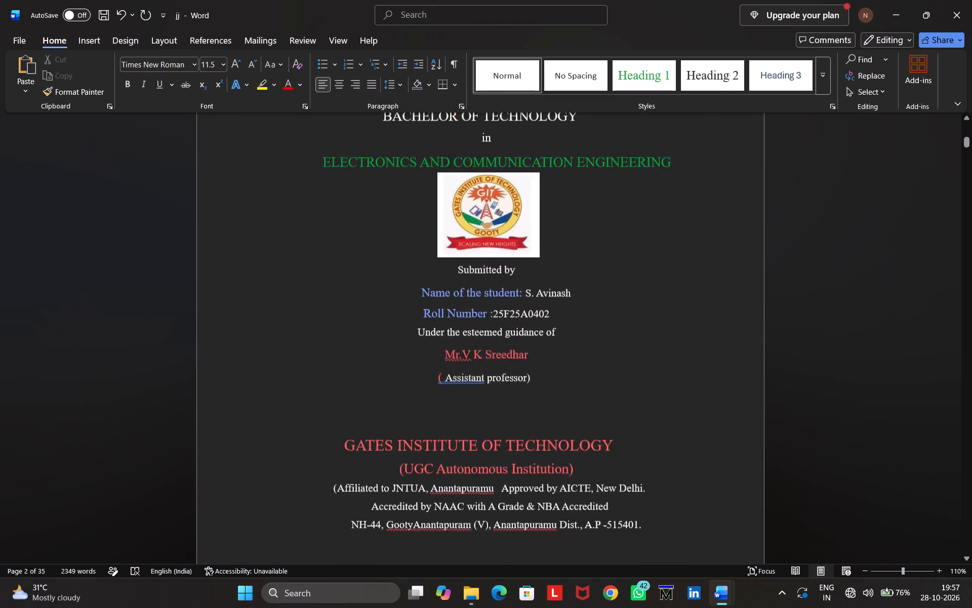
scroll(382, 403, down, 6)
scroll(382, 403, up, 2)
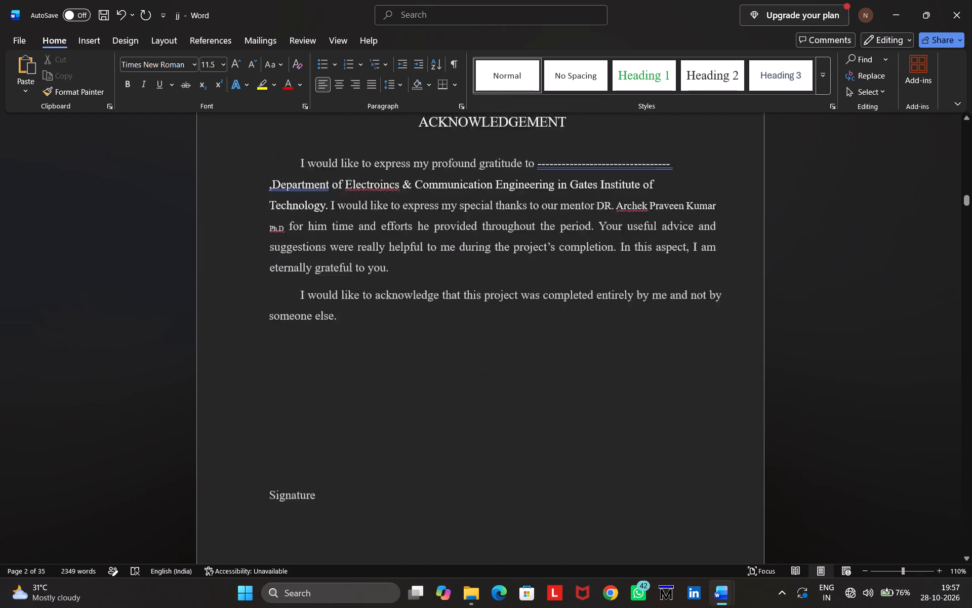
scroll(382, 403, up, 11)
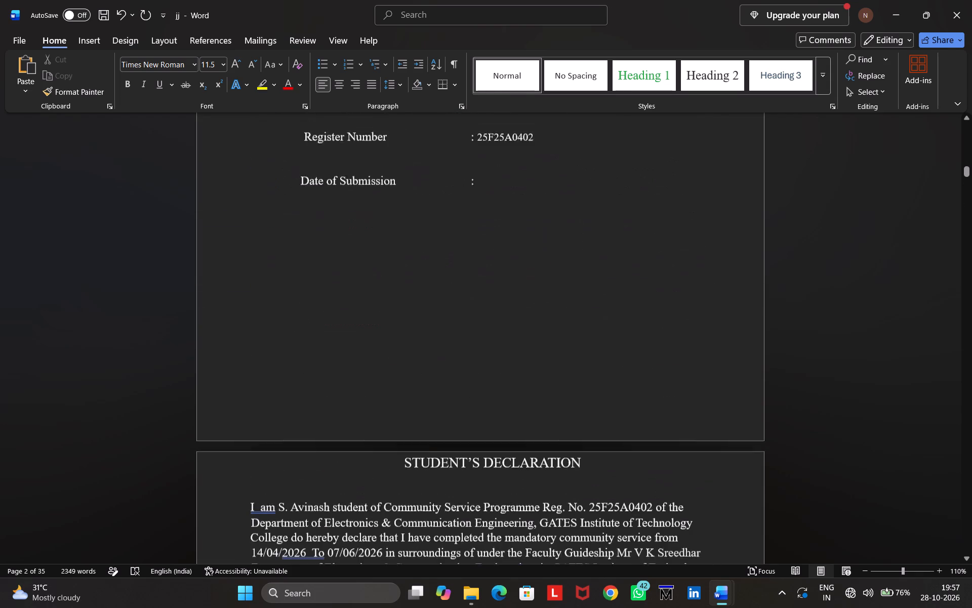
scroll(382, 403, up, 2)
Insert one blank line above the STUDENT'S DECLARATION heading.
scroll(382, 403, right, 1)
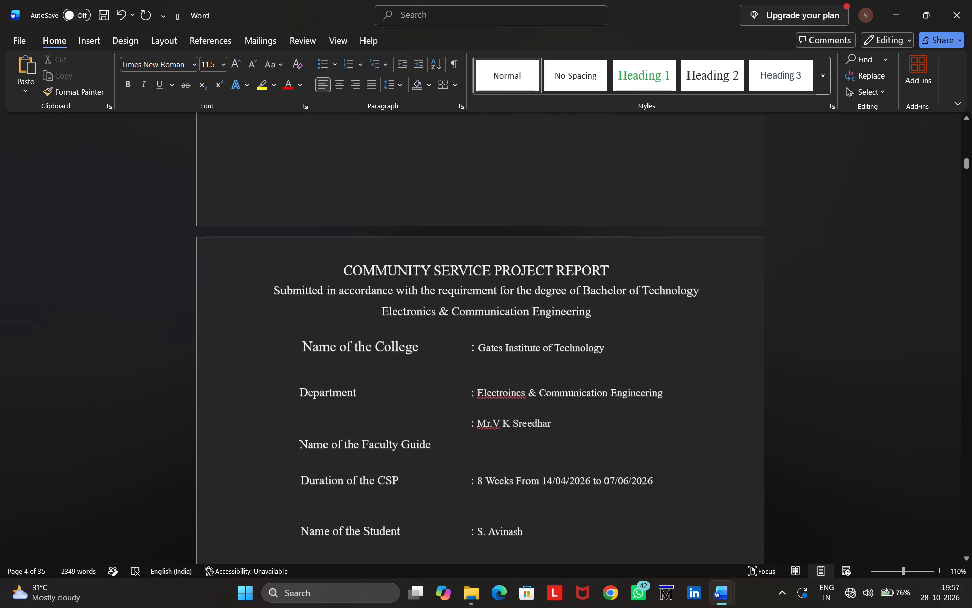
scroll(382, 403, right, 1)
click(401, 482)
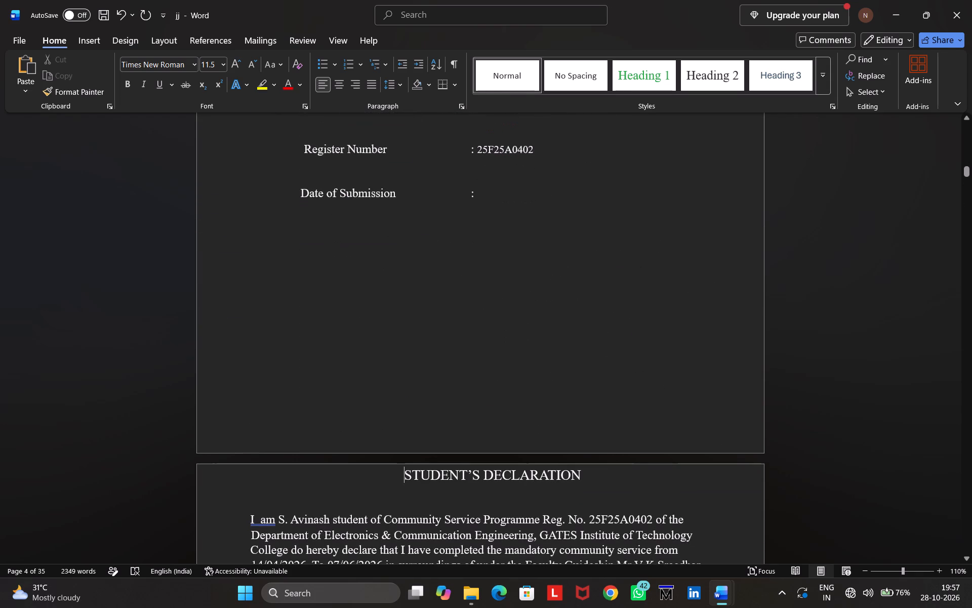
key(Return)
Delete the dashed placeholder after "profound gratitude to" in the Acknowledgement's first paragraph.
scroll(401, 482, down, 7)
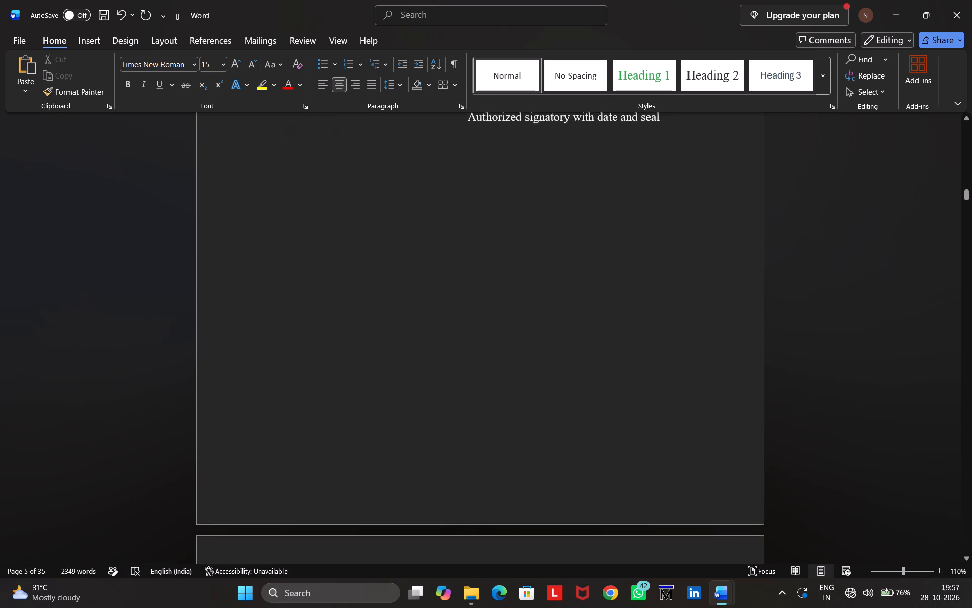
scroll(401, 482, down, 1)
scroll(401, 482, up, 3)
scroll(401, 482, down, 1)
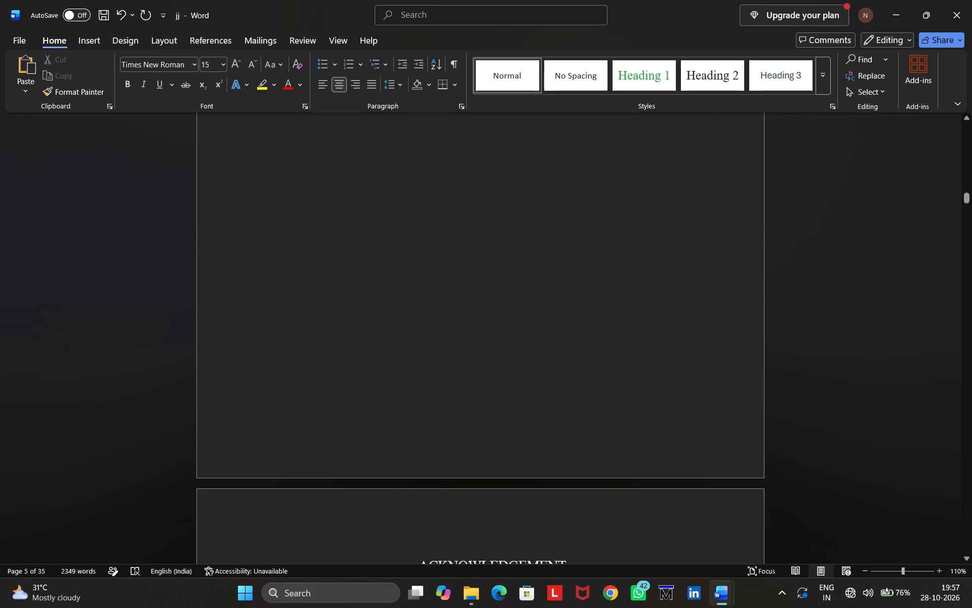
scroll(401, 482, down, 1)
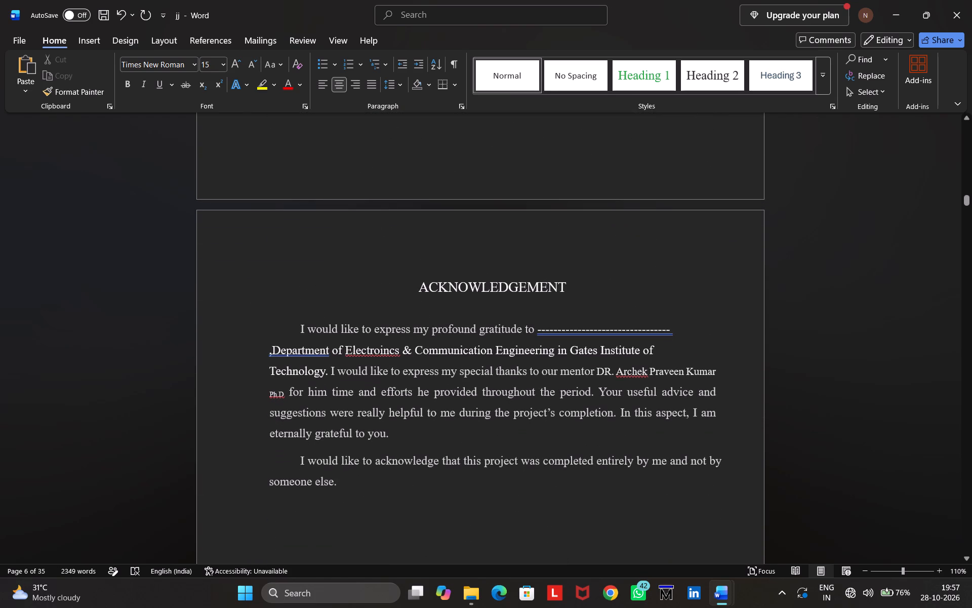
click(673, 329)
key(BackSpace)
key(BackSpace)
key(BackSpace)
key(BackSpace)
key(BackSpace)
key(BackSpace)
key(BackSpace)
key(BackSpace)
key(BackSpace)
key(BackSpace)
key(BackSpace)
key(BackSpace)
key(BackSpace)
key(BackSpace)
key(BackSpace)
key(BackSpace)
key(BackSpace)
key(BackSpace)
key(BackSpace)
key(BackSpace)
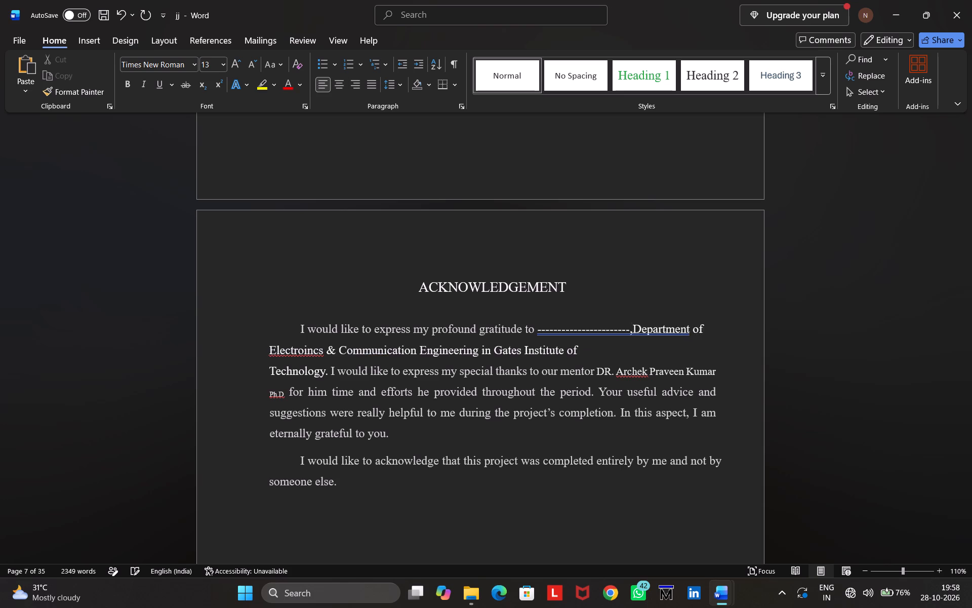
key(BackSpace)
key(BackSpace)
key(BackSpace)
key(BackSpace)
key(BackSpace)
key(BackSpace)
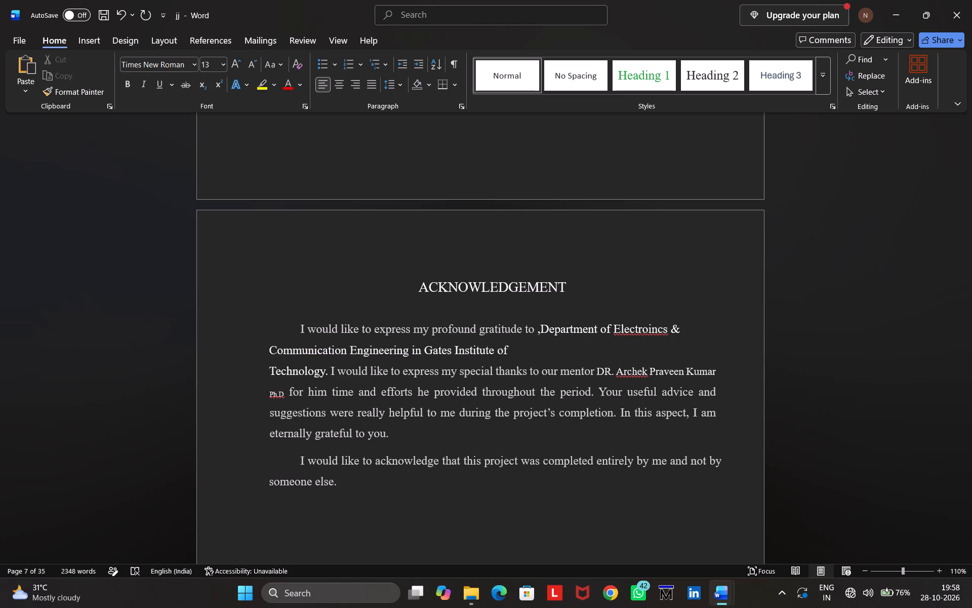
Enter the faculty guide's initials and surname after "profound gratitude to" in the Acknowledgement.
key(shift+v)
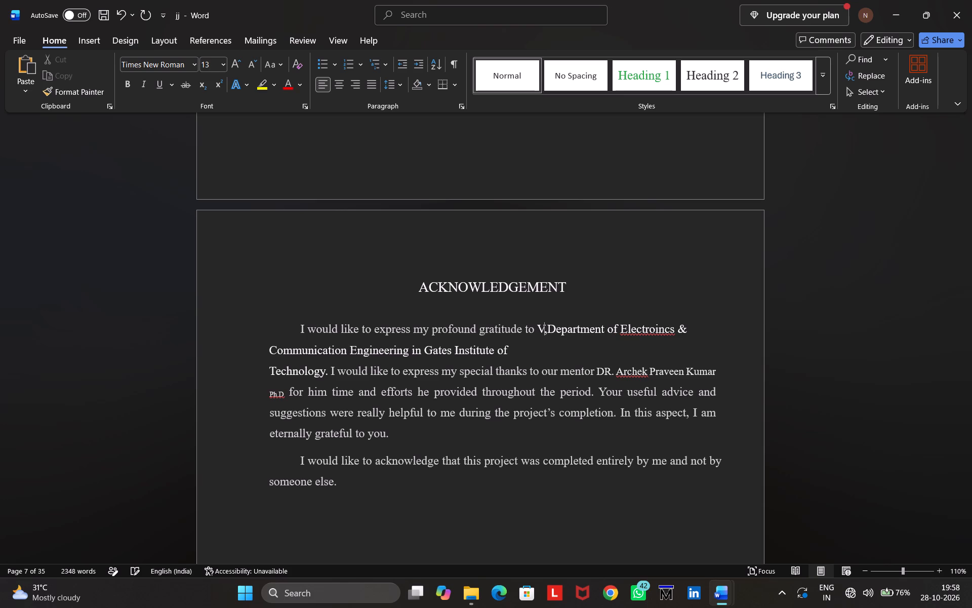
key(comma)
key(BackSpace)
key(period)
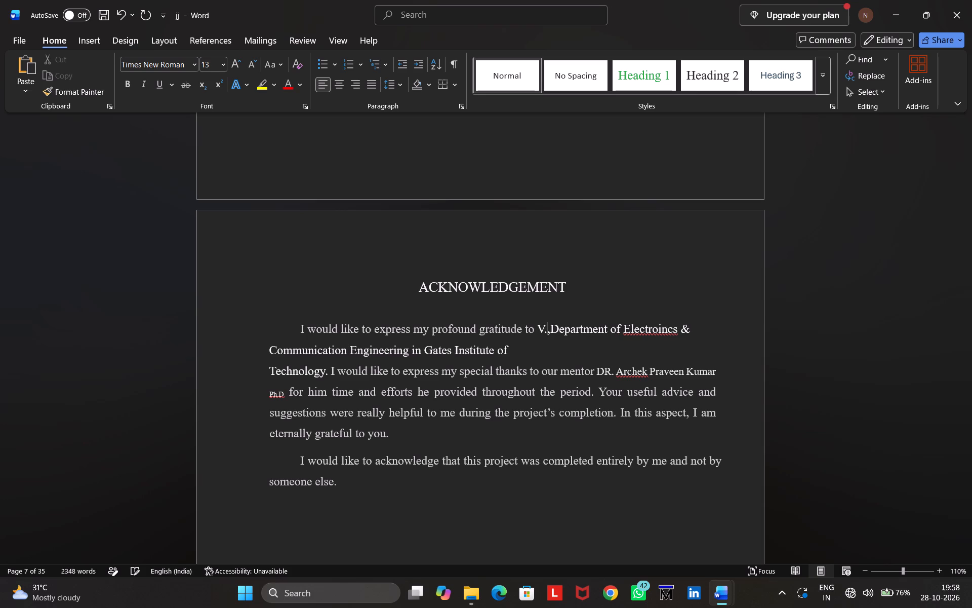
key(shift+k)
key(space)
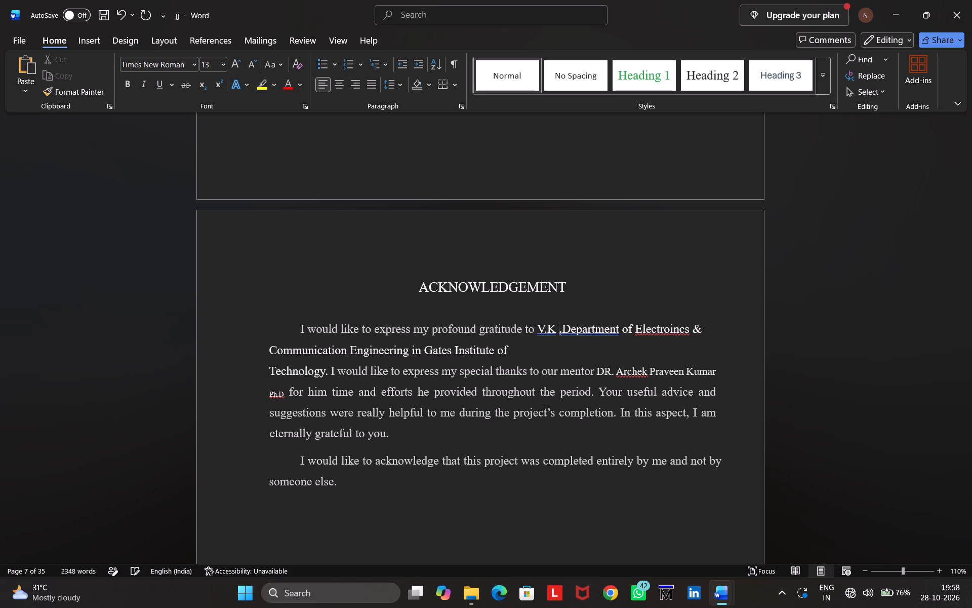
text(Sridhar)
Correct the faculty guide's surname in the Acknowledgement by replacing its "i" with "ee".
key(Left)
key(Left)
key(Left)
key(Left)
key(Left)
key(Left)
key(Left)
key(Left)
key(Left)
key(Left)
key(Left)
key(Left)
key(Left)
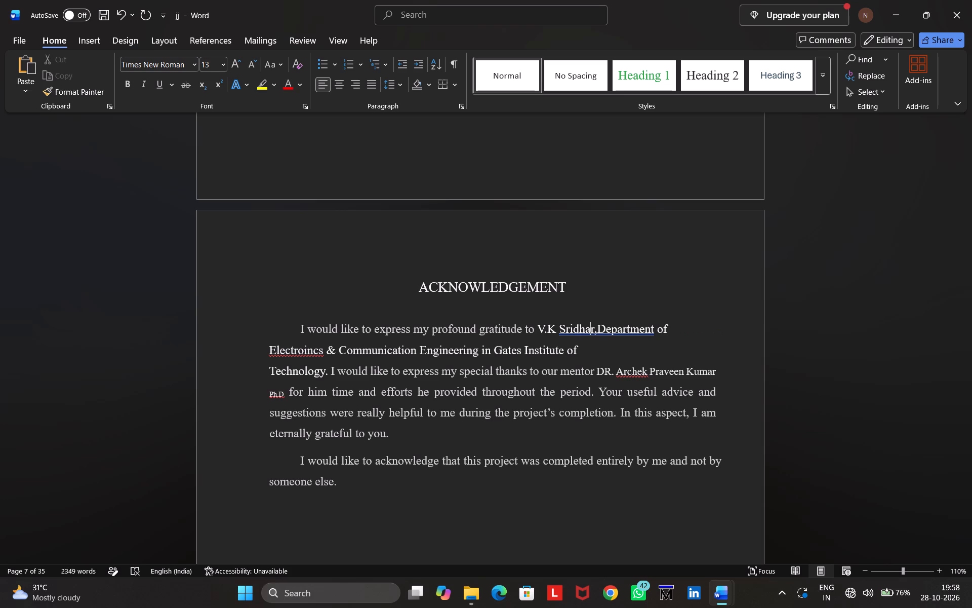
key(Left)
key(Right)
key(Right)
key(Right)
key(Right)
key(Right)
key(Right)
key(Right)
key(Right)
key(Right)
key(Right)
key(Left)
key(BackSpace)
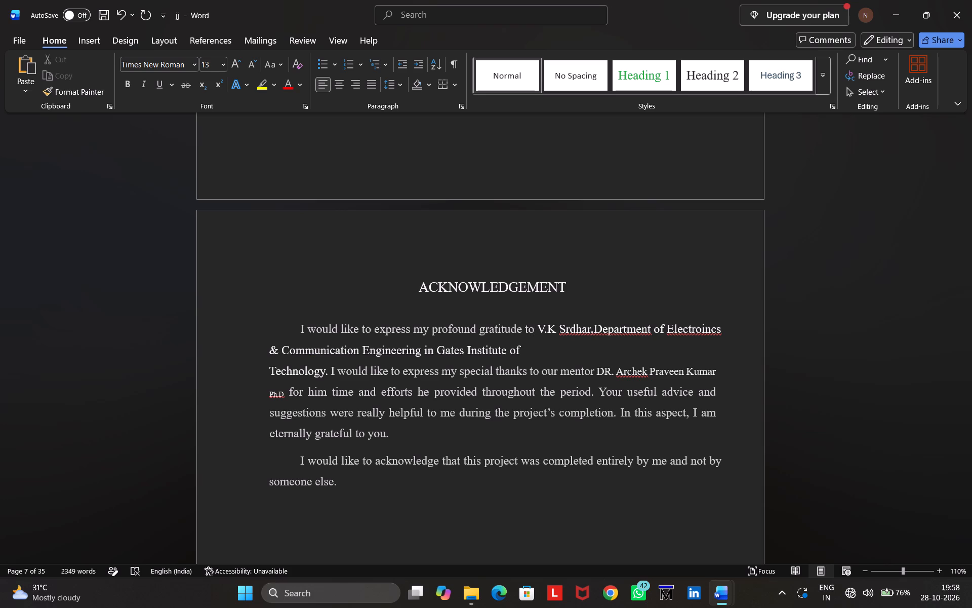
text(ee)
Add the title "Mr." before the faculty guide's name in the Acknowledgement.
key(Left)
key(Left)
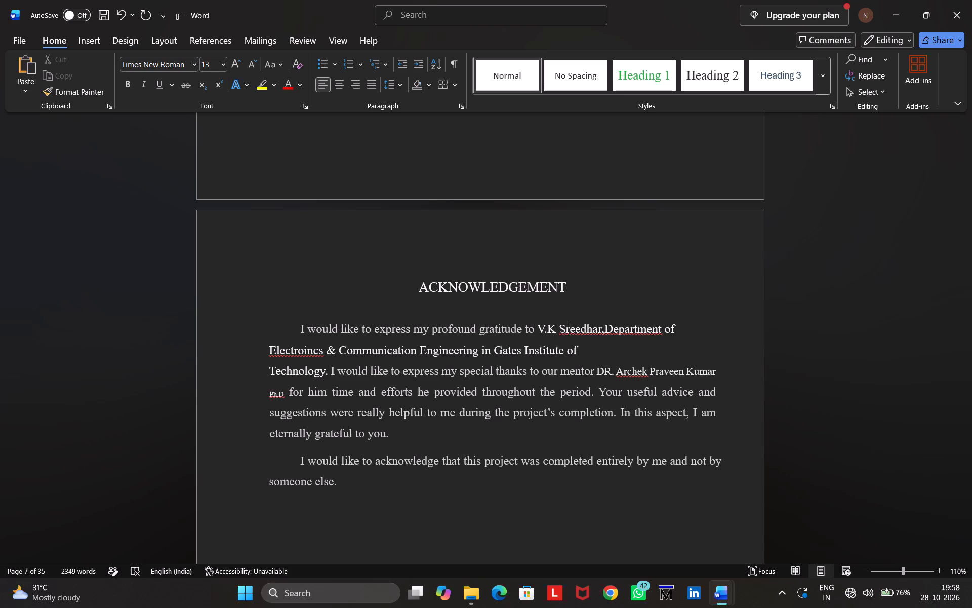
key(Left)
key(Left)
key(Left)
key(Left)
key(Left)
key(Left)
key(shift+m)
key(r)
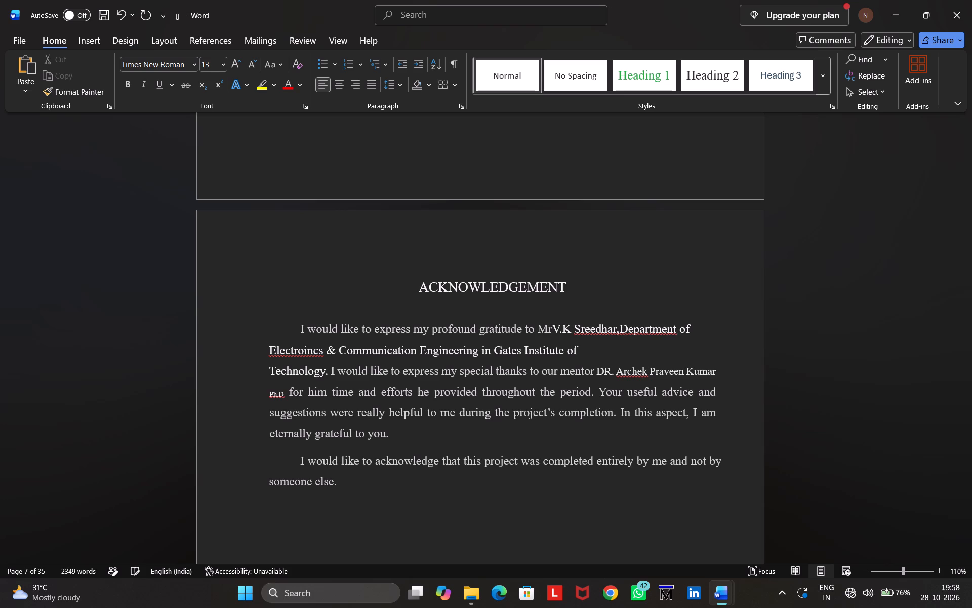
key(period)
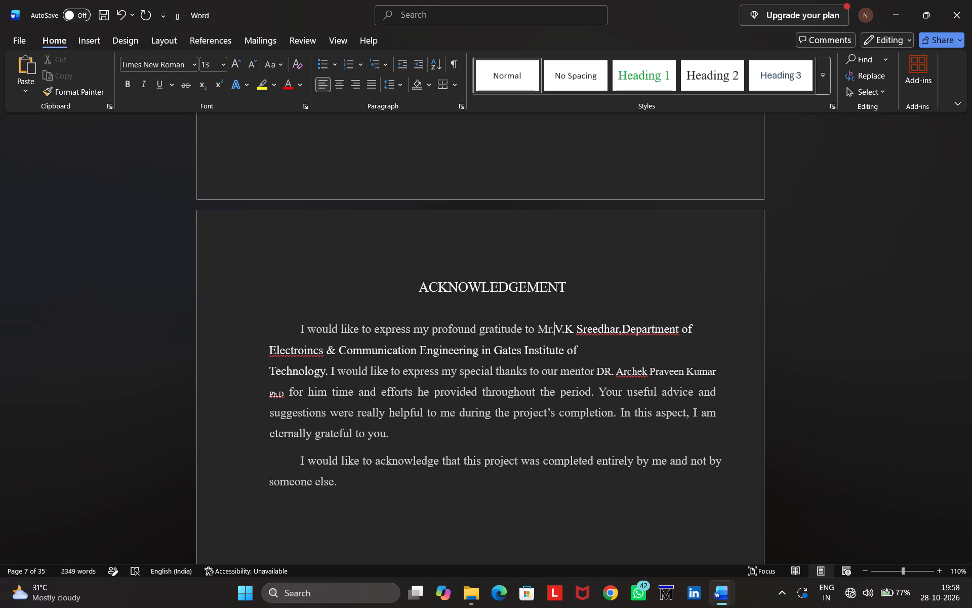
Fix the spacing around the guide's name by adding a space before "Department" and replacing the period after "Mr" with a space.
click(622, 328)
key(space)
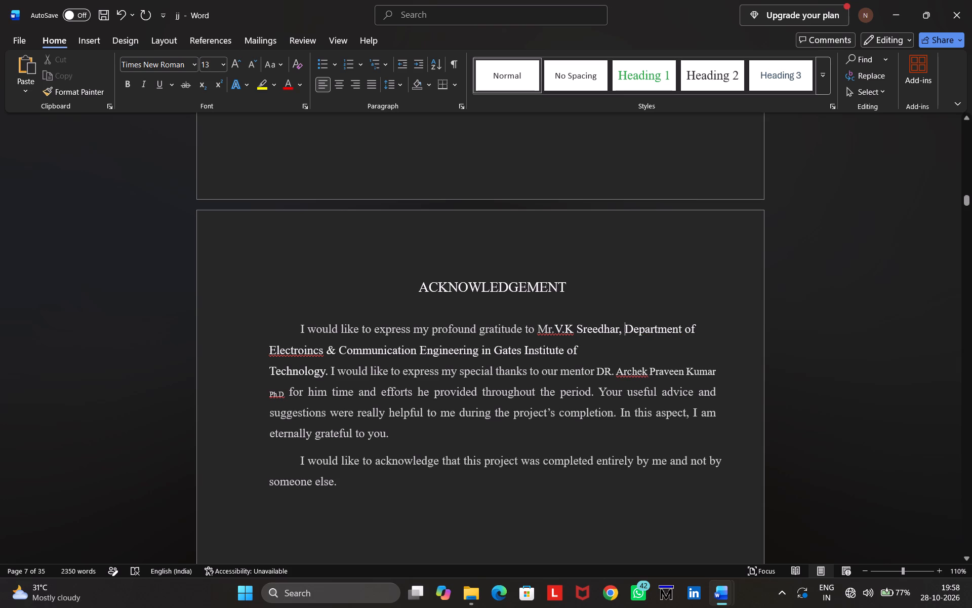
click(552, 333)
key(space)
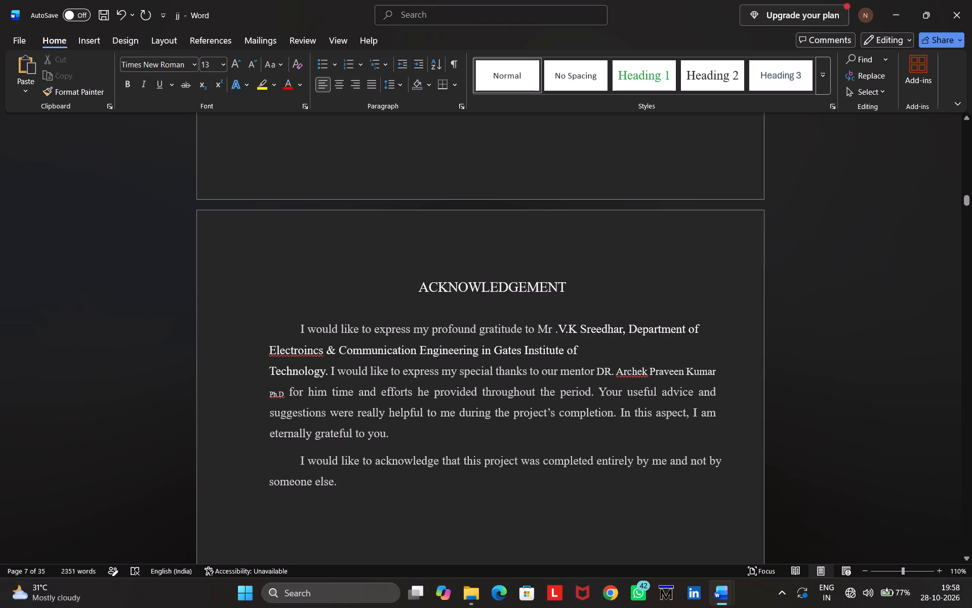
click(558, 331)
key(BackSpace)
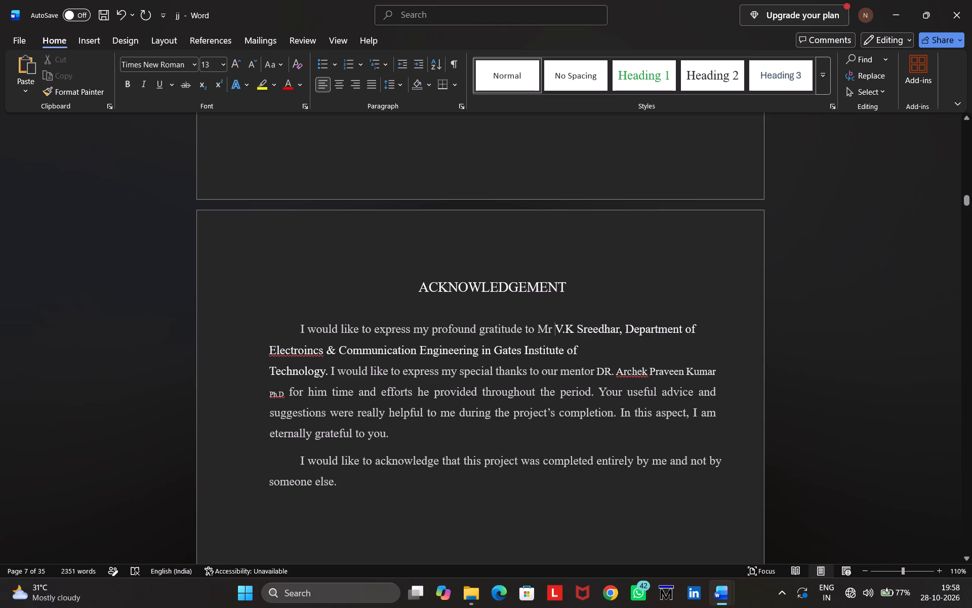
Correct the misspelled "Electroincs" to "Electronics" in the Acknowledgement's department name.
scroll(558, 391, down, 1)
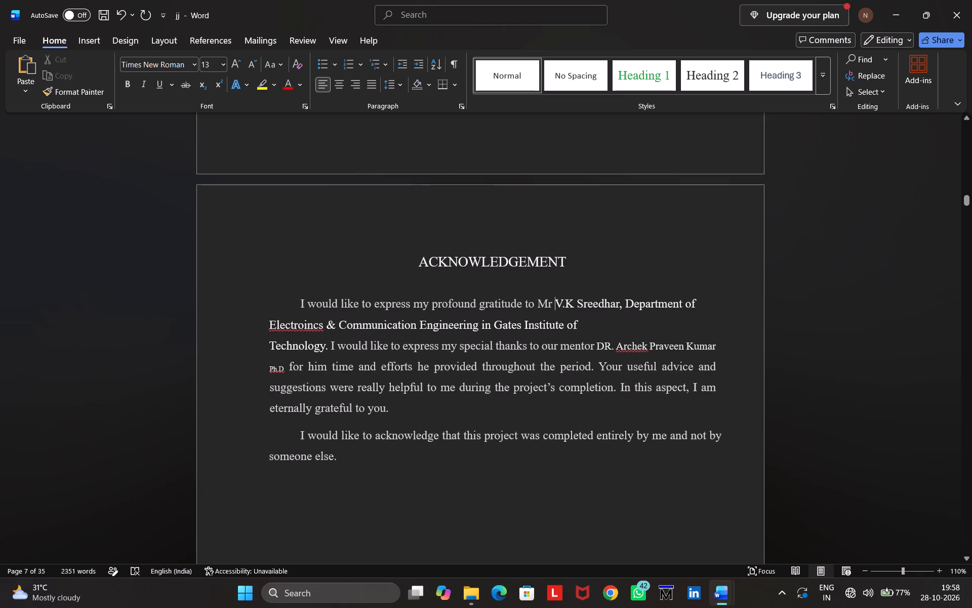
click(306, 323)
key(BackSpace)
key(Right)
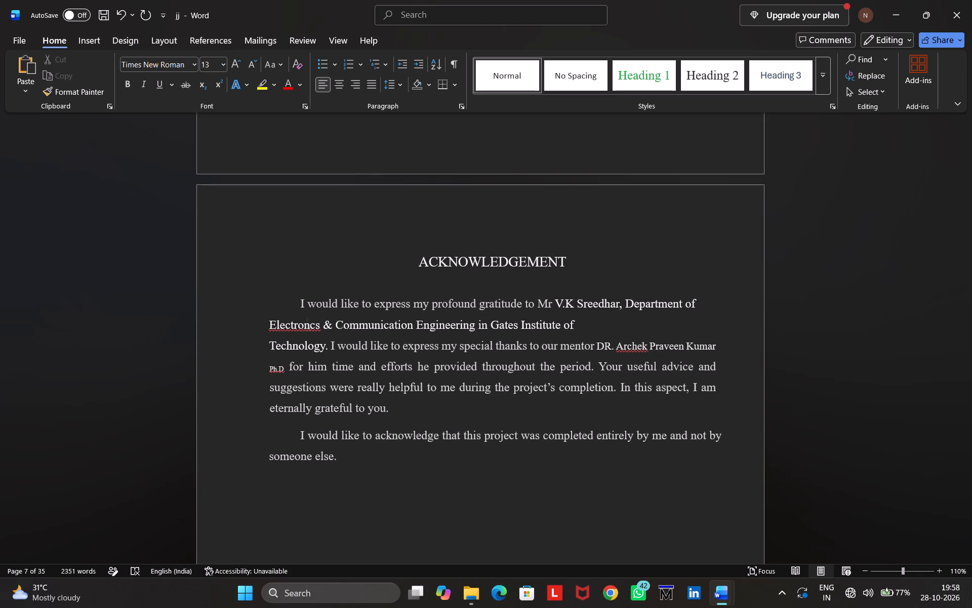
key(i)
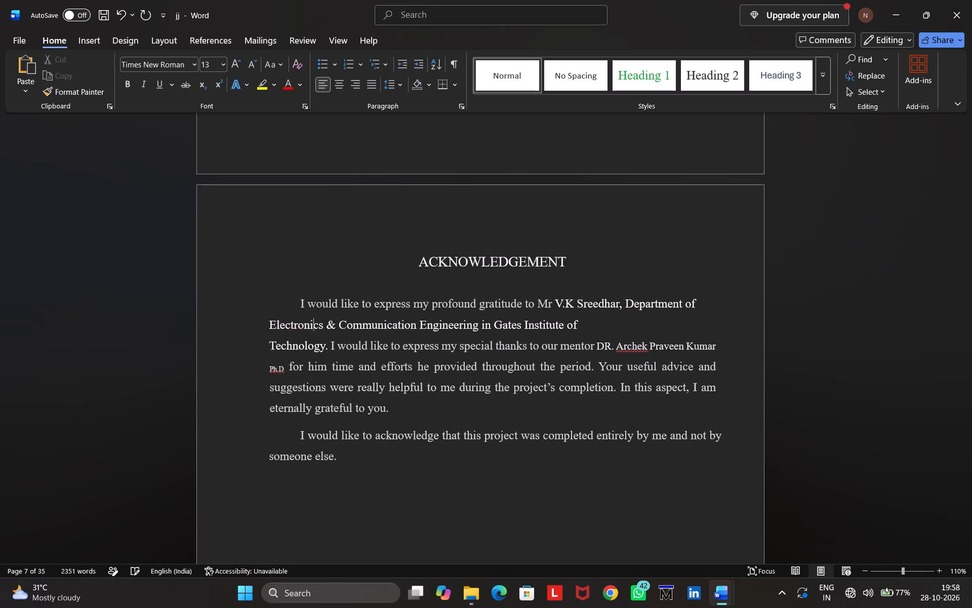
Insert a space after the mentor's first name in the Acknowledgement paragraph.
click(306, 323)
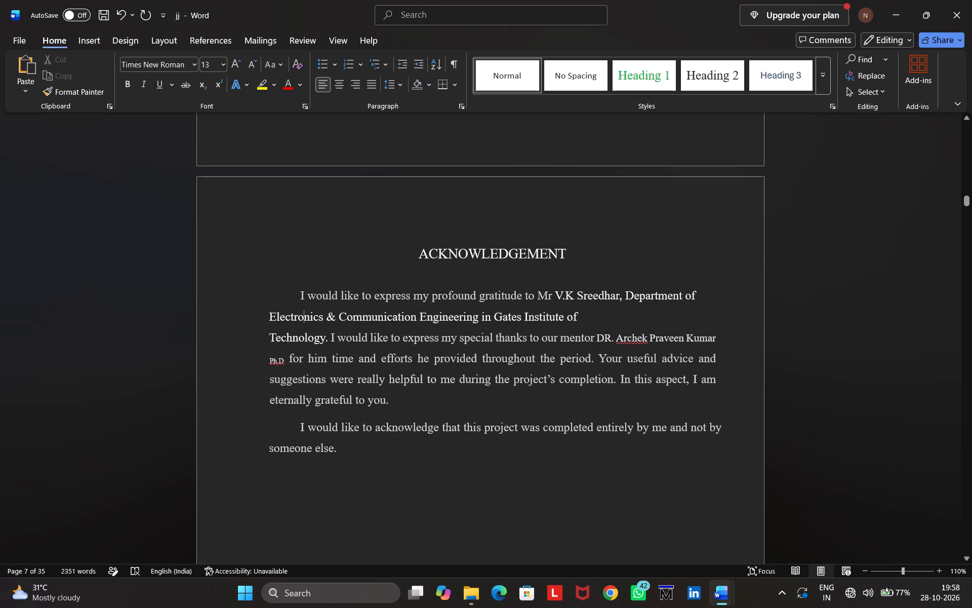
scroll(363, 440, down, 1)
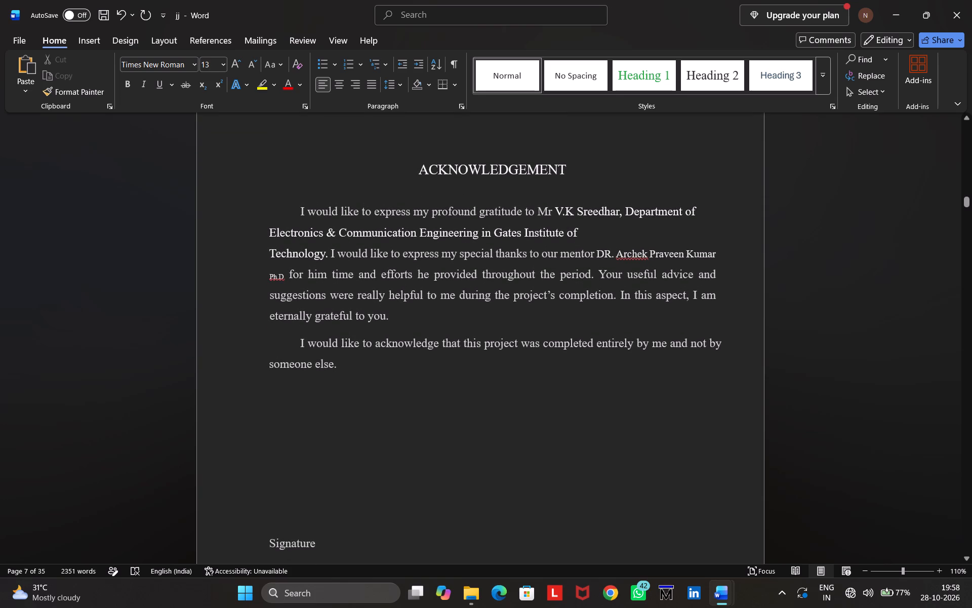
click(646, 252)
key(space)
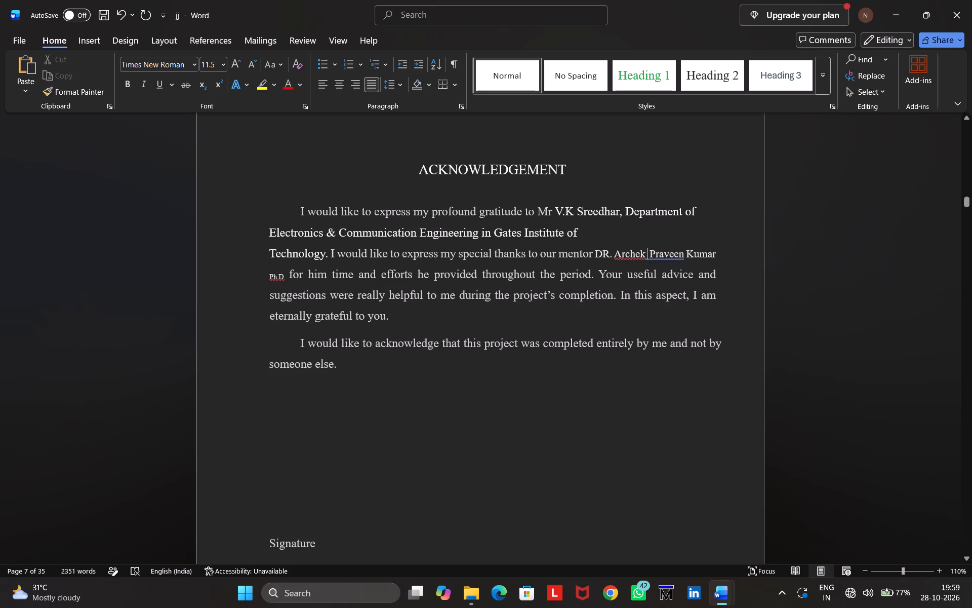
Join the Acknowledgement text starting at "Technology." to the preceding line ending in "Gates Institute of".
click(260, 259)
key(BackSpace)
key(BackSpace)
key(BackSpace)
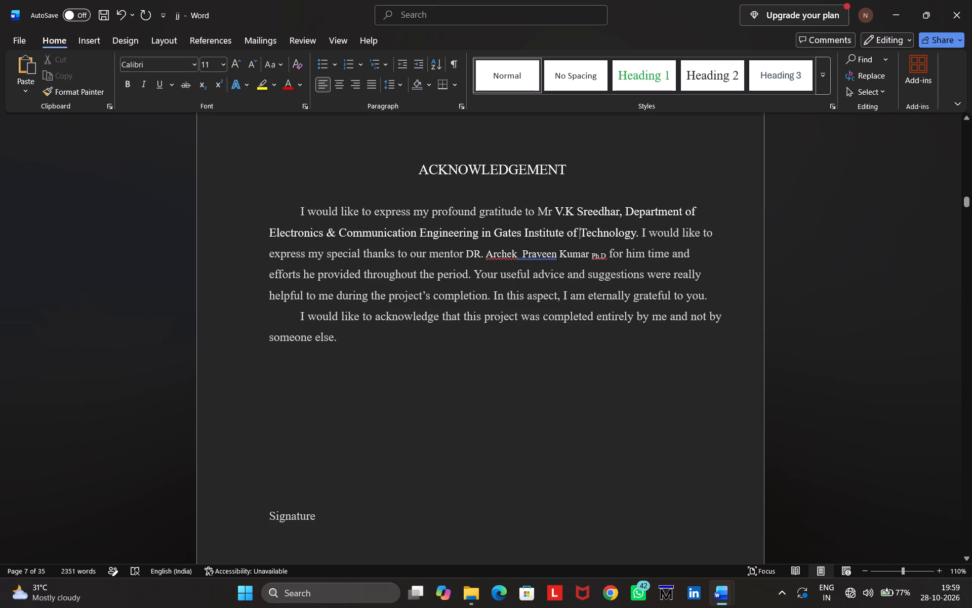
Add two blank lines before the "OUTCOMES:" heading in the Executive Summary so it starts on the page with its bullets.
scroll(500, 318, down, 1)
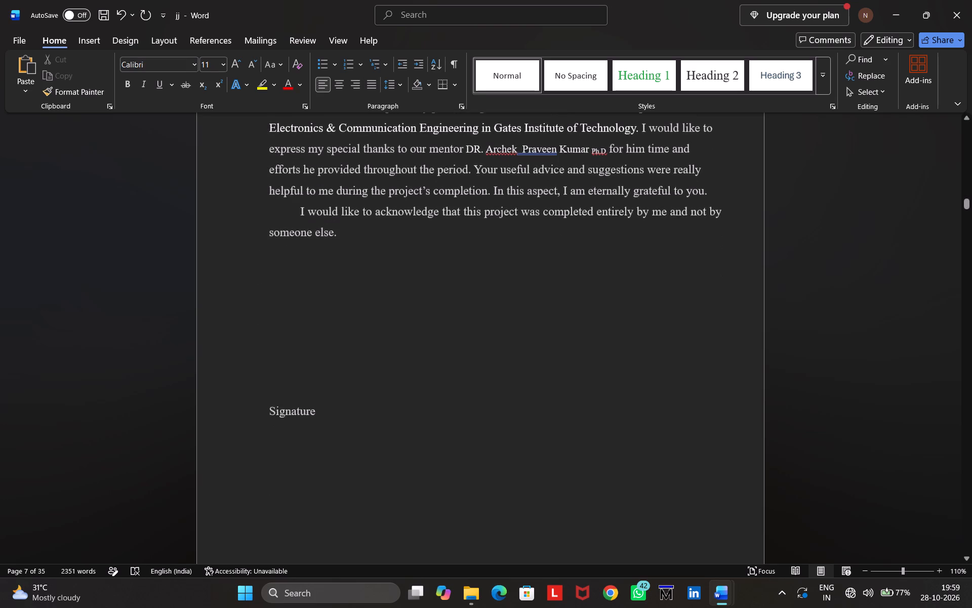
scroll(500, 318, down, 5)
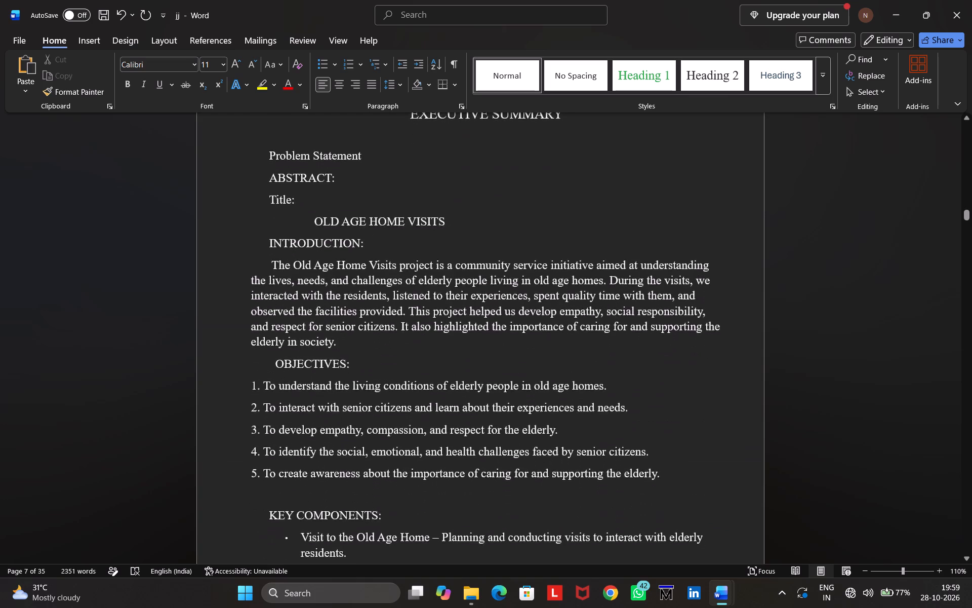
scroll(500, 318, down, 4)
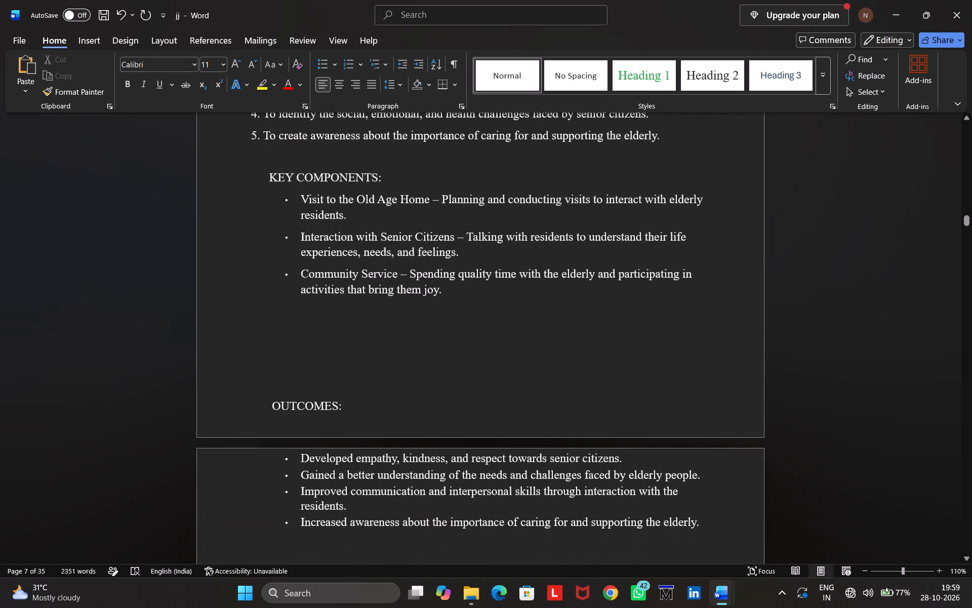
scroll(500, 318, down, 1)
click(260, 288)
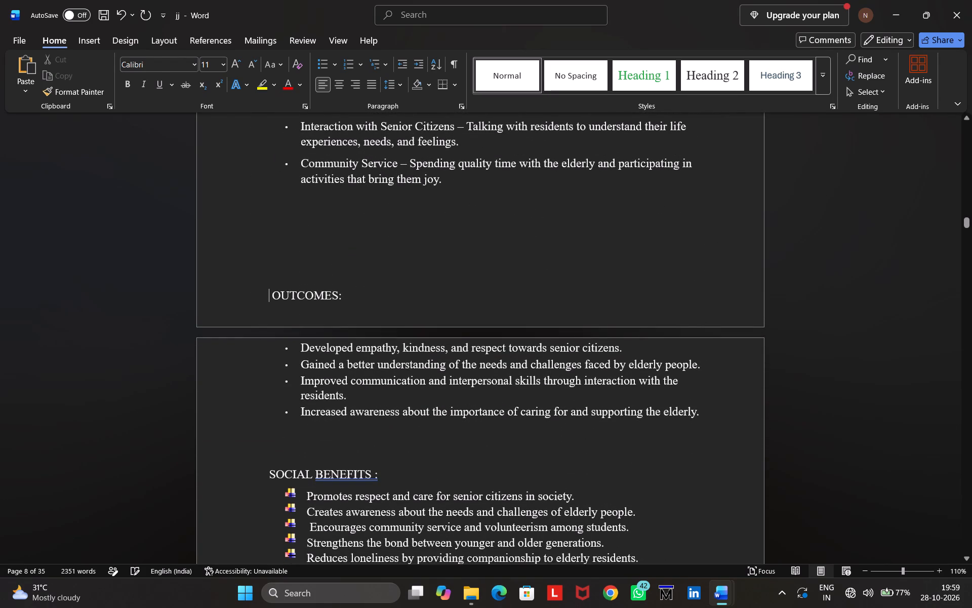
key(Return)
key(Return)
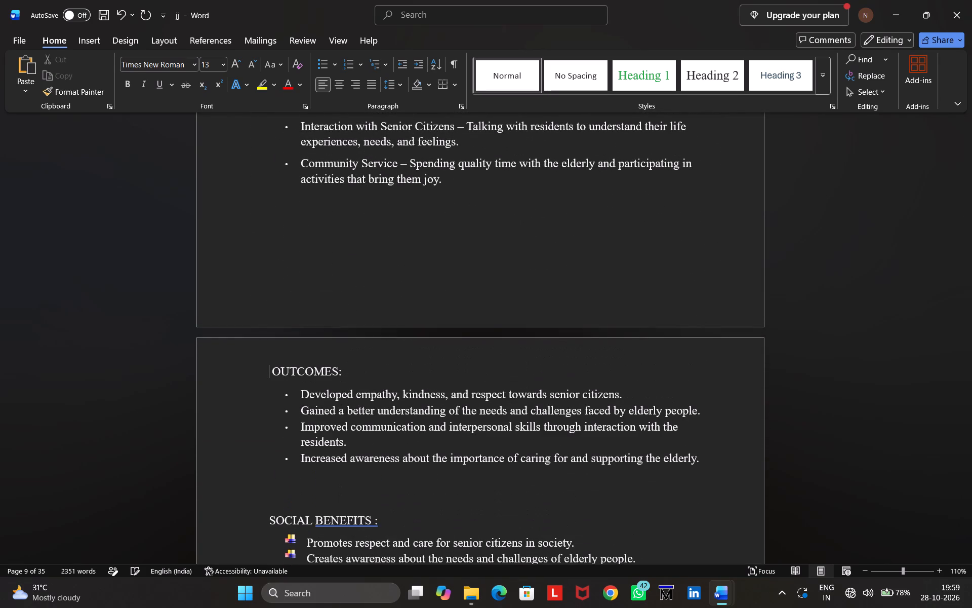
Delete the blank lines above the "CHAPTER 2" heading so it sits at the top of its page.
scroll(260, 288, down, 5)
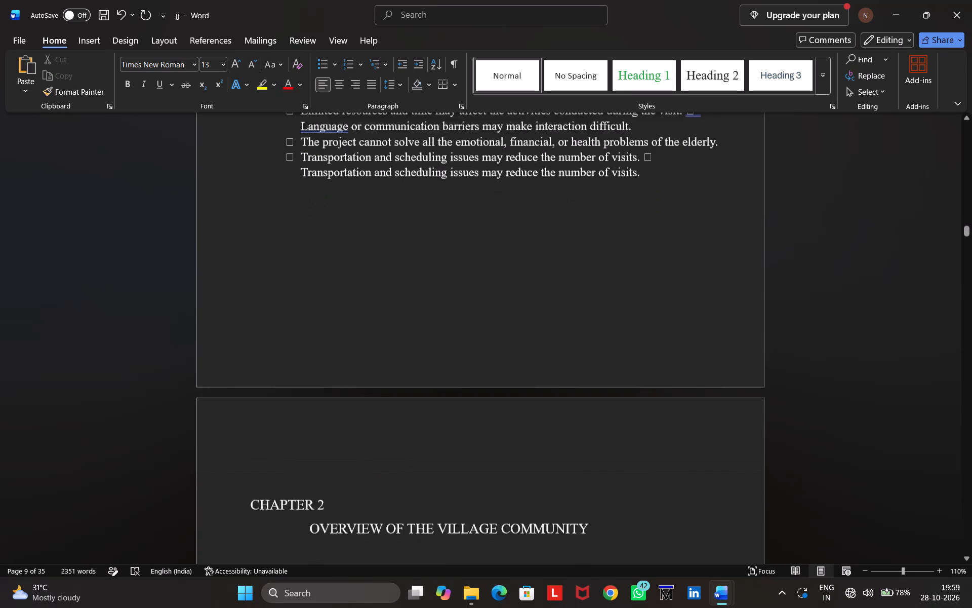
scroll(260, 288, down, 2)
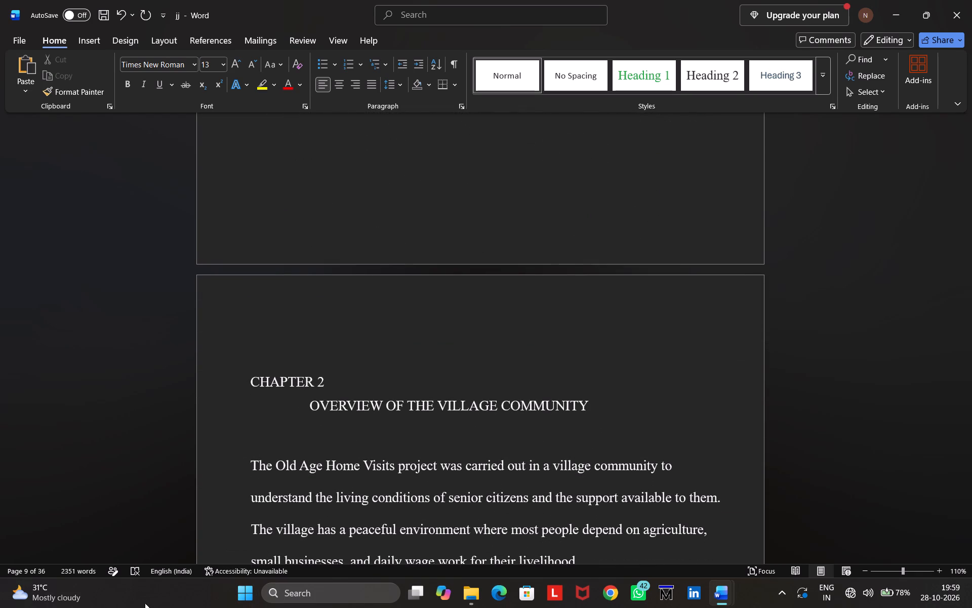
click(246, 384)
key(BackSpace)
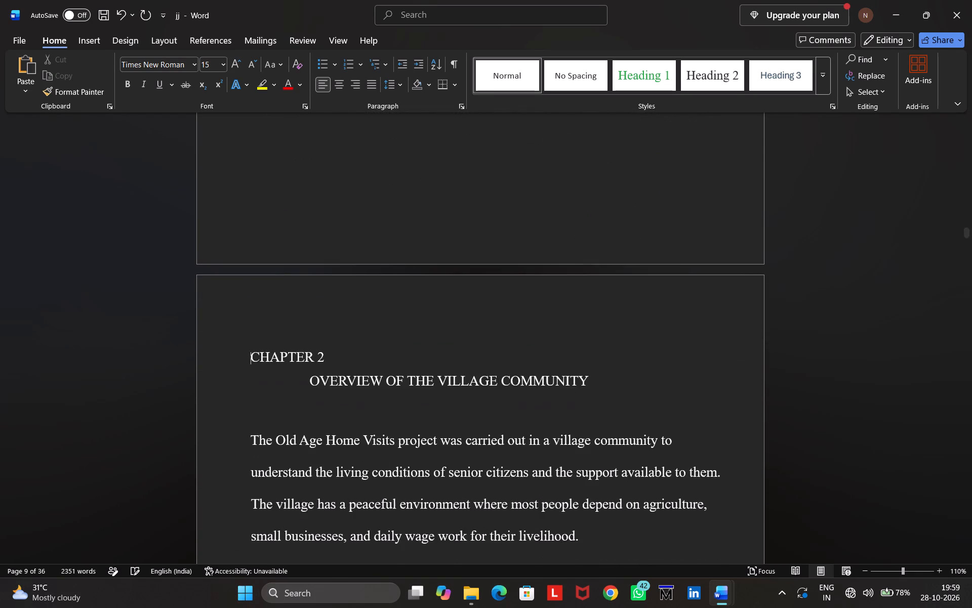
key(BackSpace)
key(BackSpace)
Remove the leading indentation and the blank lines above the "CHAPTER 3" heading, keeping it at the top of its own page.
scroll(246, 384, down, 2)
scroll(246, 384, up, 3)
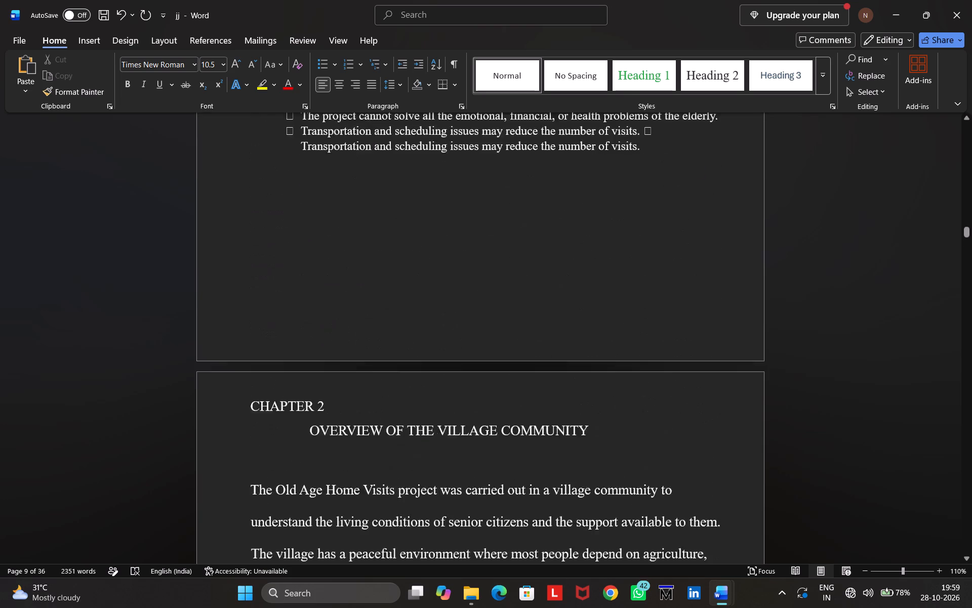
scroll(251, 536, down, 1)
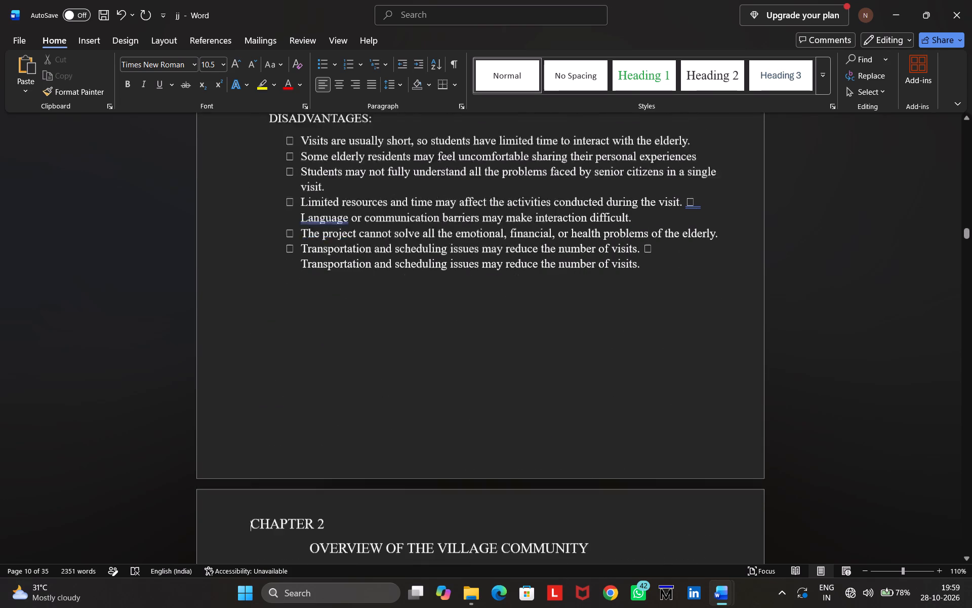
scroll(251, 536, down, 4)
scroll(251, 536, up, 1)
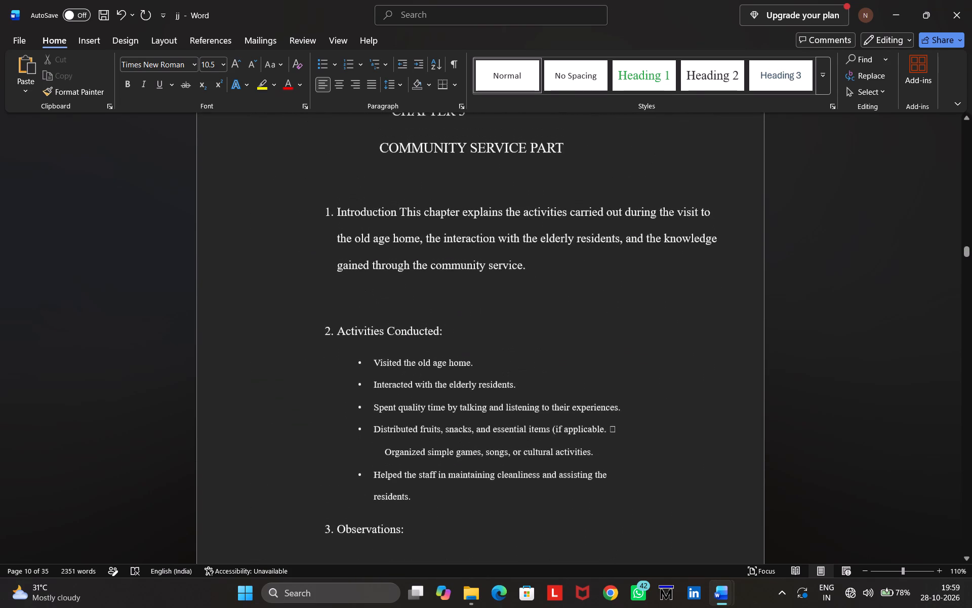
scroll(251, 536, up, 1)
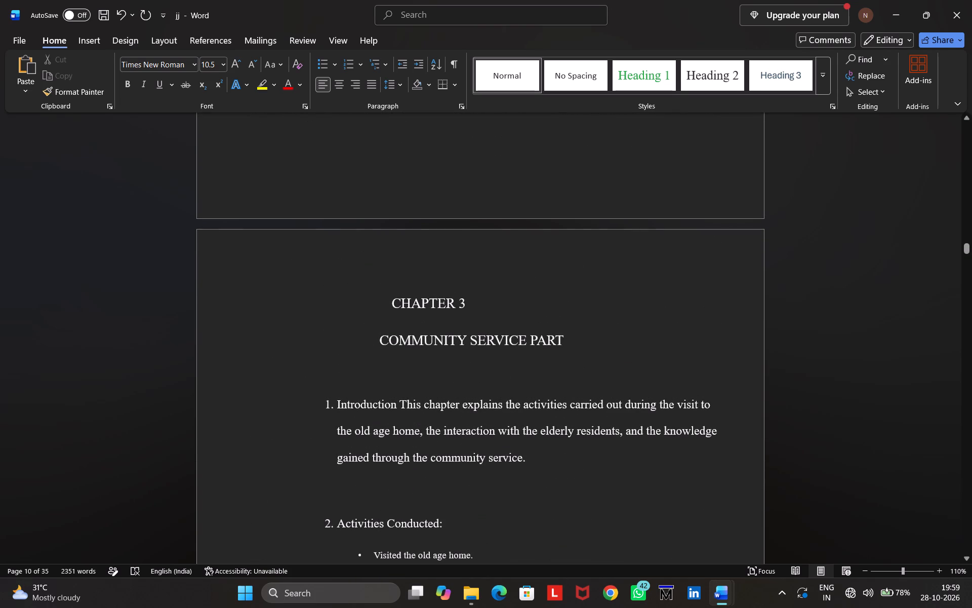
click(367, 305)
key(BackSpace)
key(BackSpace)
key(BackSpace)
key(BackSpace)
key(BackSpace)
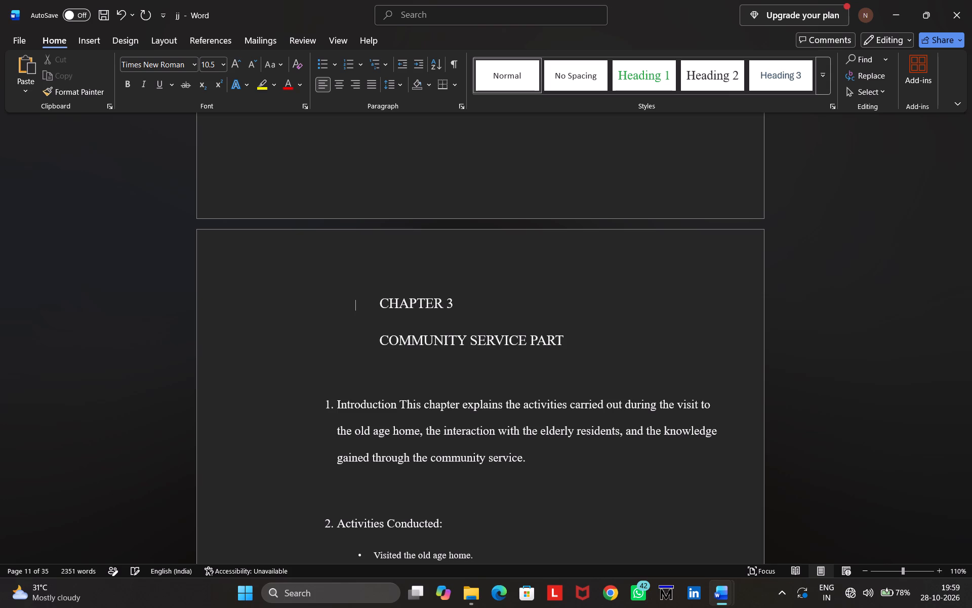
key(BackSpace)
key(BackSpace)
key(BackSpace)
key(BackSpace)
key(BackSpace)
key(BackSpace)
key(BackSpace)
key(BackSpace)
key(BackSpace)
key(BackSpace)
key(BackSpace)
key(BackSpace)
key(BackSpace)
key(BackSpace)
key(BackSpace)
key(BackSpace)
key(BackSpace)
key(BackSpace)
key(BackSpace)
key(BackSpace)
key(BackSpace)
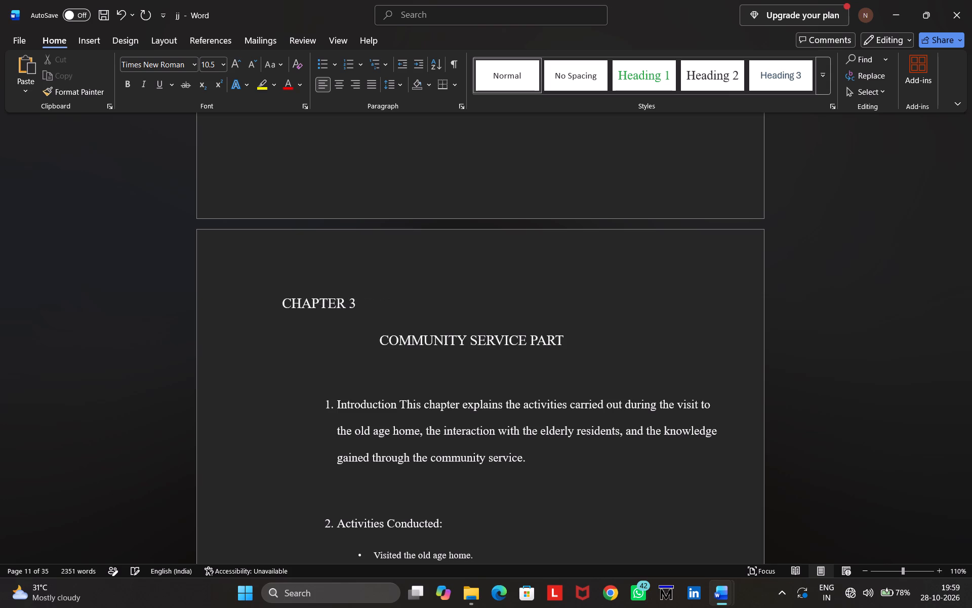
key(Return)
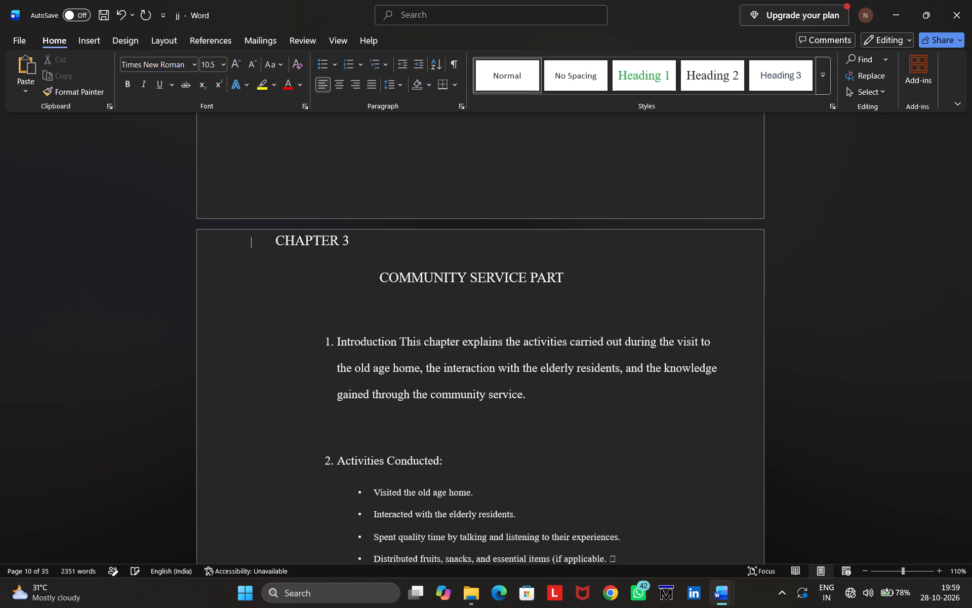
Add four blank lines above "4. Learning Outcomes:" in Chapter 3 so the heading and its bullets start on the next page.
scroll(367, 305, up, 2)
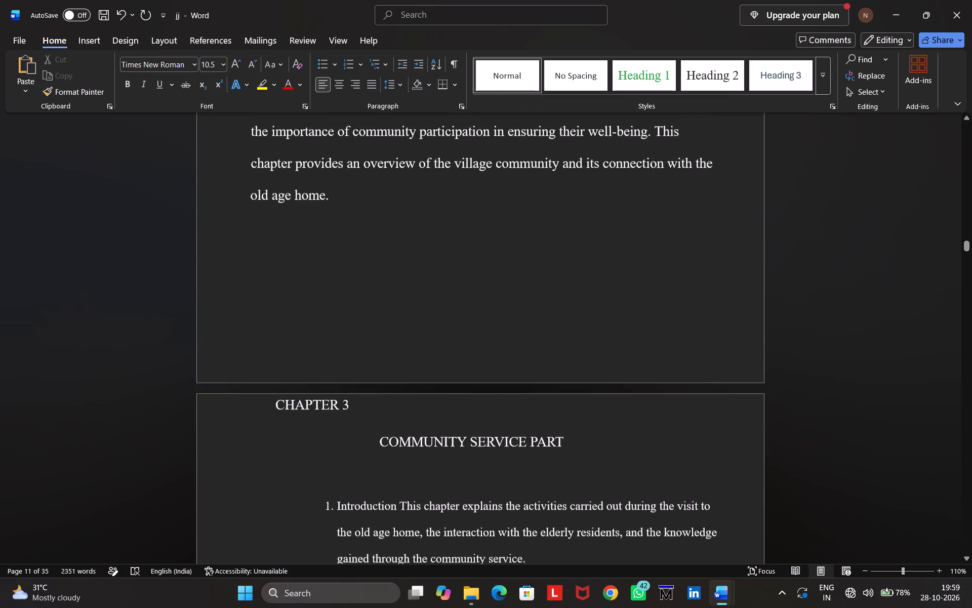
scroll(367, 305, up, 1)
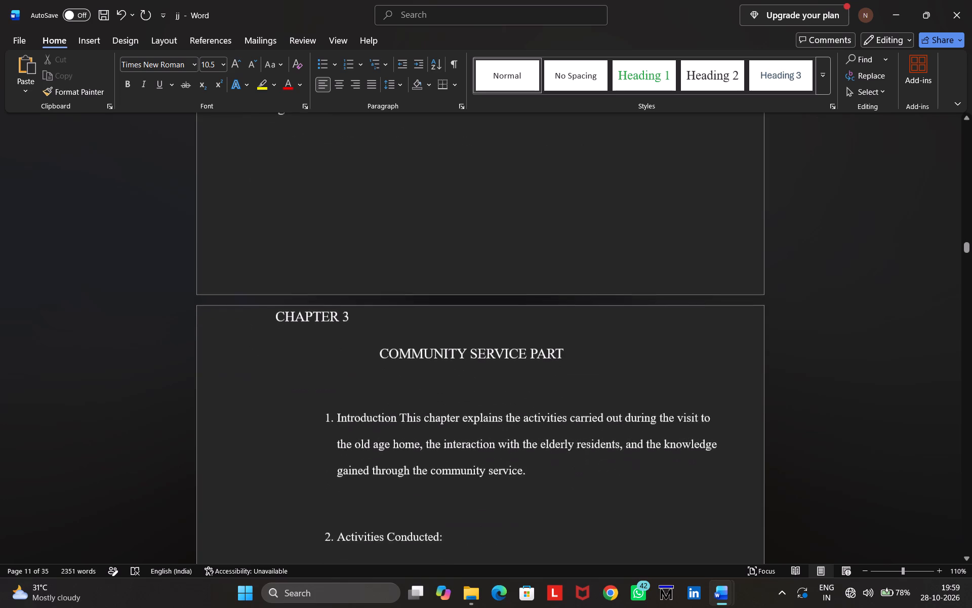
scroll(367, 305, up, 1)
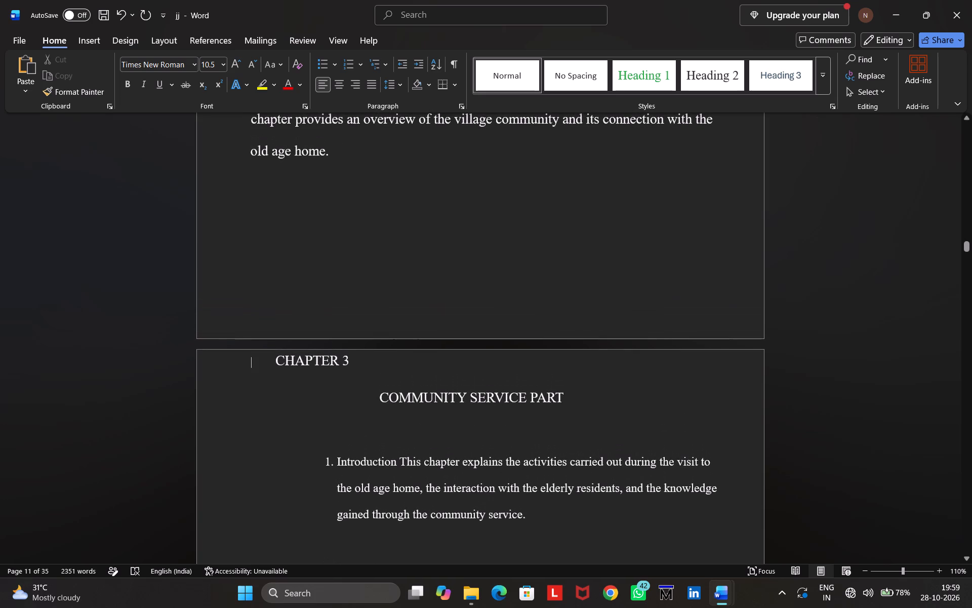
click(363, 292)
scroll(363, 292, down, 4)
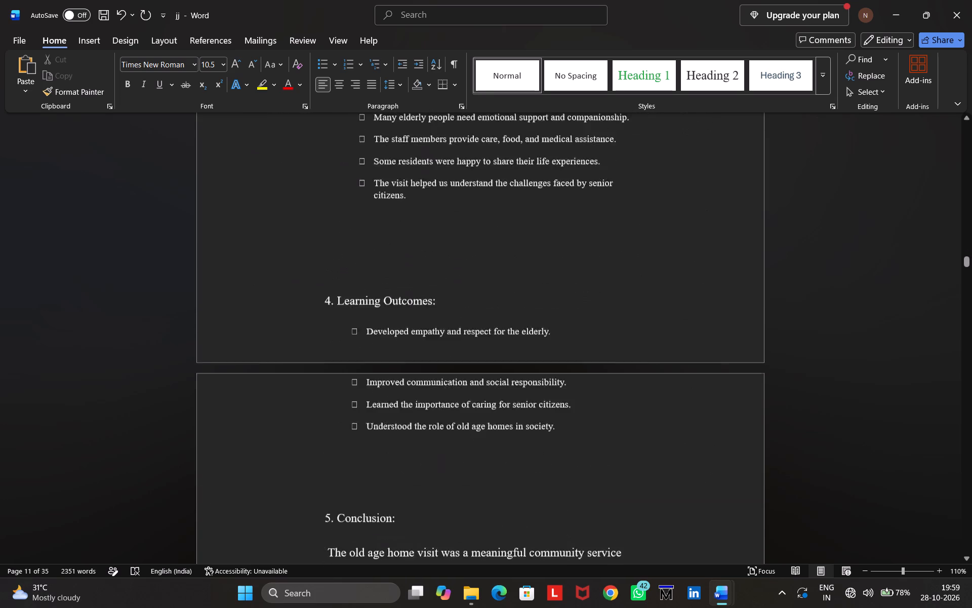
scroll(363, 292, down, 1)
scroll(363, 292, up, 2)
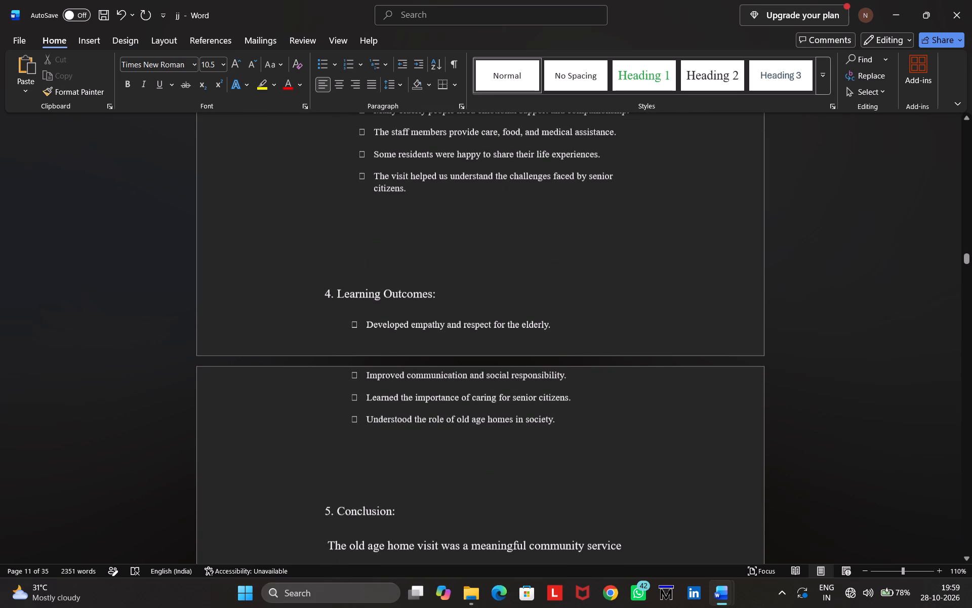
click(332, 261)
key(Return)
key(Return)
key(Return)
key(Return)
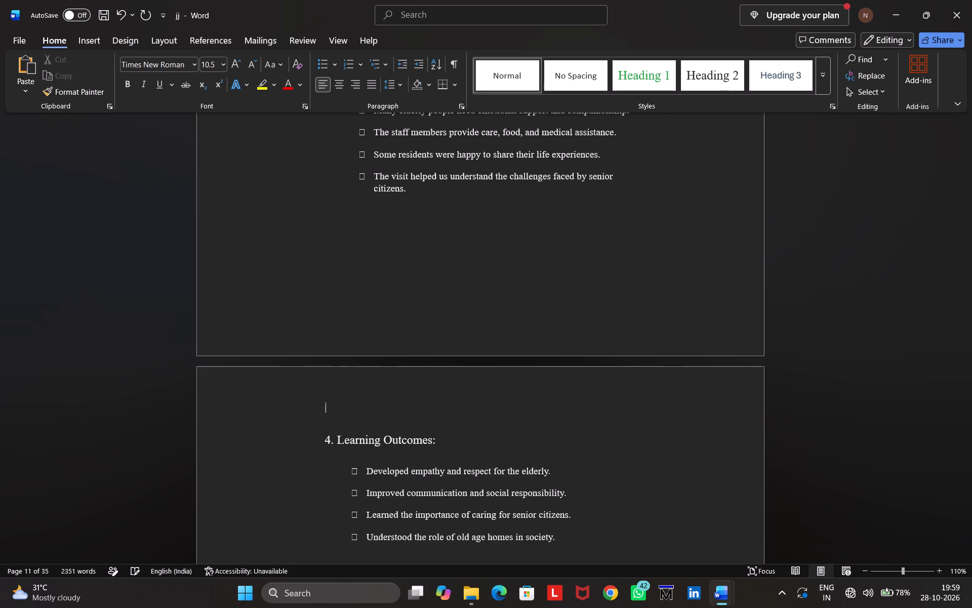
Delete the blank lines above the "CHAPTER 4" heading and trim its leading space so it starts at the top of the page.
scroll(332, 261, down, 5)
scroll(332, 261, up, 2)
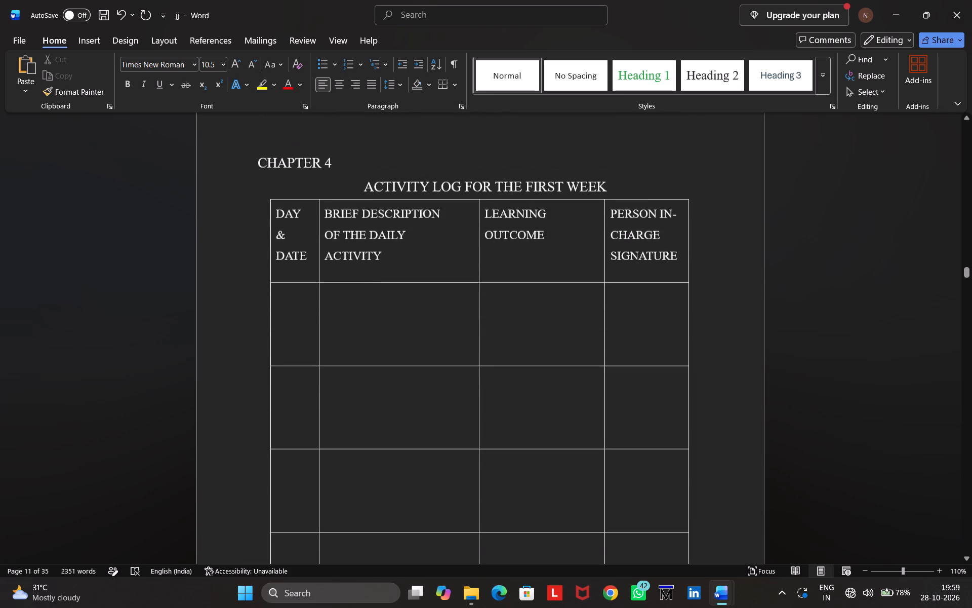
scroll(332, 261, up, 1)
click(238, 264)
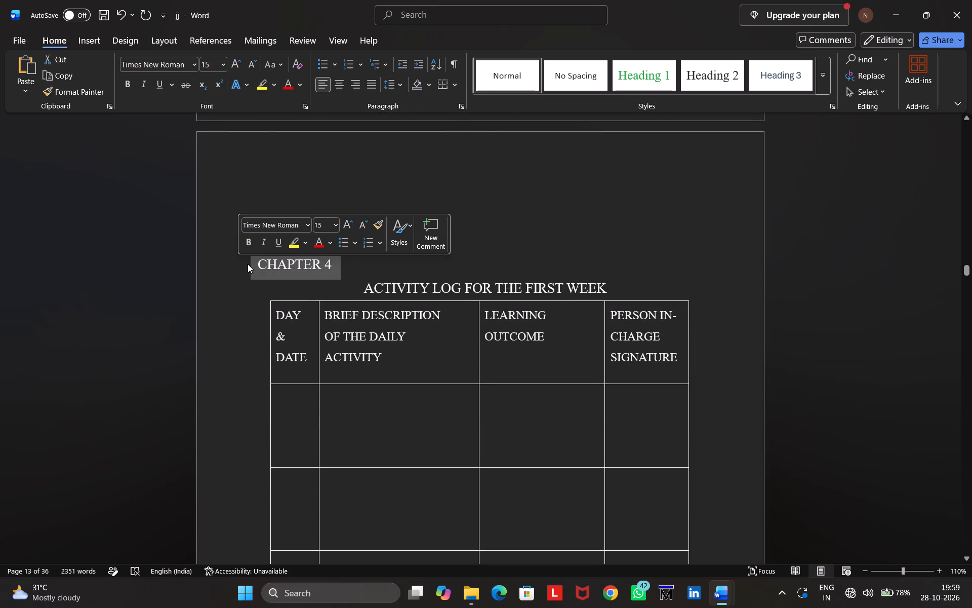
click(229, 201)
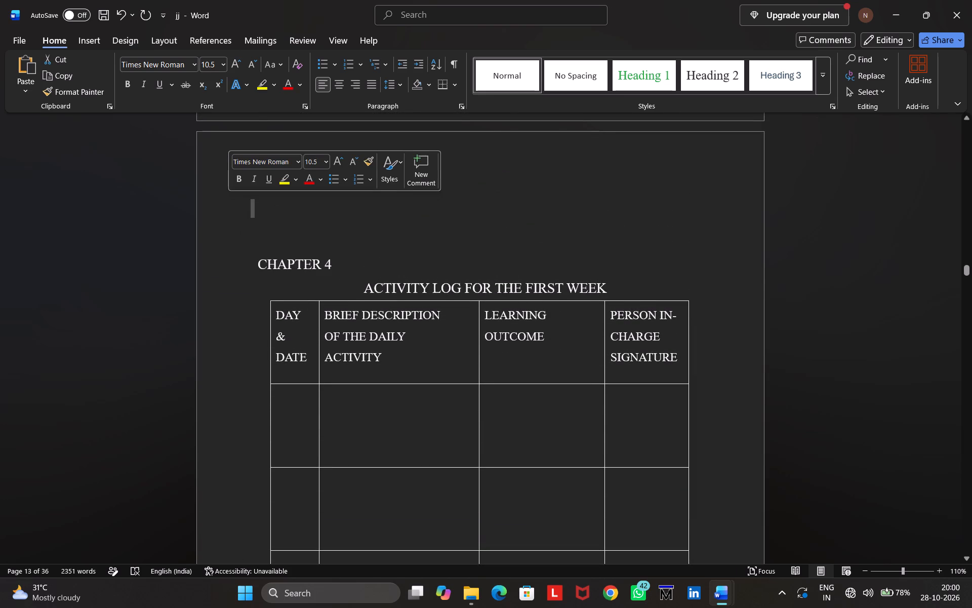
key(BackSpace)
key(BackSpace)
key(BackSpace)
key(BackSpace)
key(BackSpace)
key(BackSpace)
key(BackSpace)
key(BackSpace)
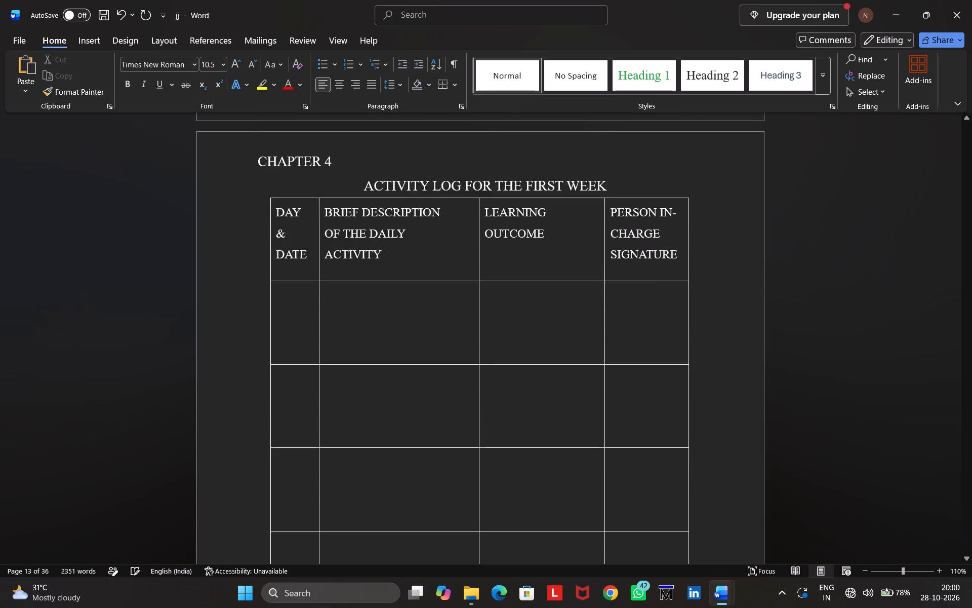
key(Down)
key(Down)
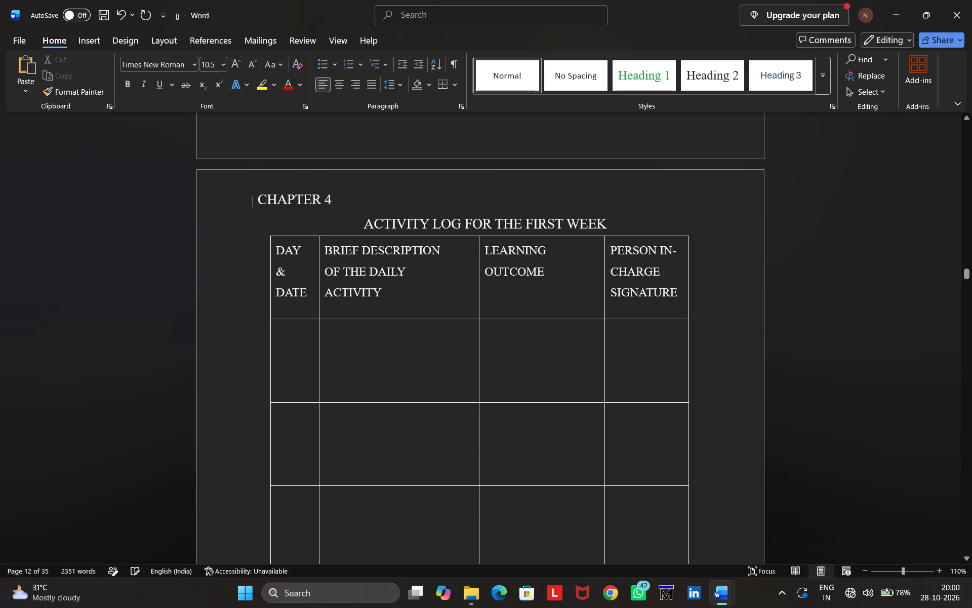
key(BackSpace)
key(BackSpace)
key(BackSpace)
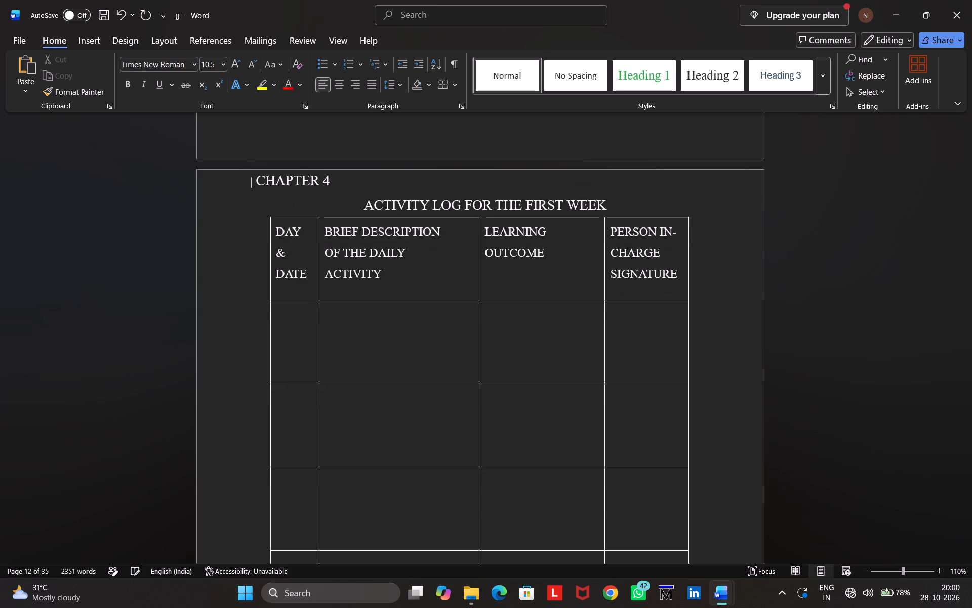
Add a blank line above the "WEEKLY REPORT WEEK– 2" heading so it starts on the same page as its date line and table.
scroll(231, 205, down, 5)
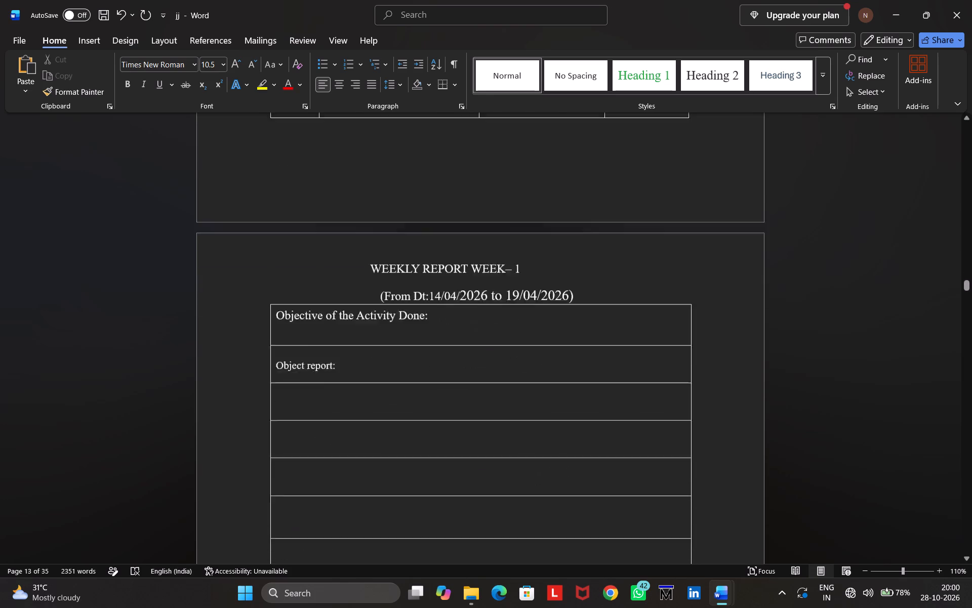
scroll(231, 205, down, 7)
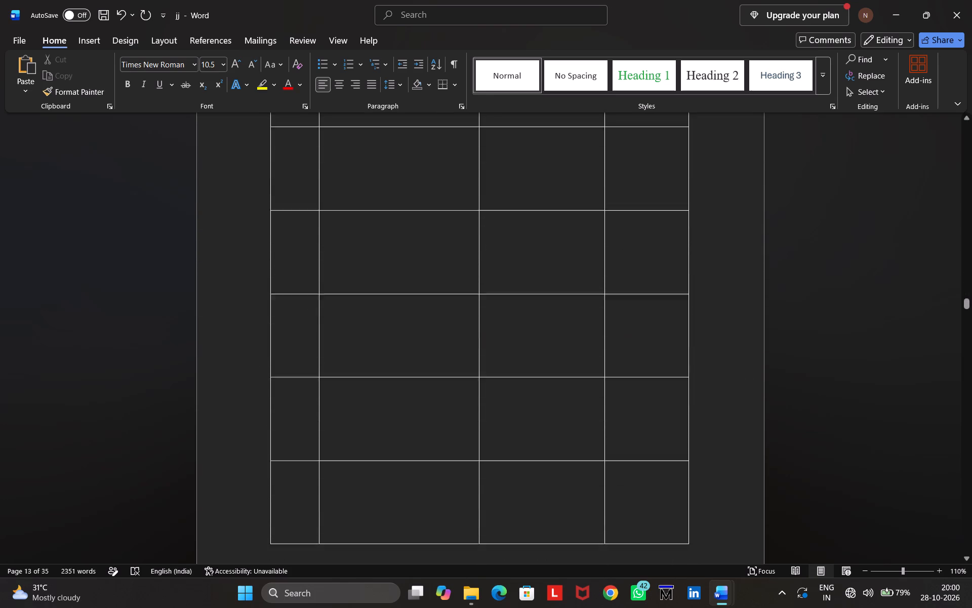
scroll(231, 205, down, 1)
scroll(231, 205, up, 1)
click(351, 210)
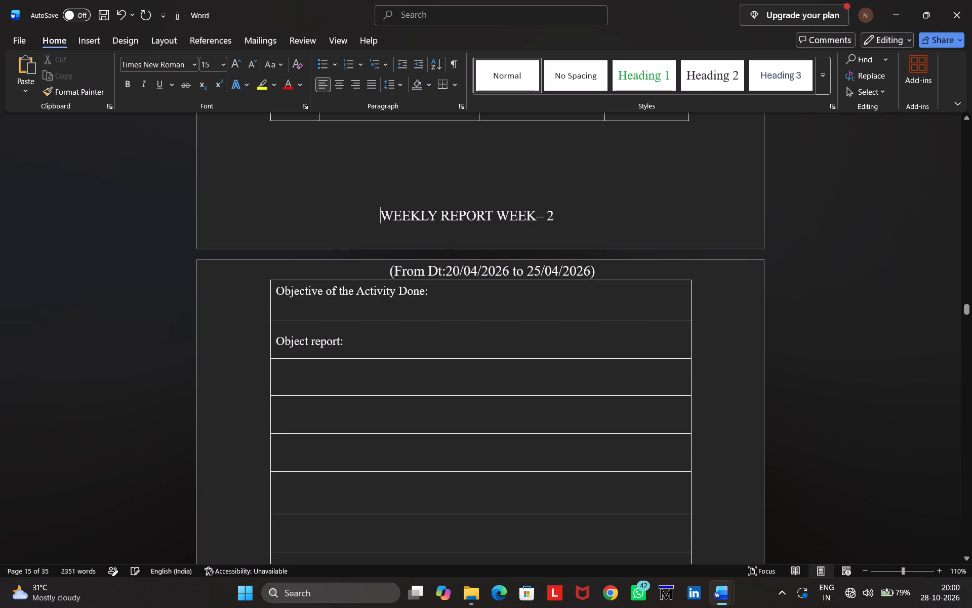
key(Return)
Check the page starts and layout of the activity logs and weekly reports from the second through the fifth week.
scroll(351, 210, down, 4)
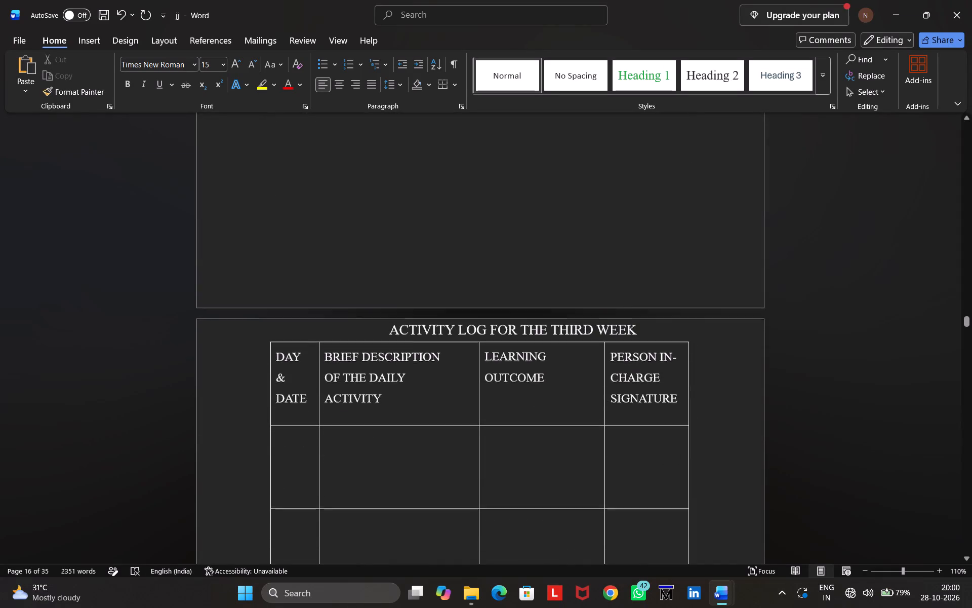
scroll(351, 210, down, 2)
scroll(351, 210, up, 3)
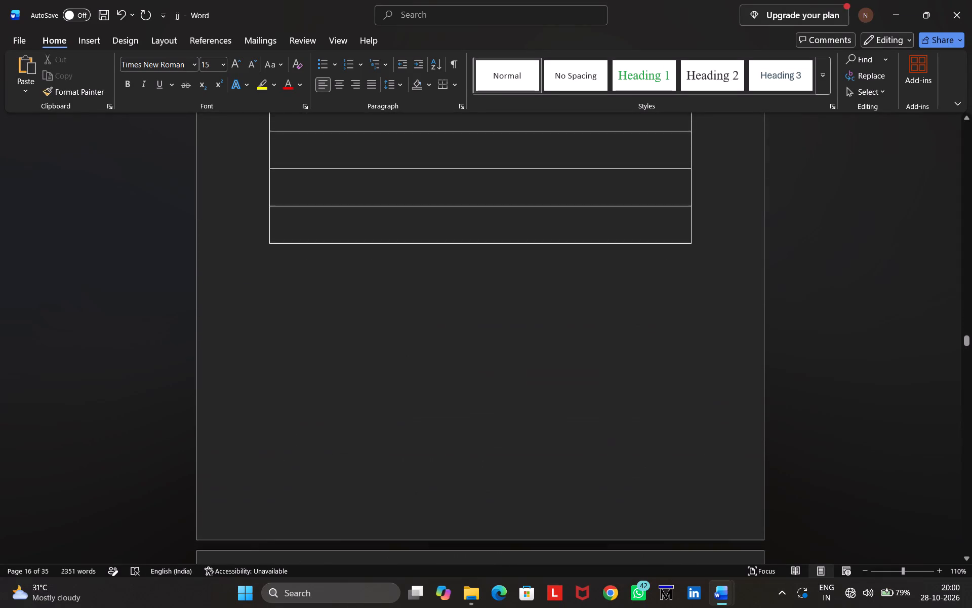
scroll(351, 210, up, 10)
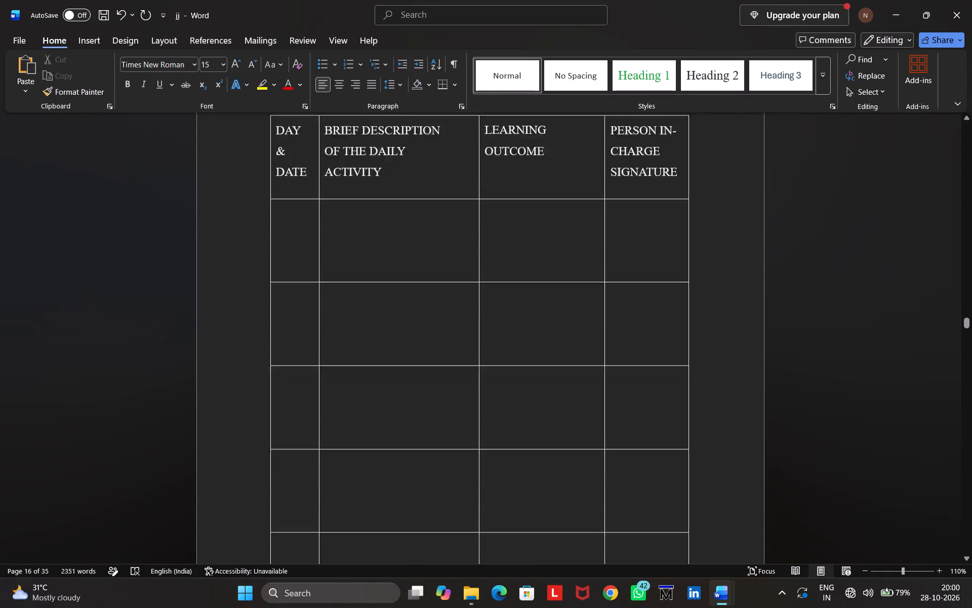
scroll(351, 210, up, 1)
scroll(351, 210, down, 6)
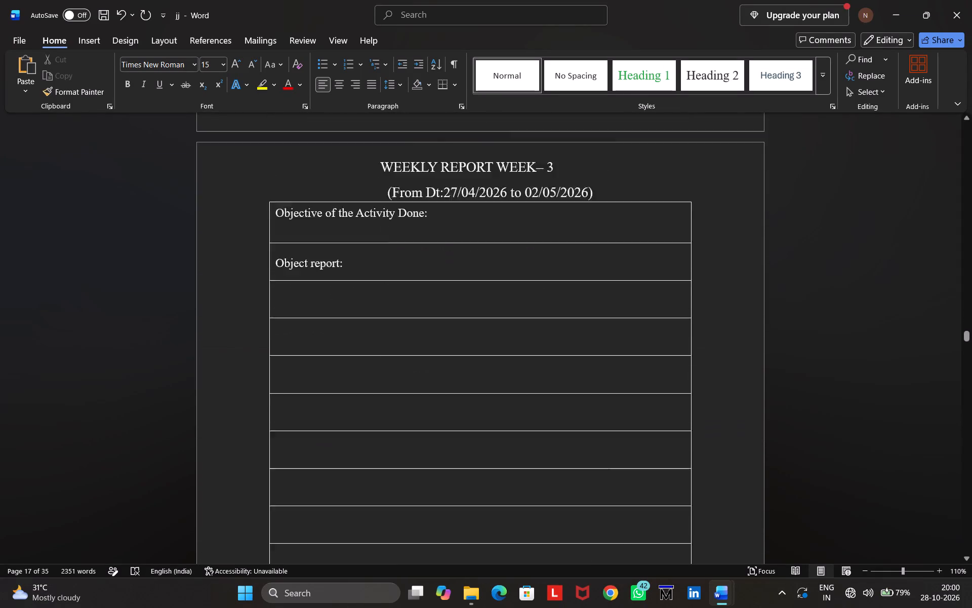
scroll(351, 210, down, 9)
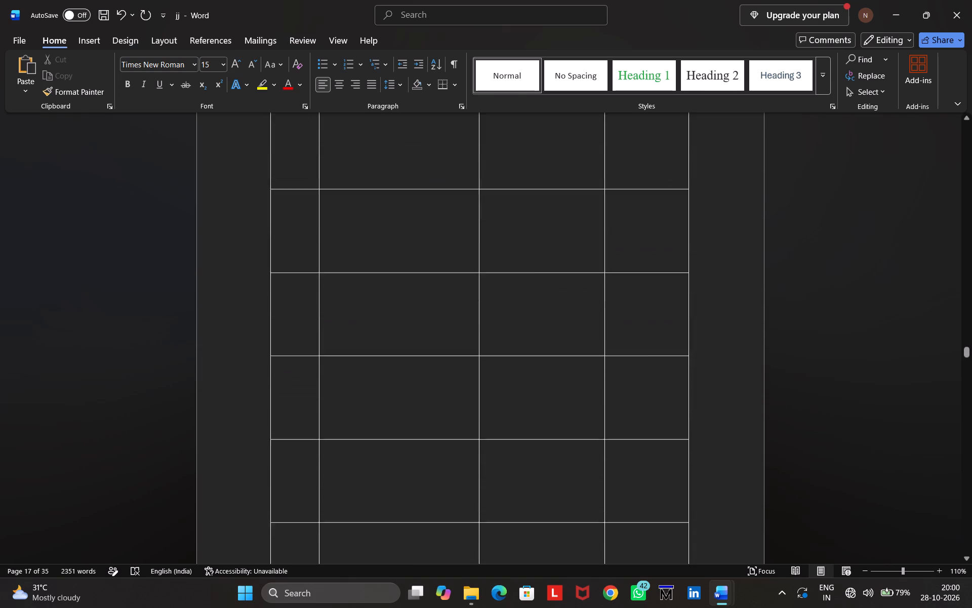
scroll(351, 210, down, 6)
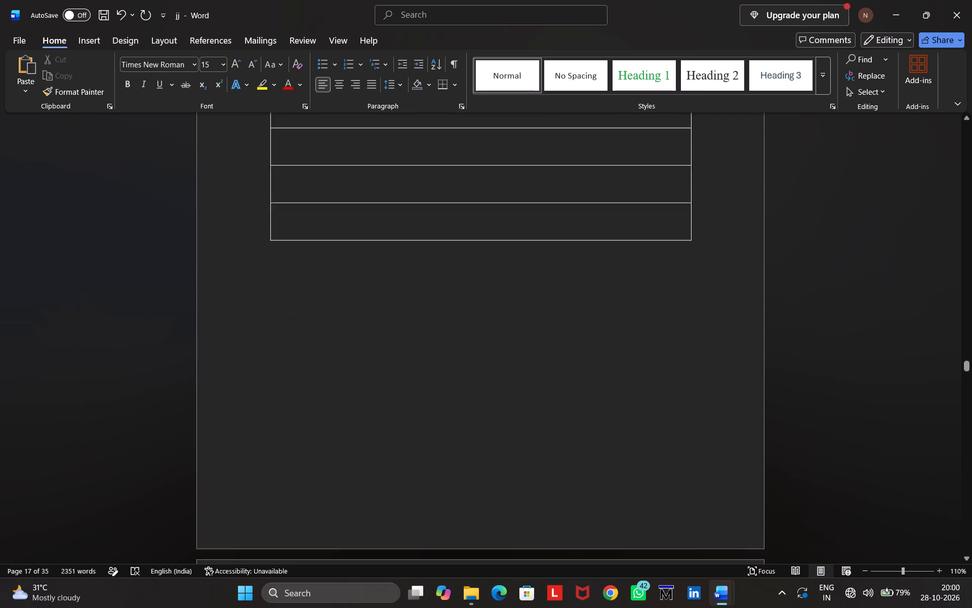
scroll(351, 210, down, 1)
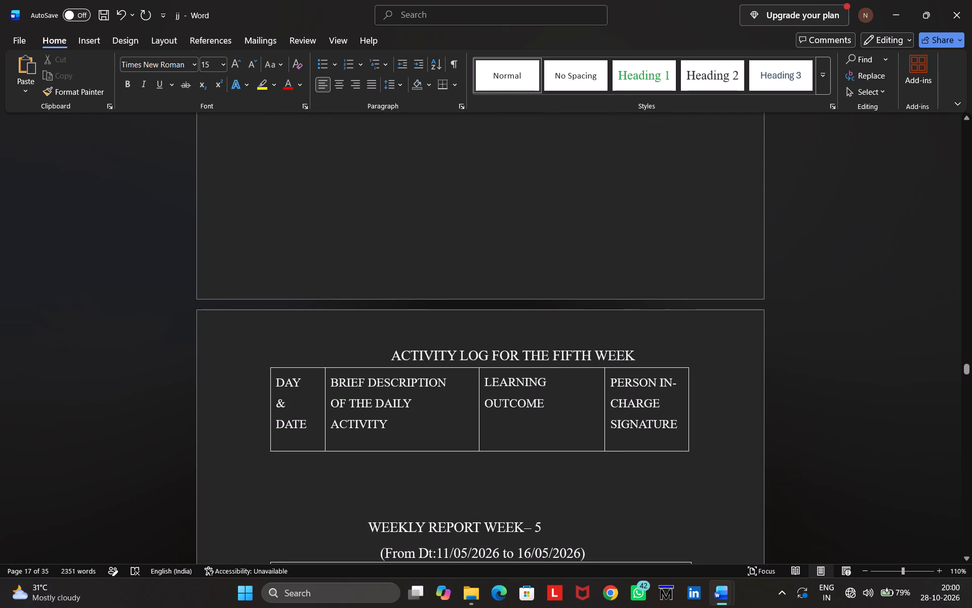
scroll(375, 515, down, 7)
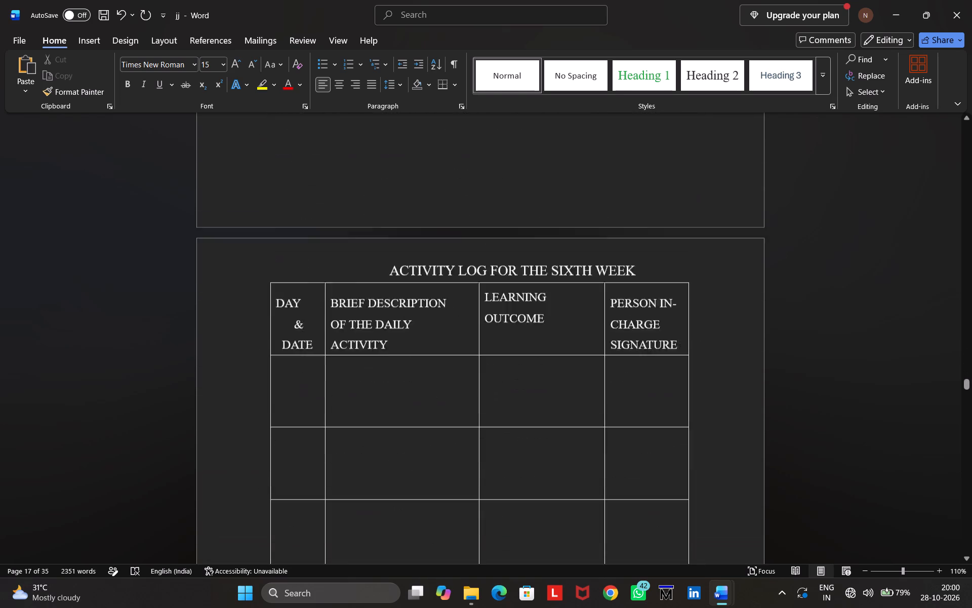
Add two blank lines above the "WEEKLY REPORT WEEK– 6" heading so it moves to the next page with its date line and table.
scroll(375, 515, down, 5)
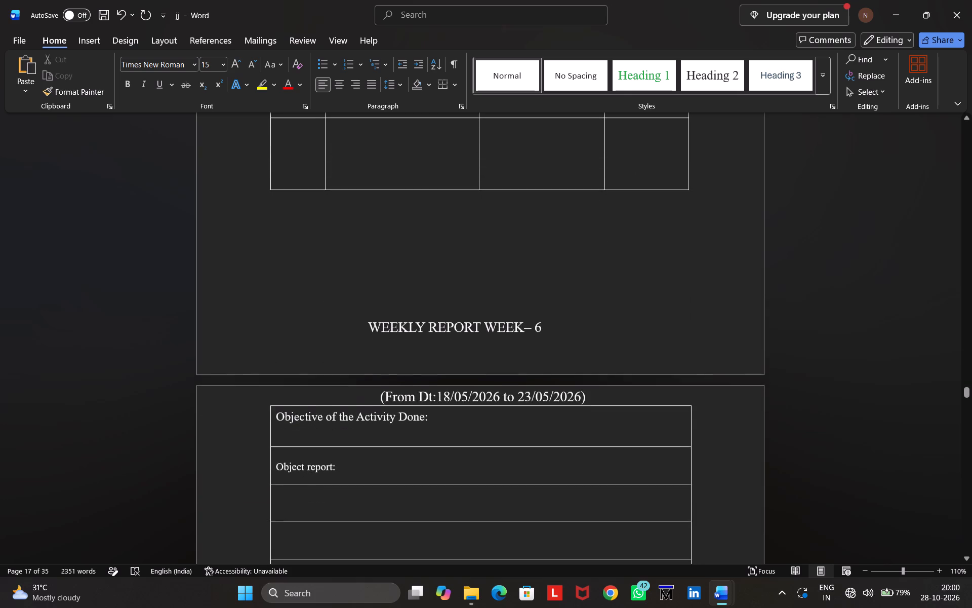
click(355, 306)
key(Return)
key(Return)
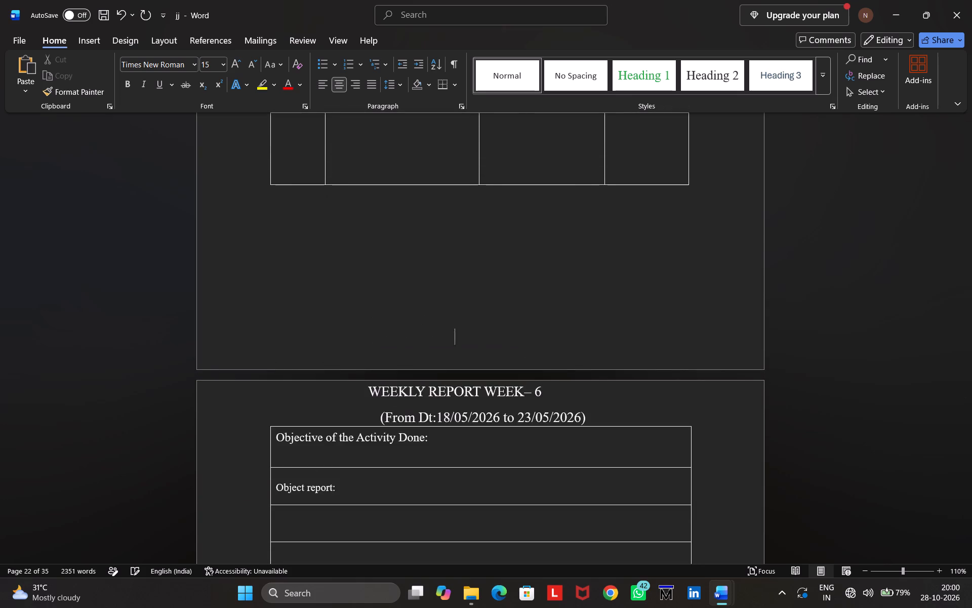
key(Return)
key(BackSpace)
Review the pages from the Week 6 report through the Week 8 report, the old age home questions and the community awareness description table.
scroll(355, 306, down, 1)
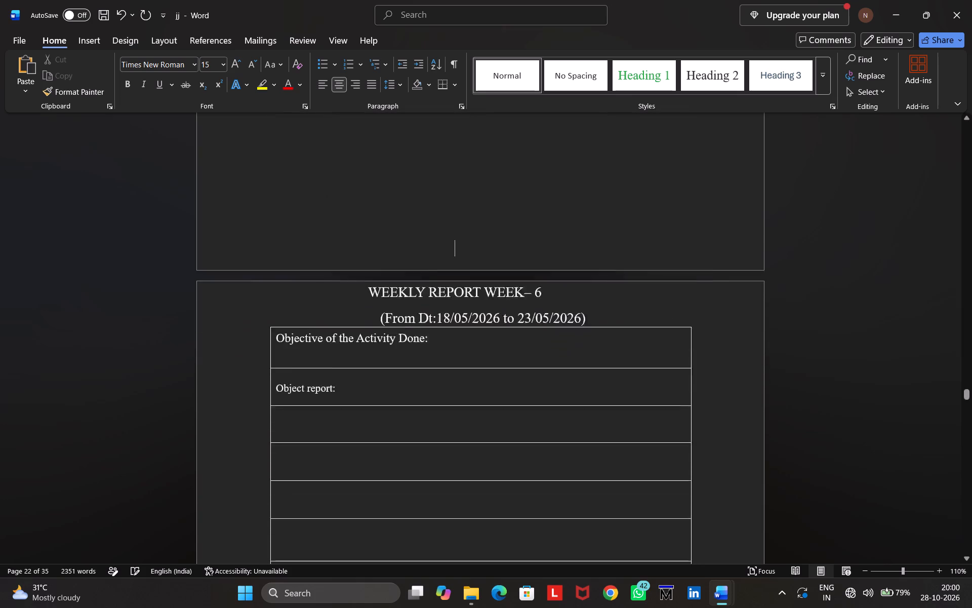
scroll(355, 306, down, 5)
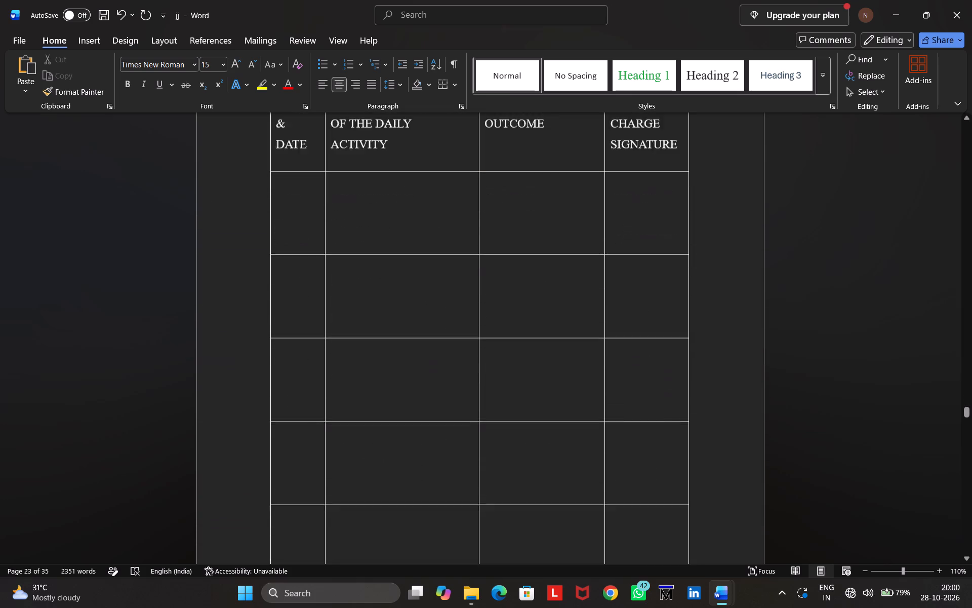
scroll(355, 306, down, 5)
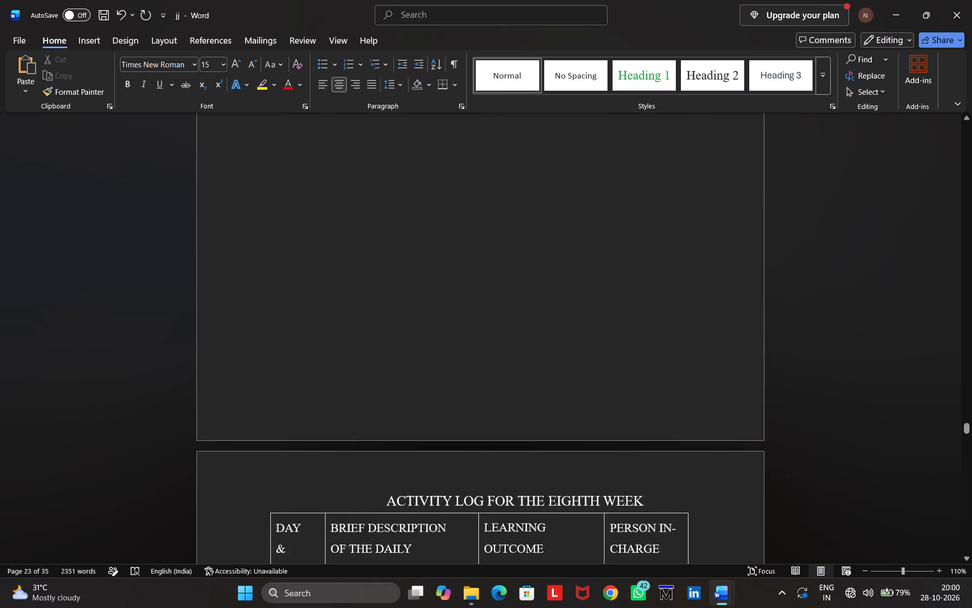
scroll(355, 306, down, 4)
scroll(355, 306, up, 1)
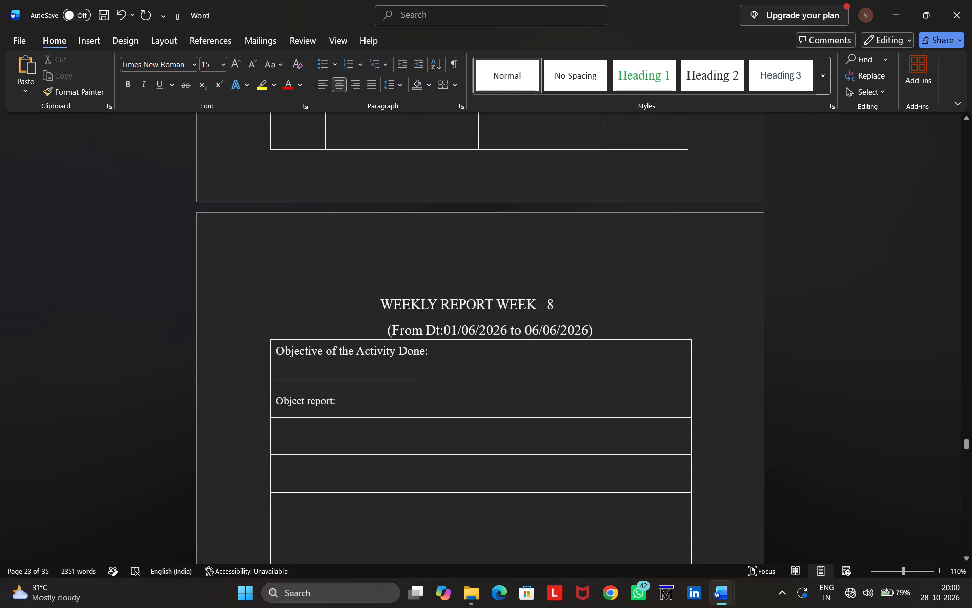
scroll(355, 306, down, 7)
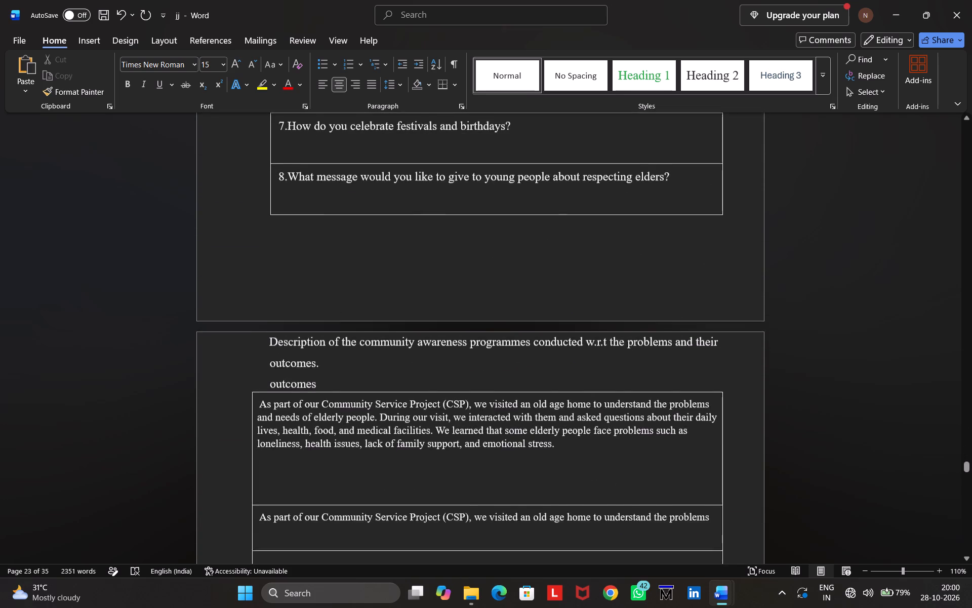
scroll(355, 306, down, 3)
scroll(355, 306, up, 2)
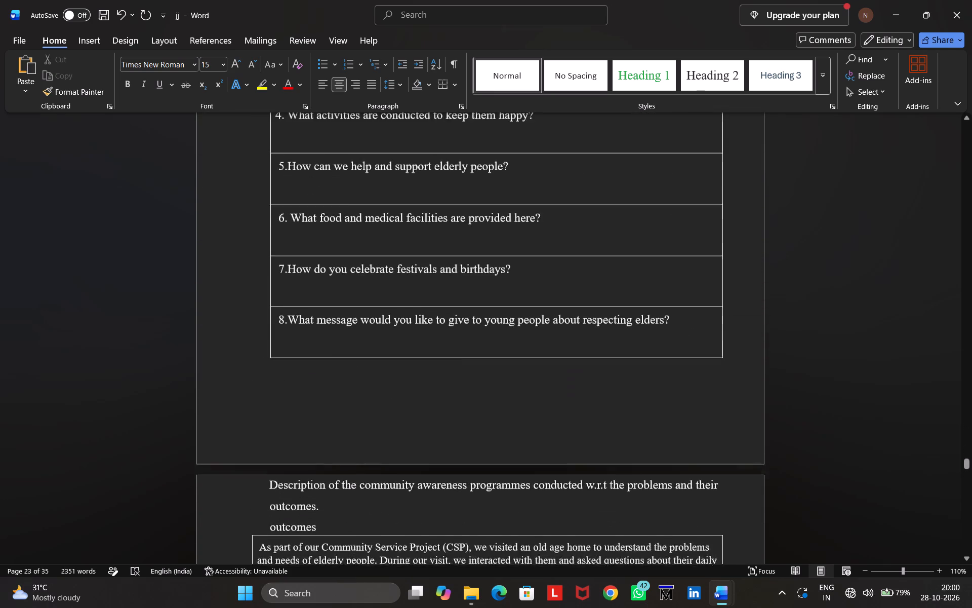
scroll(355, 306, up, 2)
scroll(355, 306, down, 3)
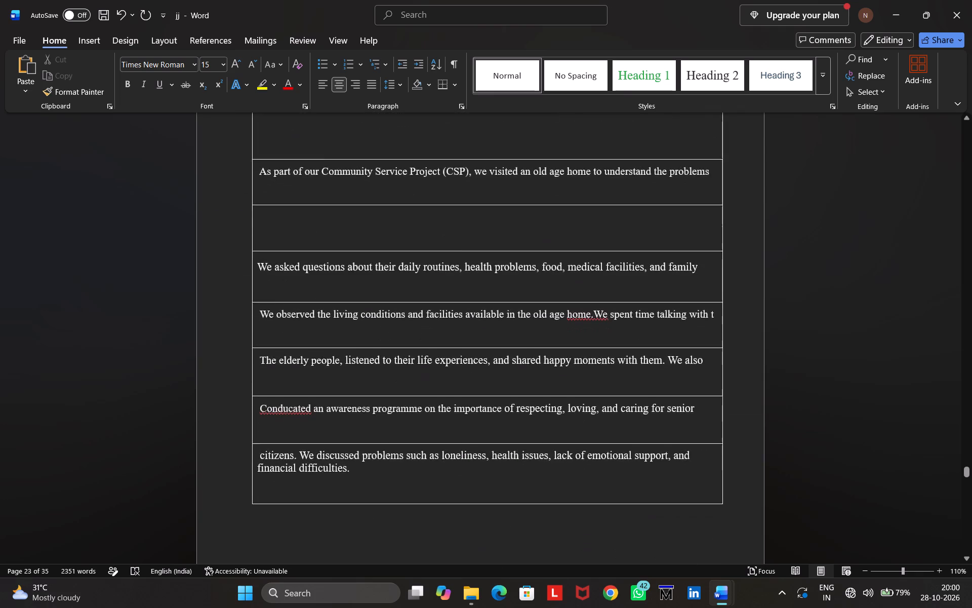
scroll(355, 306, down, 2)
scroll(355, 306, up, 1)
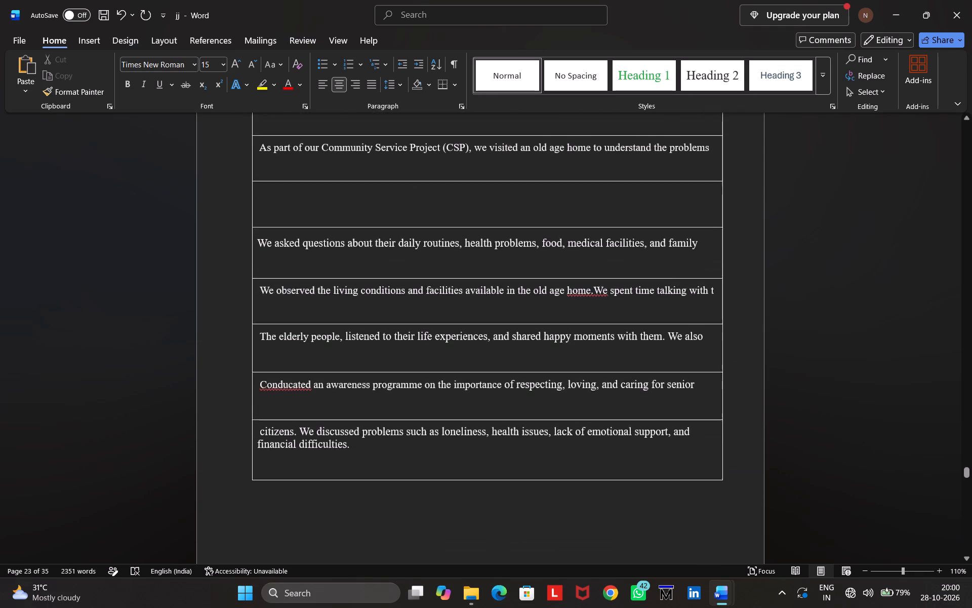
Delete the duplicate "outcomes" line between the community awareness programmes heading and its table.
scroll(355, 306, up, 1)
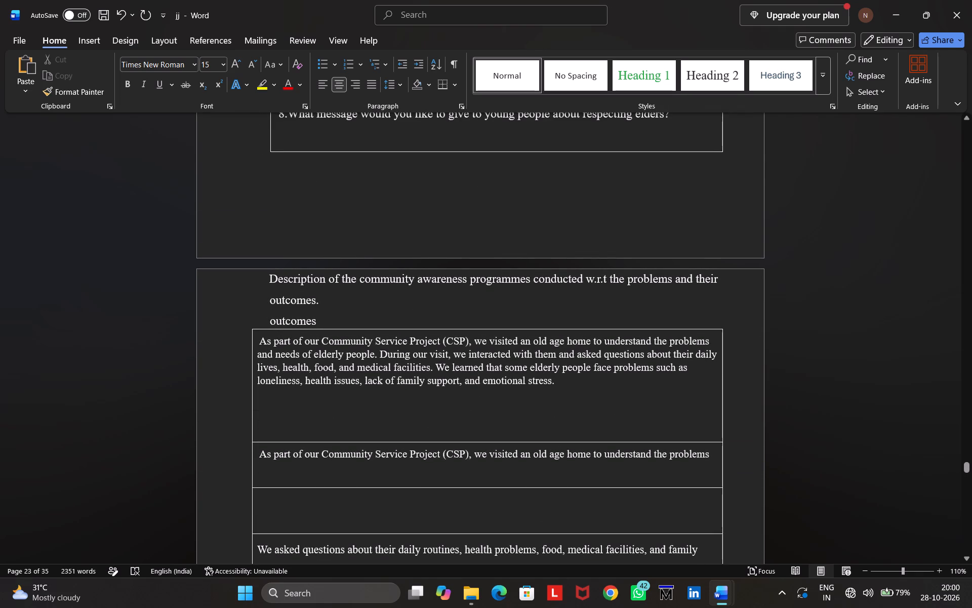
drag(265, 317, 334, 324)
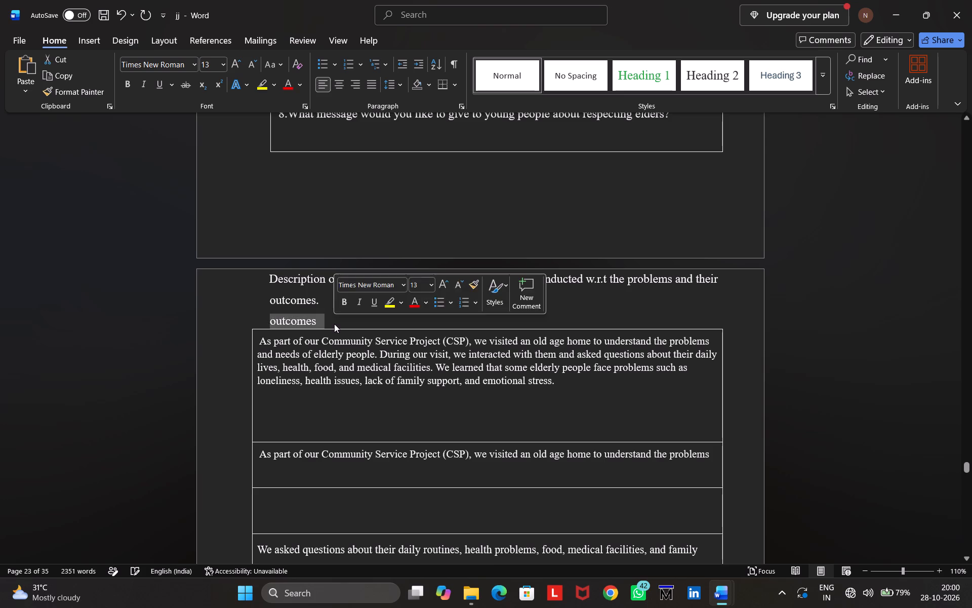
key(BackSpace)
key(BackSpace)
key(BackSpace)
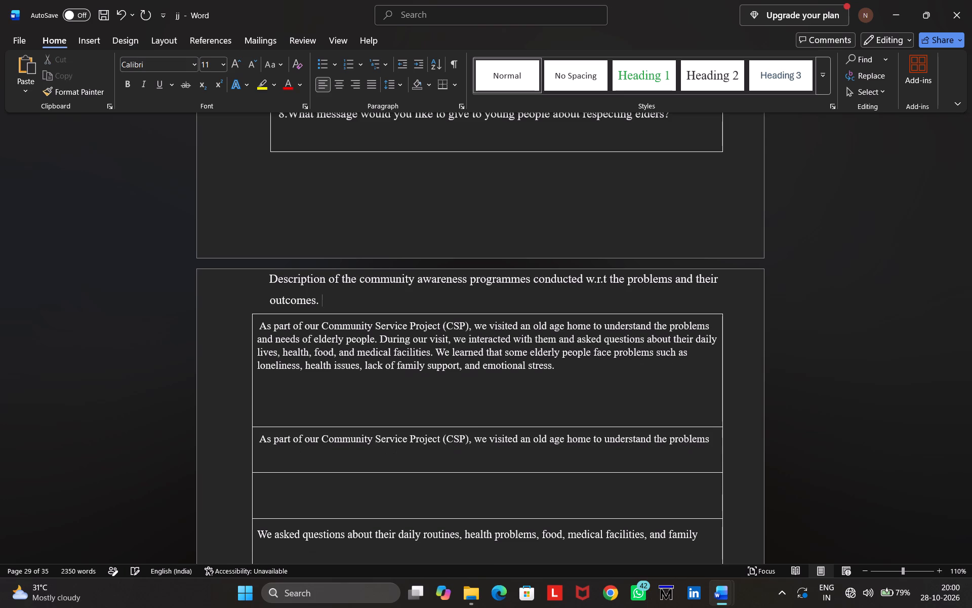
Copy the "We observed the living conditions and facilities…" text into the empty row of the community awareness table.
scroll(334, 324, down, 4)
scroll(334, 324, up, 2)
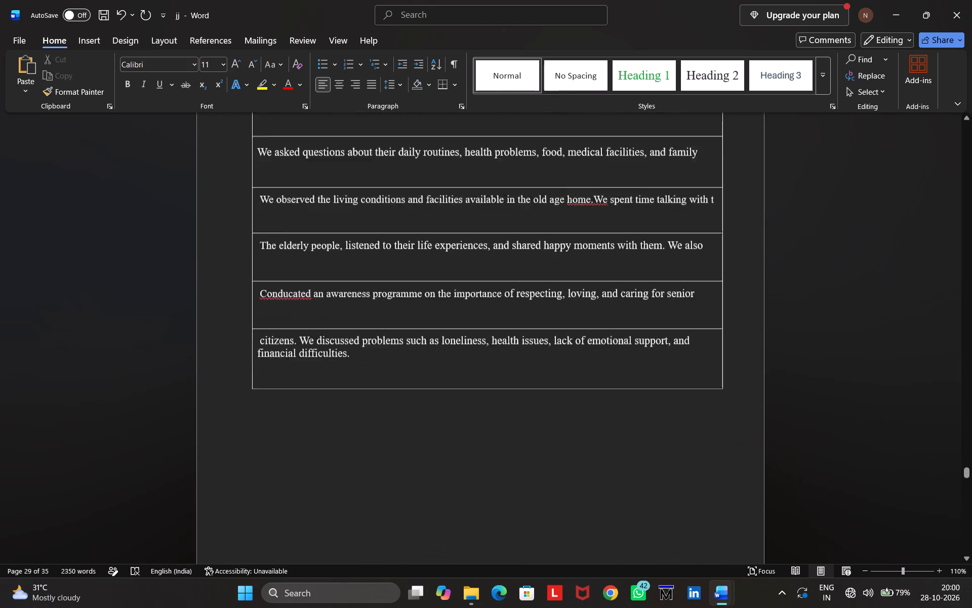
scroll(334, 324, up, 2)
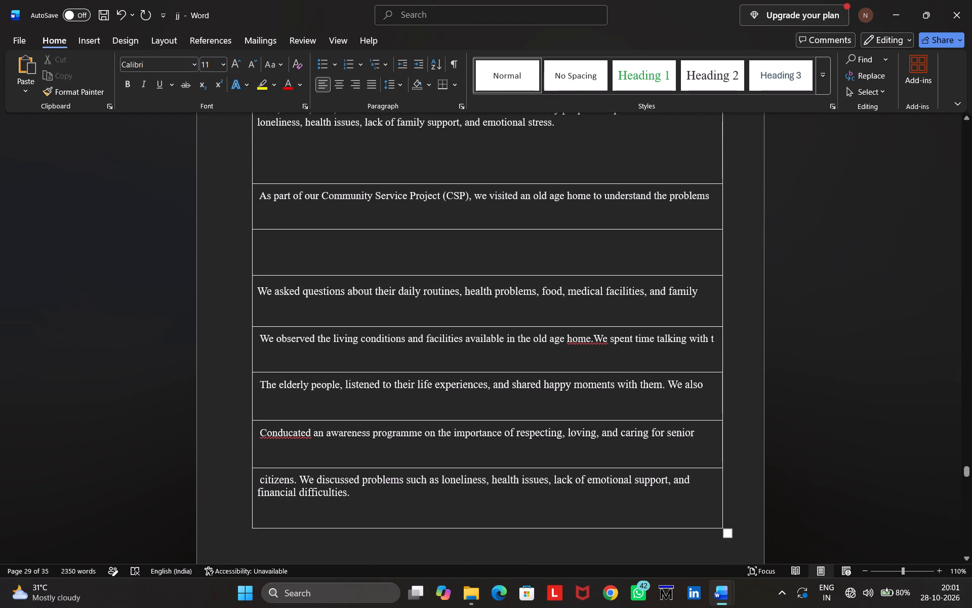
drag(259, 336, 701, 339)
key(ctrl+c)
click(579, 237)
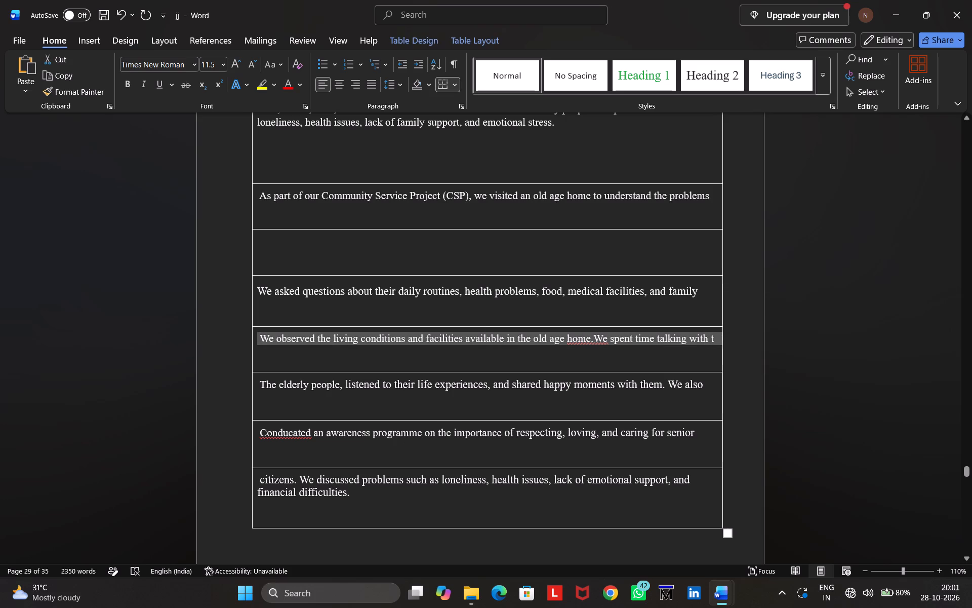
key(ctrl+v)
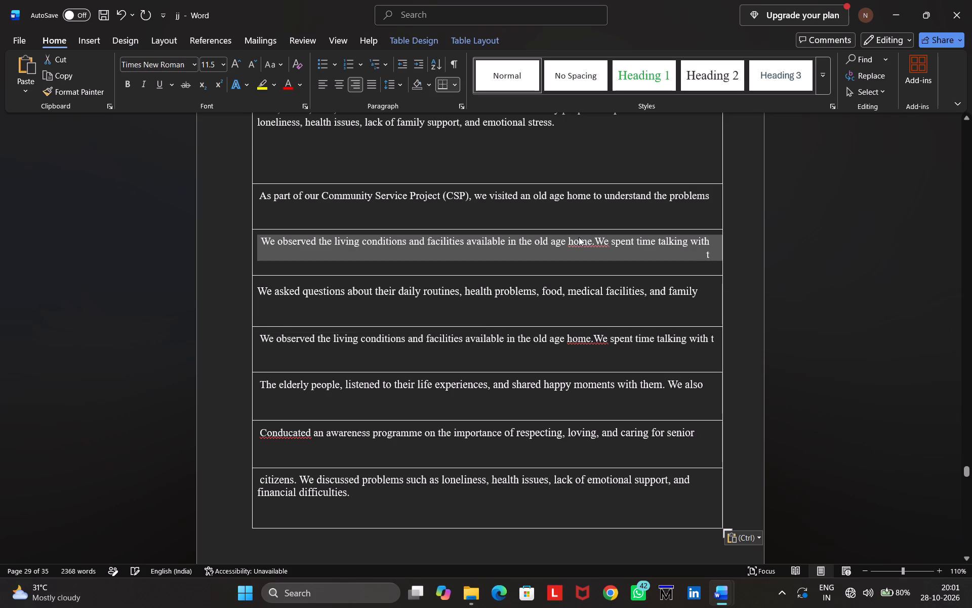
click(757, 296)
Correct the misspelled "Conducated" to "Conducted" in the community awareness table.
scroll(528, 363, down, 1)
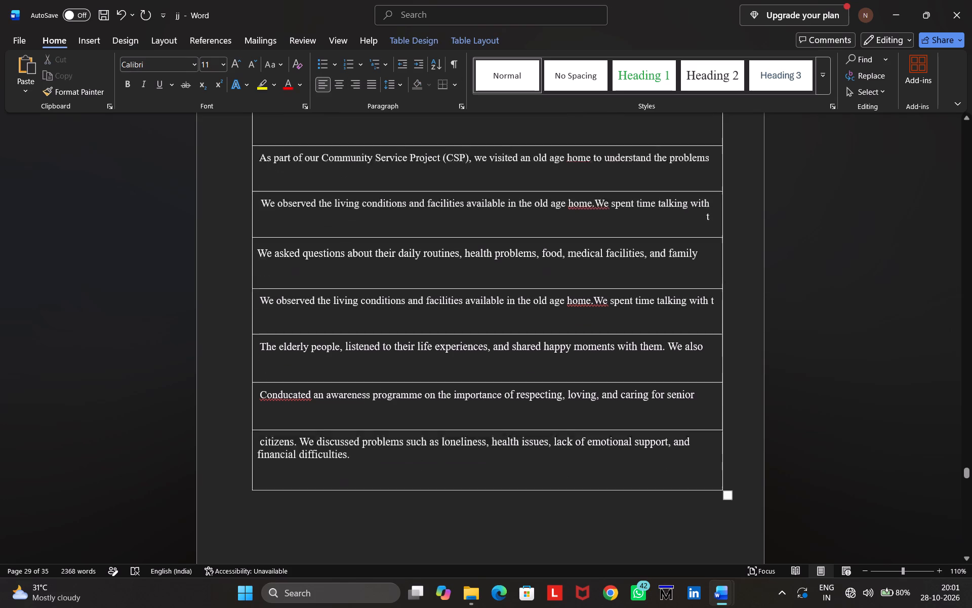
scroll(528, 363, down, 1)
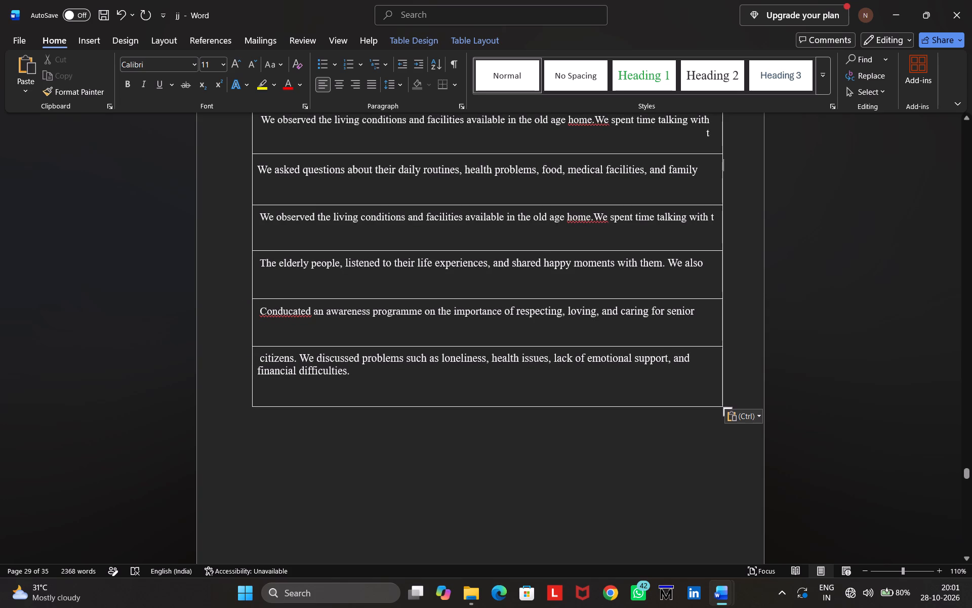
click(294, 314)
key(Right)
key(BackSpace)
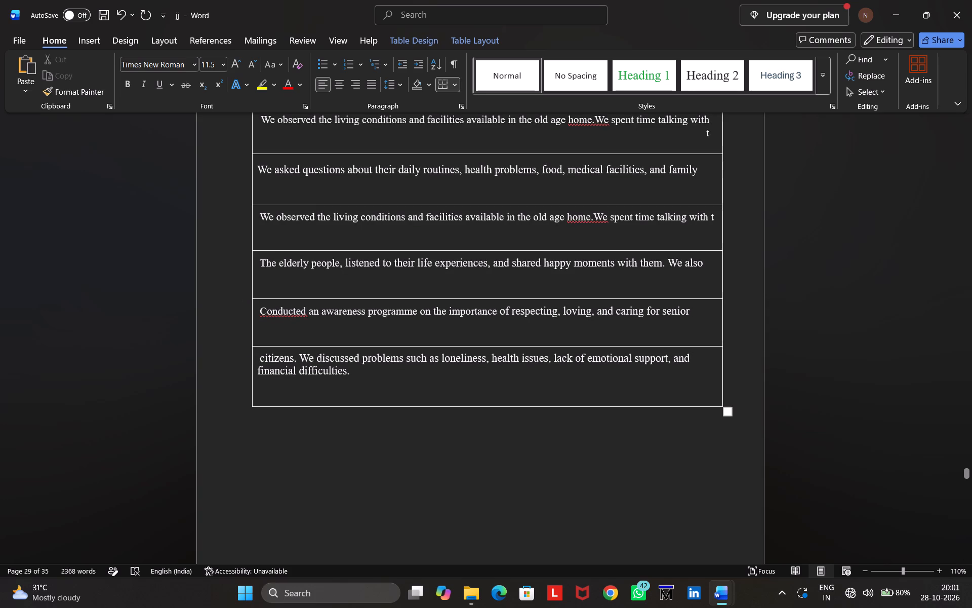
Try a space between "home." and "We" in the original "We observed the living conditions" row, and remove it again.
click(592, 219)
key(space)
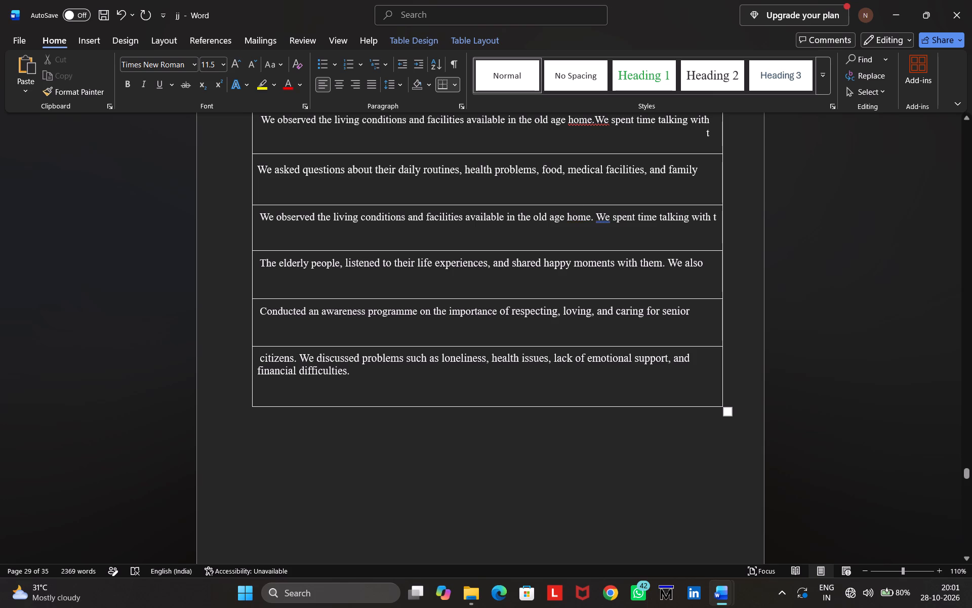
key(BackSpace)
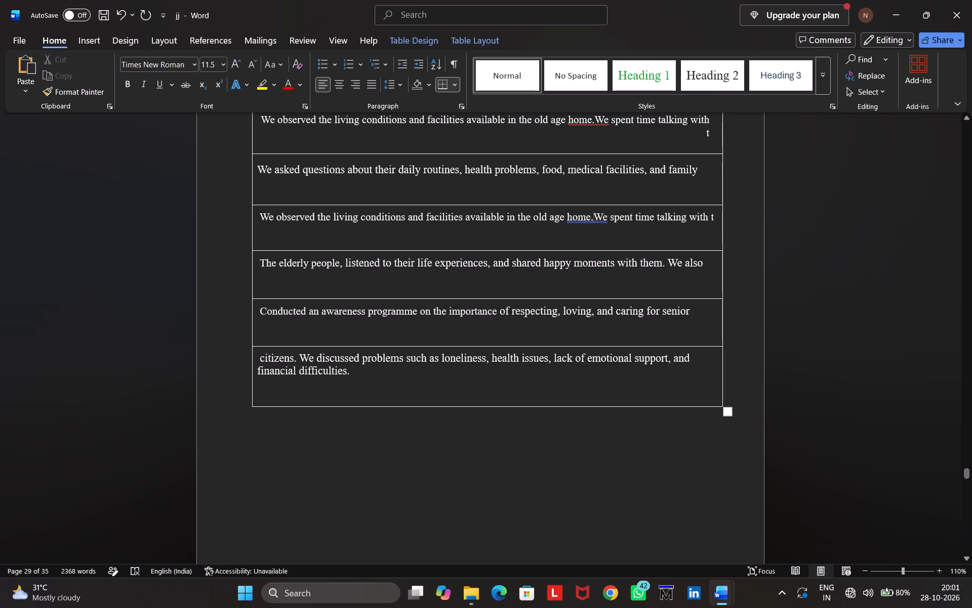
Delete the stray "t" after "talking with" in both "We observed the living conditions" rows of the community awareness table.
click(594, 124)
click(717, 135)
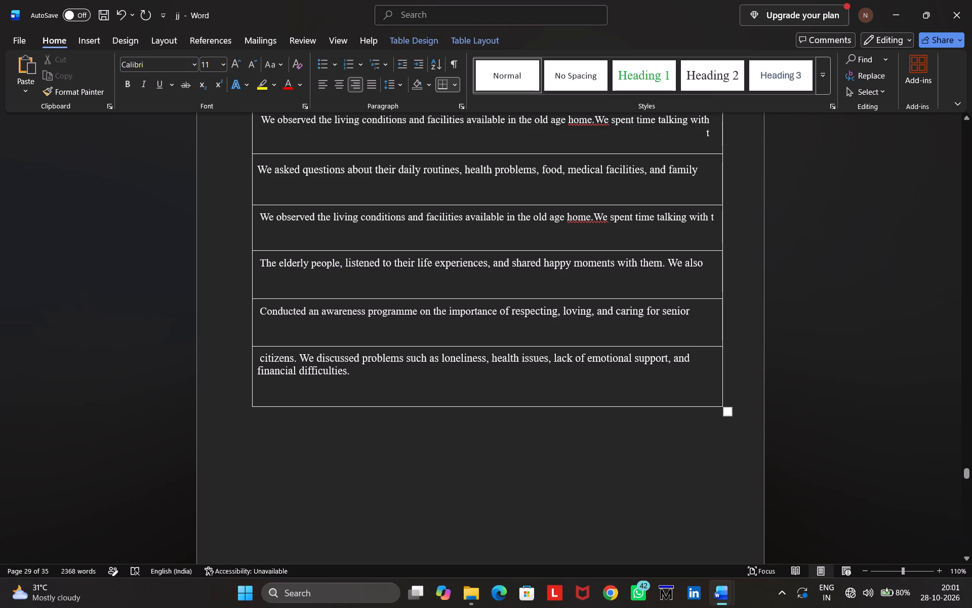
key(BackSpace)
key(BackSpace)
key(Down)
key(Down)
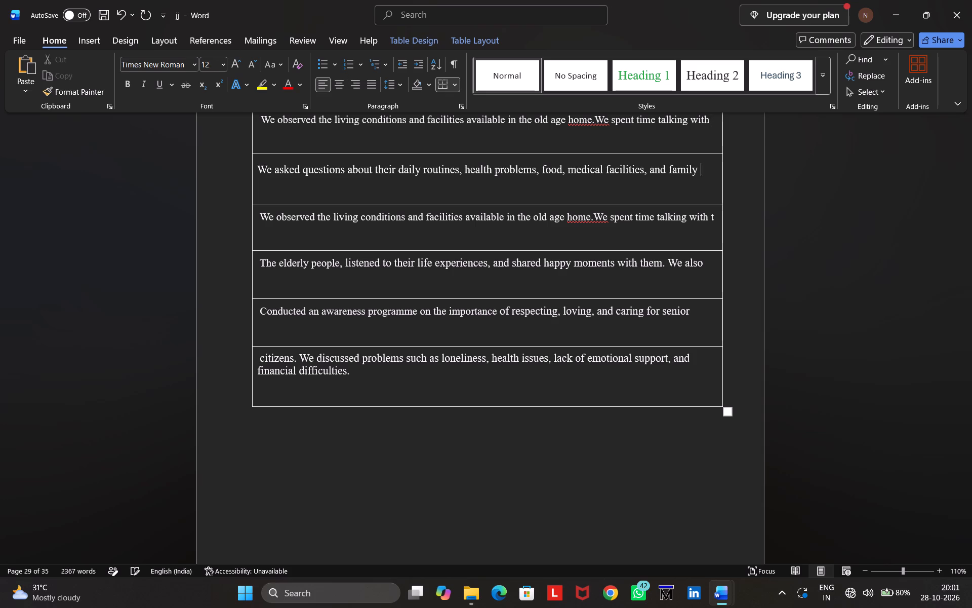
key(Down)
key(Right)
key(BackSpace)
Delete blank lines above the "Short-term and long term action plan" heading and undo the last deletion.
scroll(717, 135, up, 2)
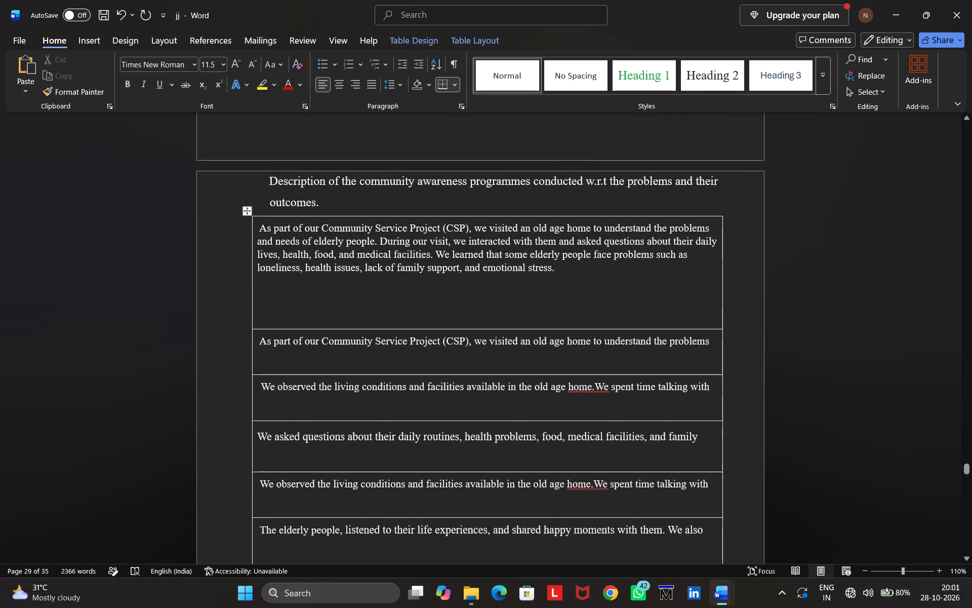
scroll(717, 135, up, 1)
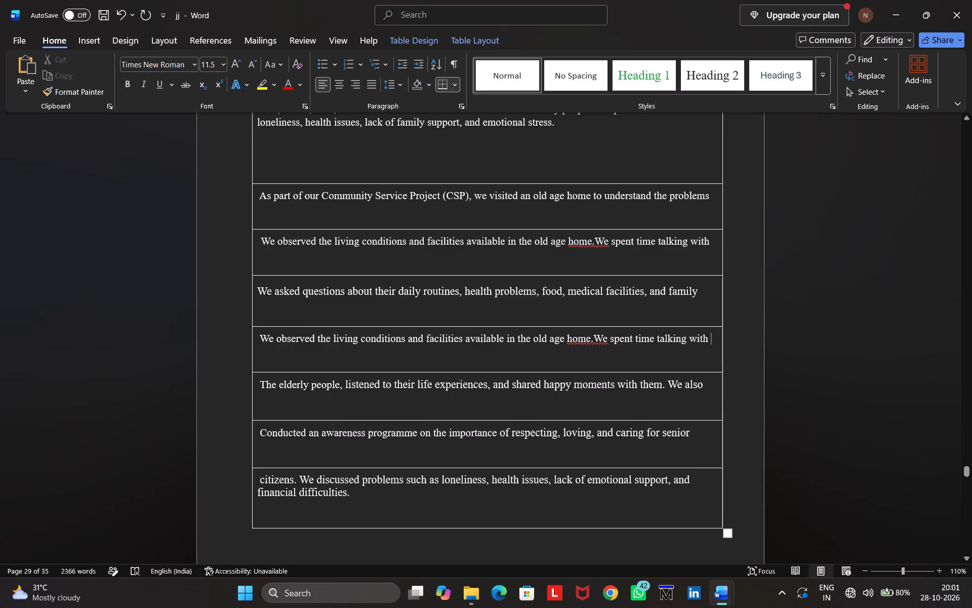
scroll(374, 553, down, 4)
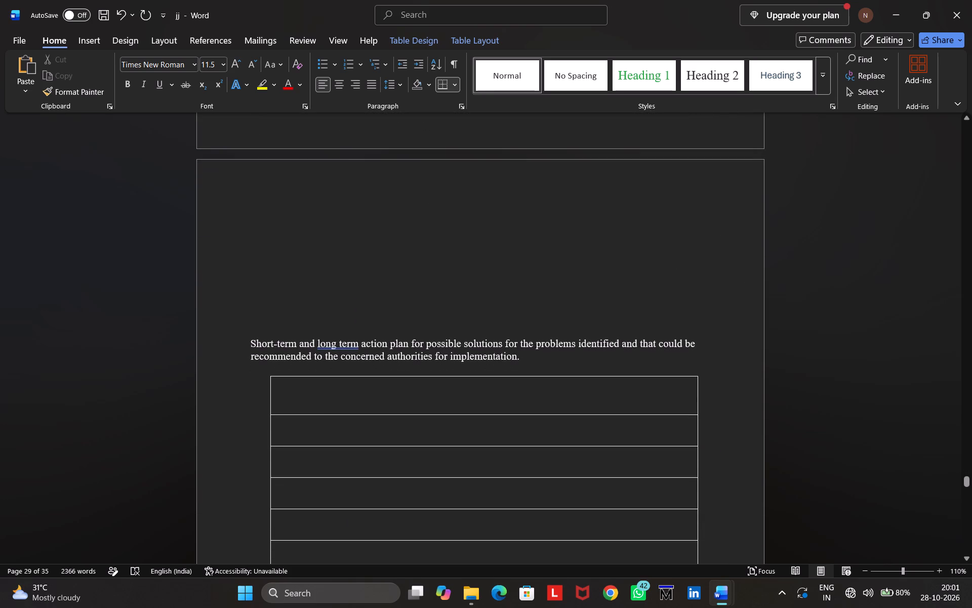
click(274, 298)
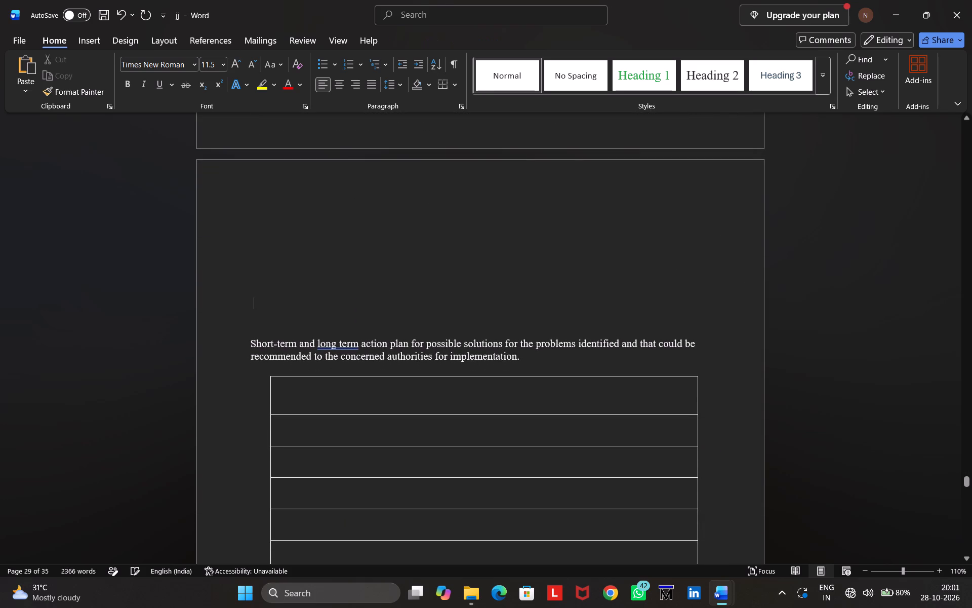
key(BackSpace)
key(BackSpace)
key(BackSpace)
key(BackSpace)
key(BackSpace)
key(BackSpace)
key(BackSpace)
key(BackSpace)
key(BackSpace)
key(BackSpace)
key(BackSpace)
key(BackSpace)
key(BackSpace)
key(BackSpace)
key(BackSpace)
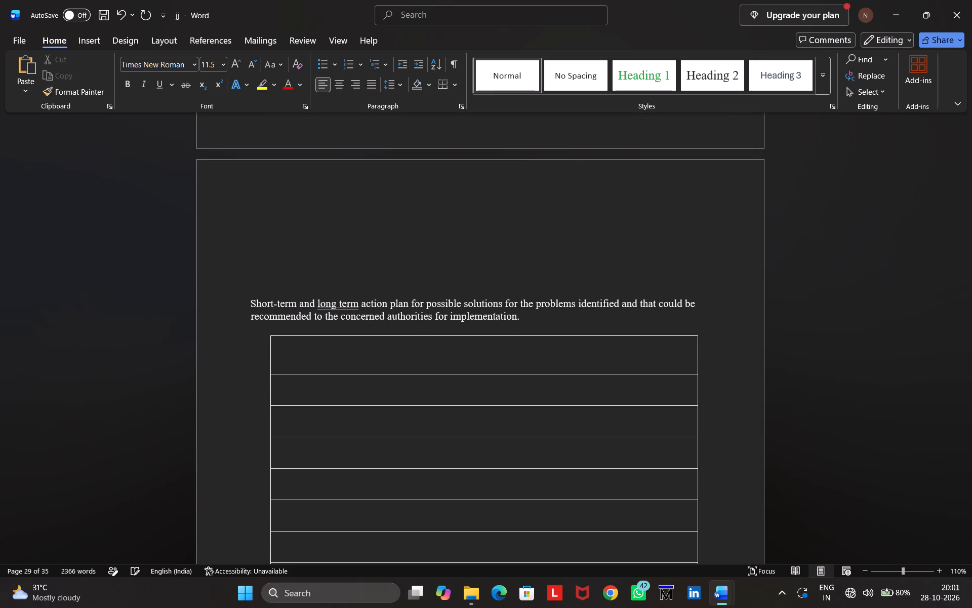
key(BackSpace)
key(BackSpace)
key(BackSpace)
key(BackSpace)
key(BackSpace)
key(BackSpace)
key(BackSpace)
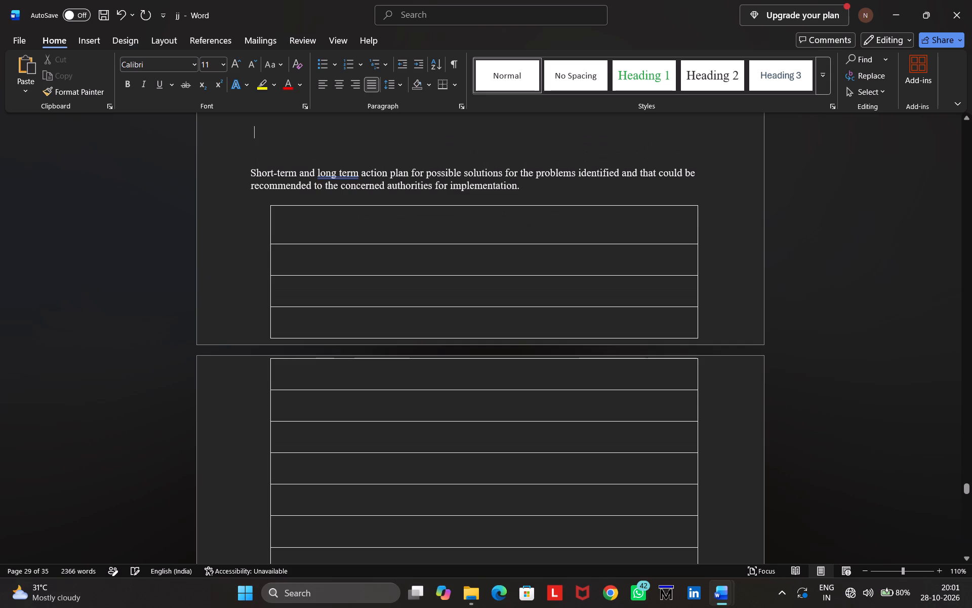
key(ctrl+z)
Replace the blank lines above "Description of the Community awareness programmes" with enough new ones to push the heading onto the page with its empty table.
scroll(274, 298, right, 1)
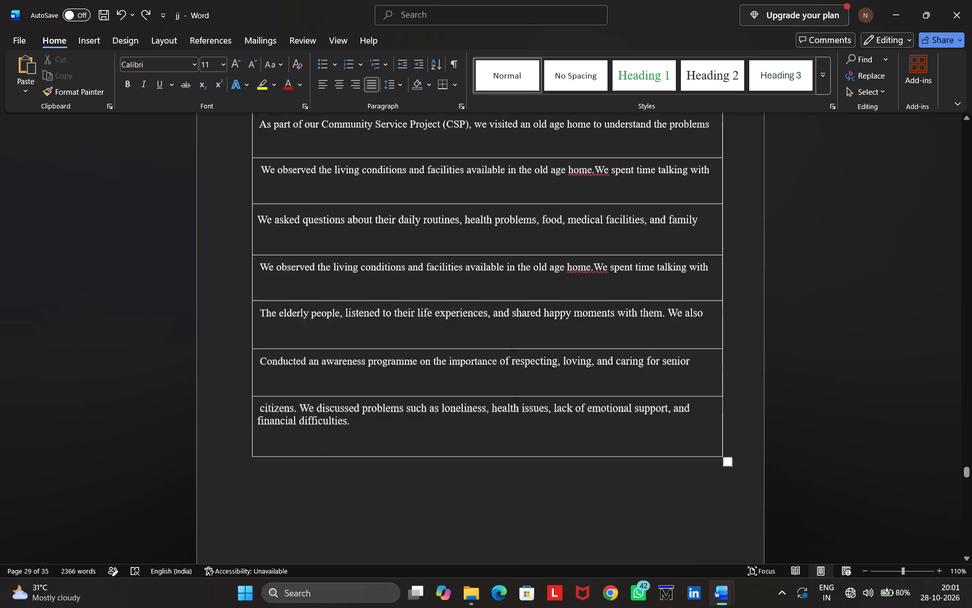
scroll(274, 298, right, 1)
scroll(274, 298, down, 4)
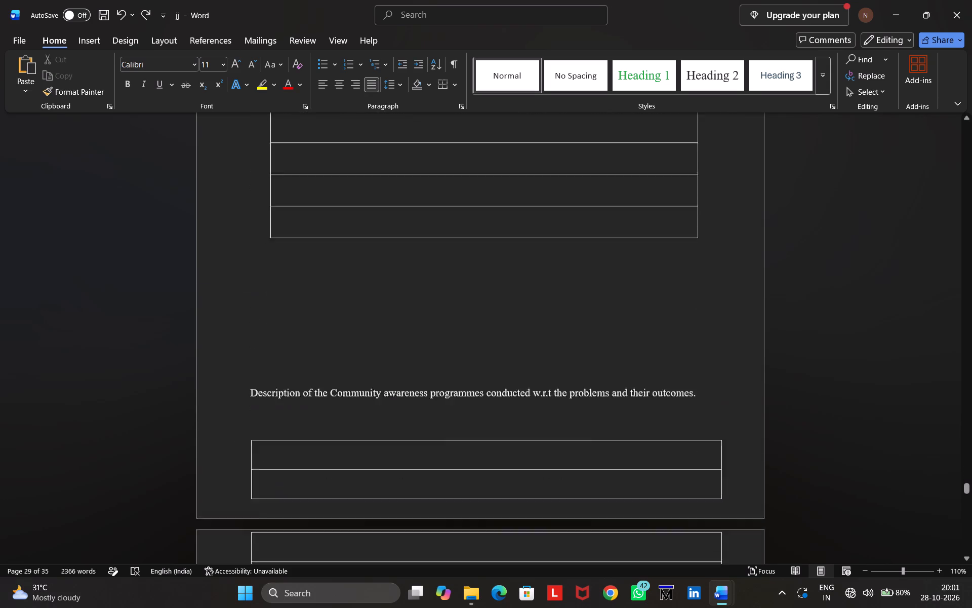
scroll(274, 298, down, 1)
drag(237, 265, 248, 267)
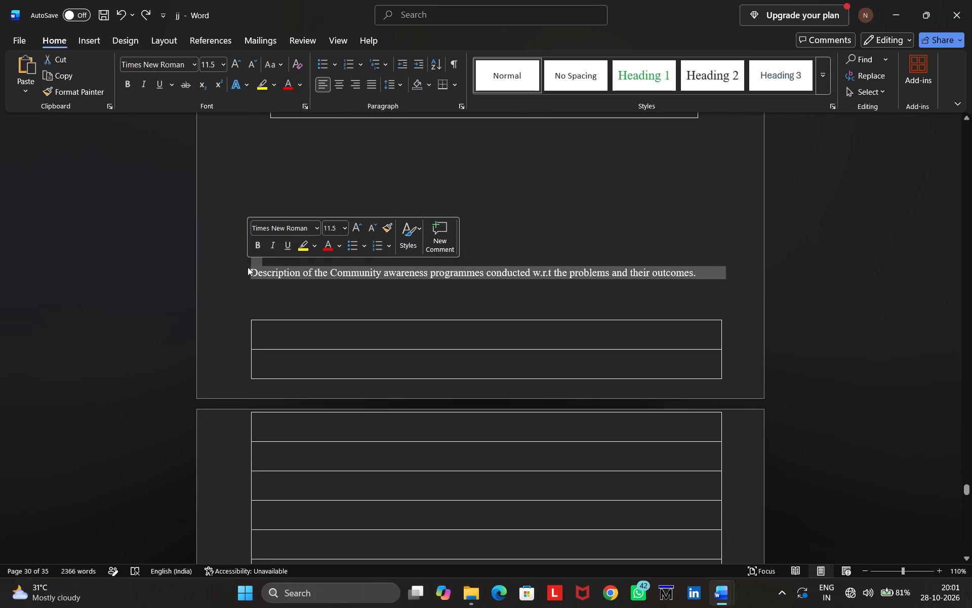
drag(221, 217, 306, 241)
key(Return)
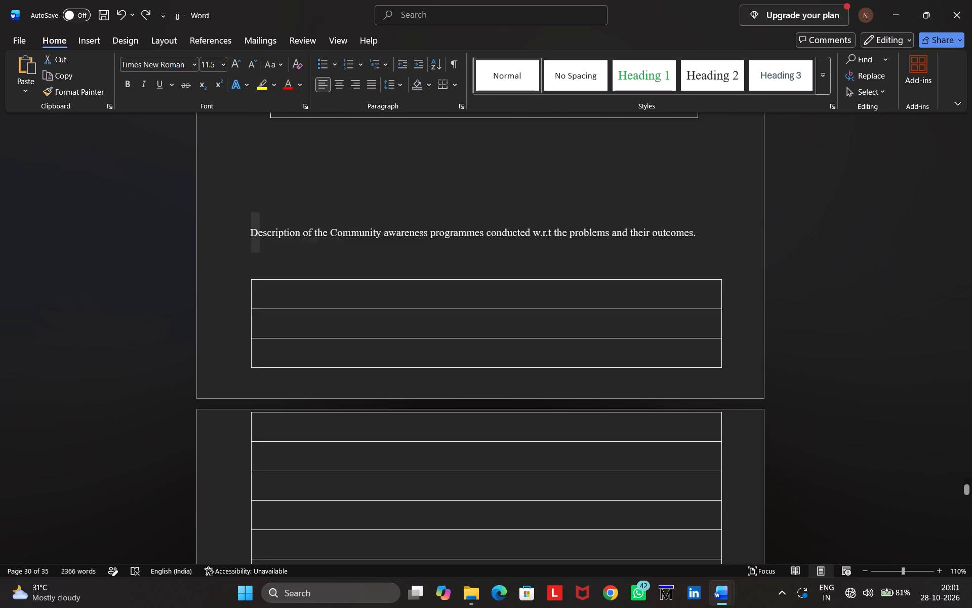
key(Return)
key(Return)
key(Return)
key(Return)
key(Return)
key(Return)
key(Return)
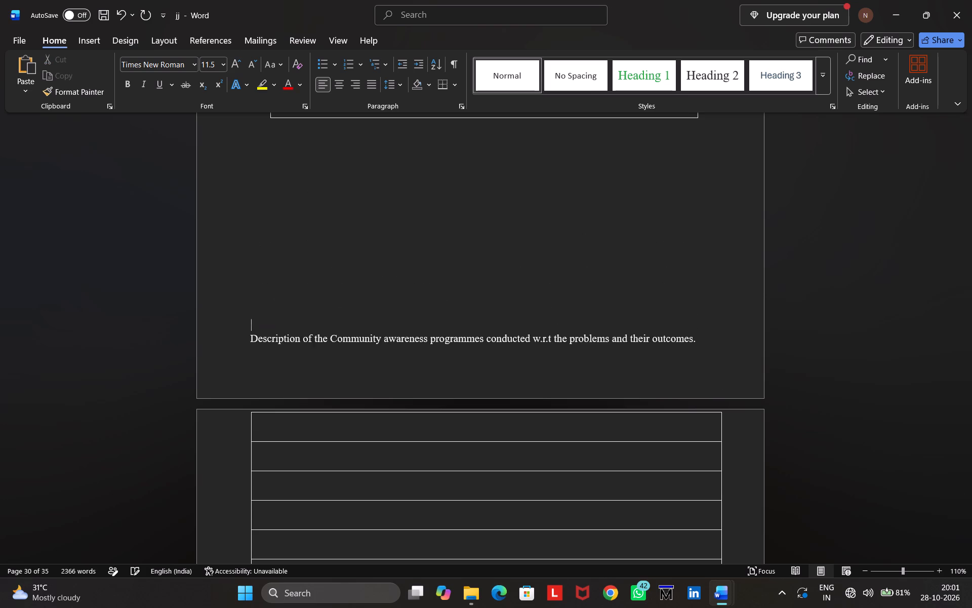
key(Return)
key(Return)
key(Return)
key(Return)
key(Return)
scroll(306, 241, down, 1)
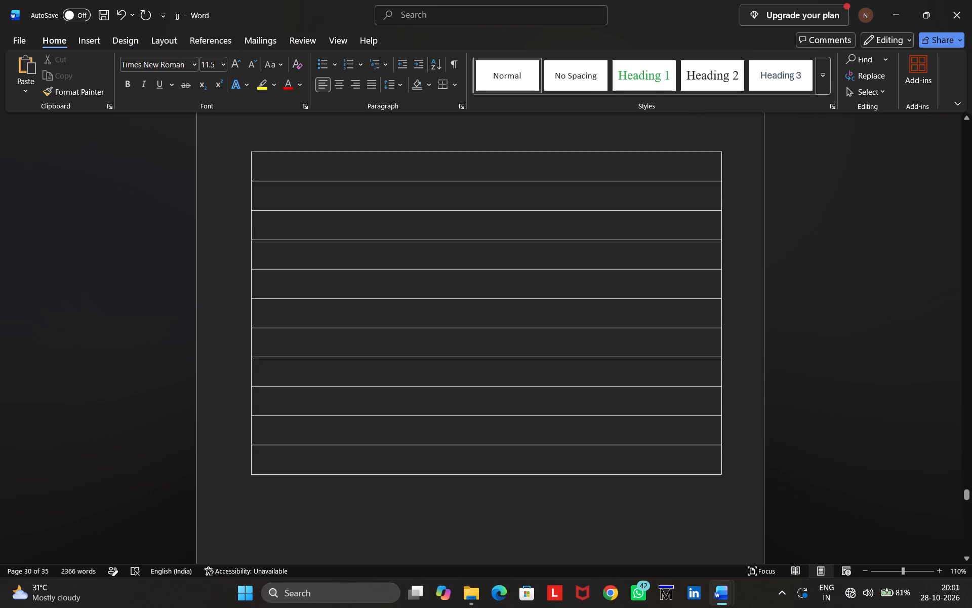
scroll(306, 241, down, 2)
key(Return)
Insert a blank line above "please rate your performance in the following areas:" in the student self-evaluation form.
scroll(306, 241, down, 2)
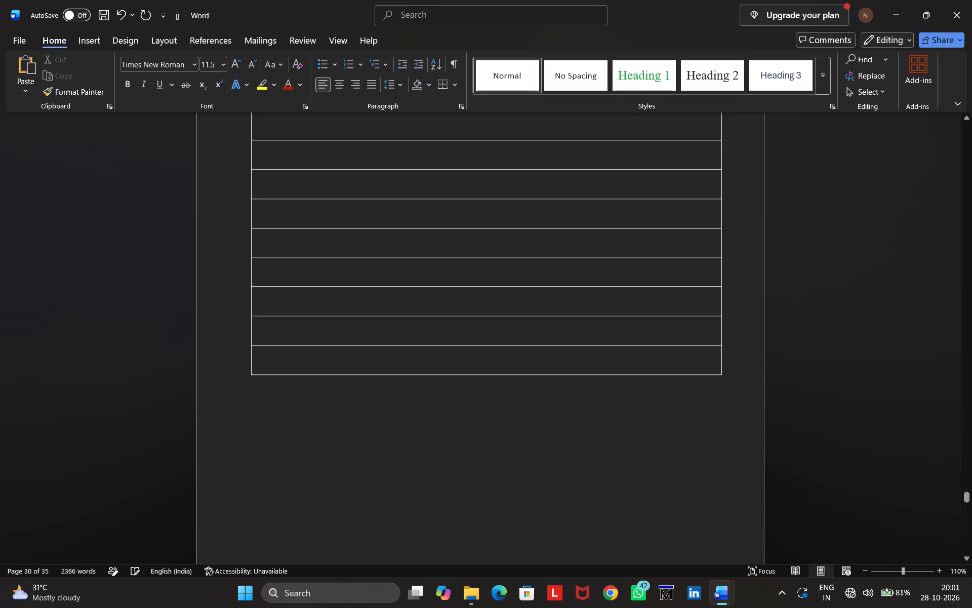
scroll(306, 241, down, 3)
scroll(306, 241, up, 3)
scroll(306, 241, down, 2)
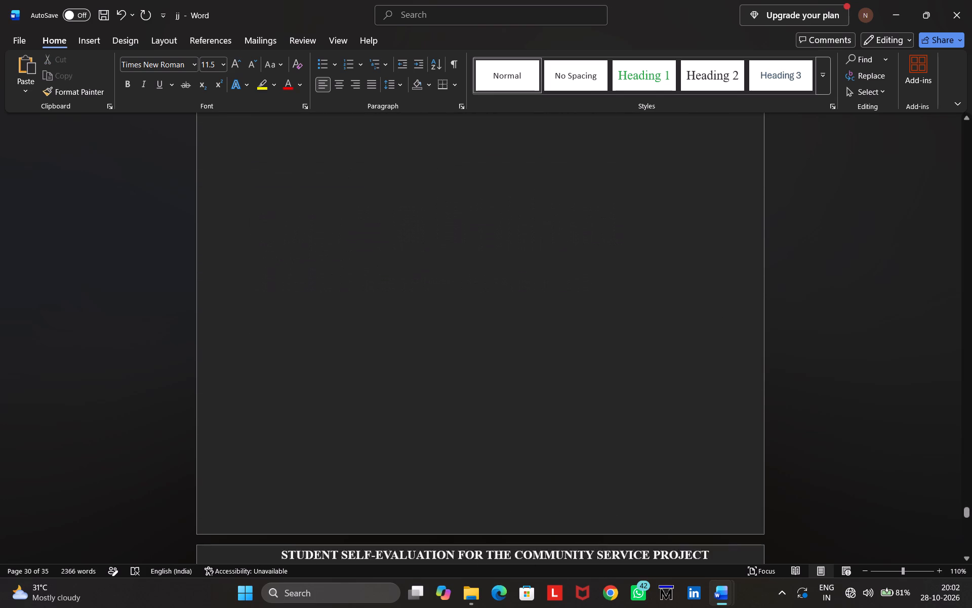
scroll(306, 241, down, 4)
scroll(306, 241, up, 1)
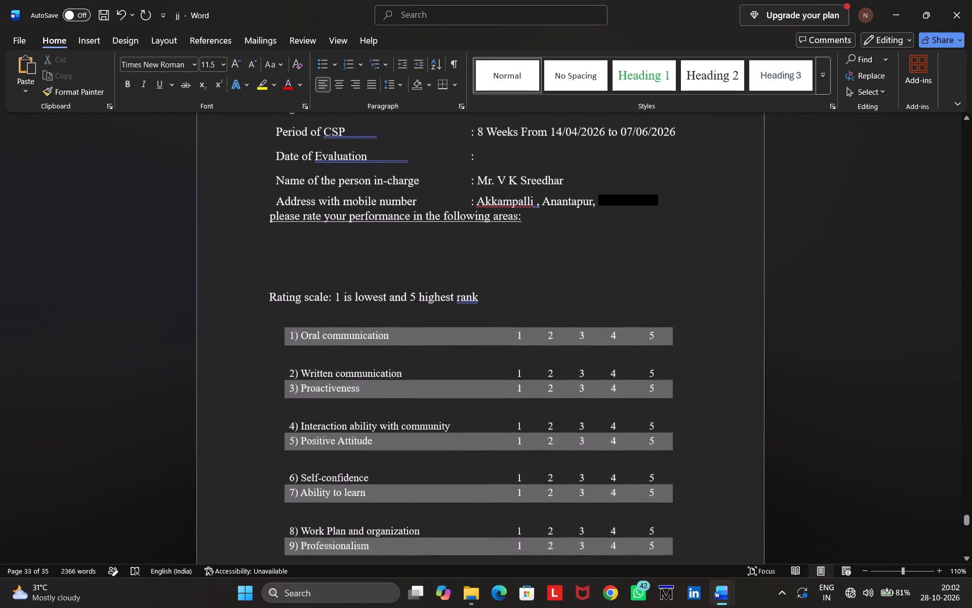
click(265, 214)
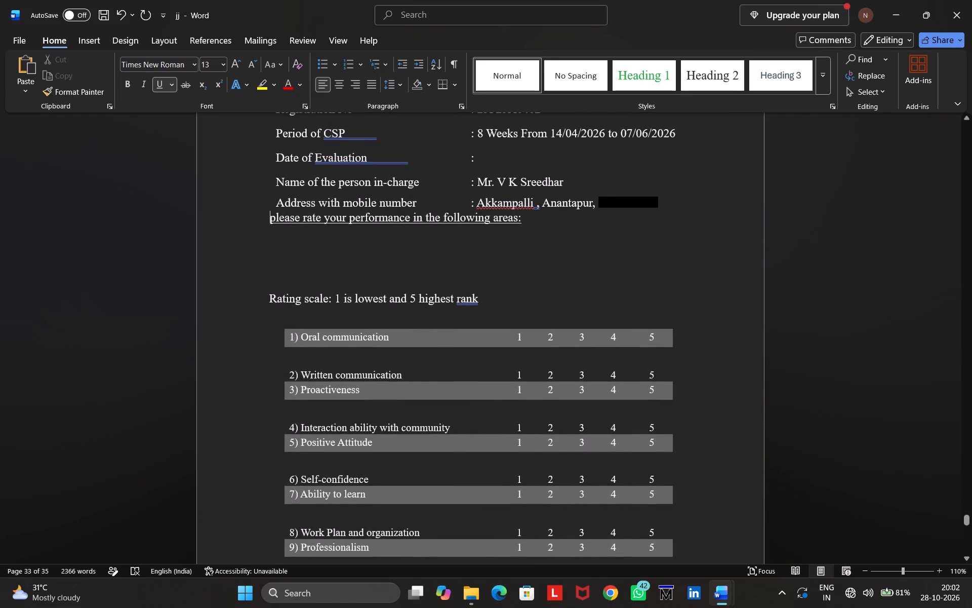
key(Return)
Remove the blank lines between "please rate your performance in the following areas:" and the "Rating scale" line.
click(256, 294)
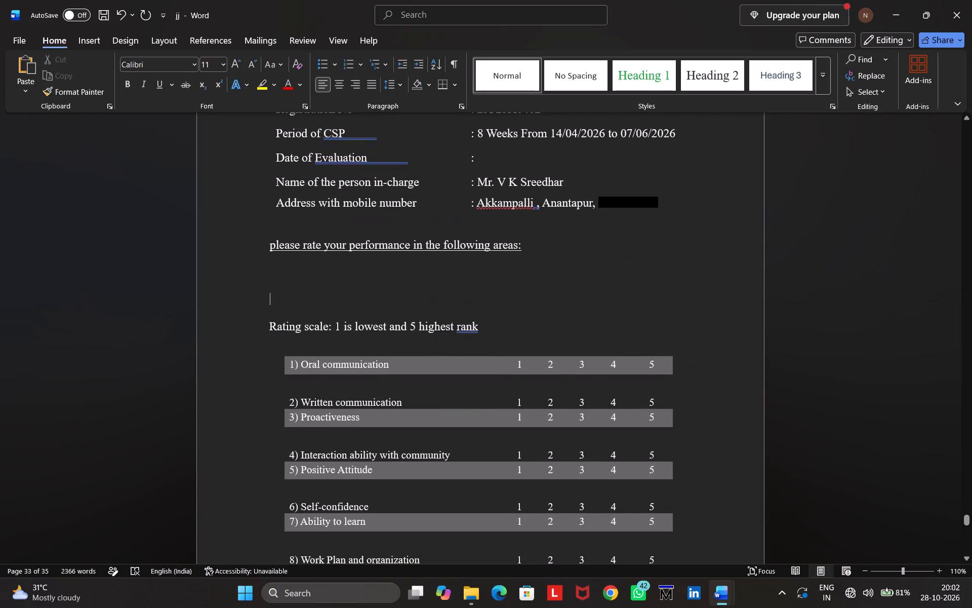
key(BackSpace)
key(BackSpace)
key(BackSpace)
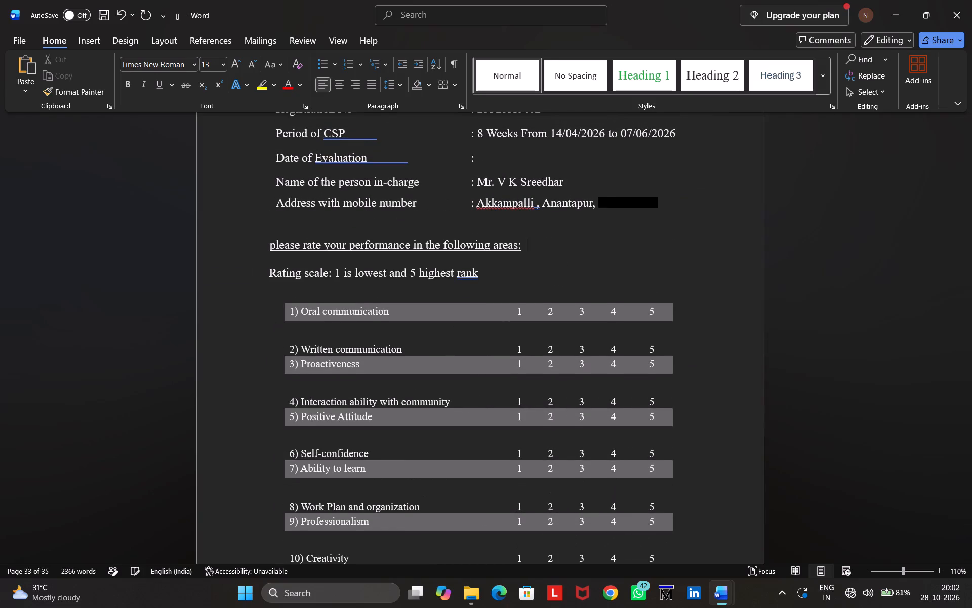
Move the "Evaluation by the Person in-charge in the Community/Habitation" heading to the top of the next page, above its student details.
scroll(256, 294, down, 3)
scroll(256, 294, up, 1)
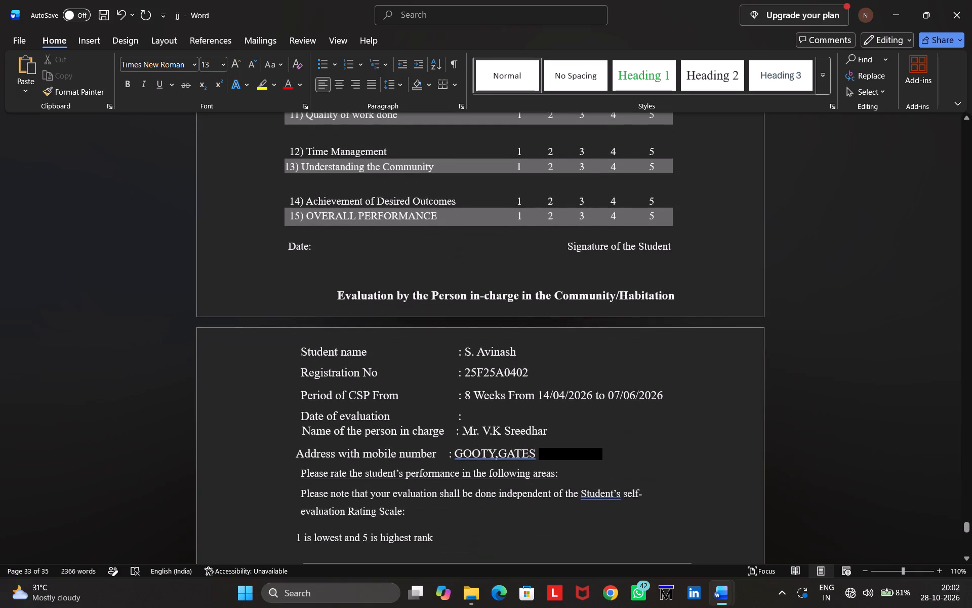
click(310, 294)
key(Return)
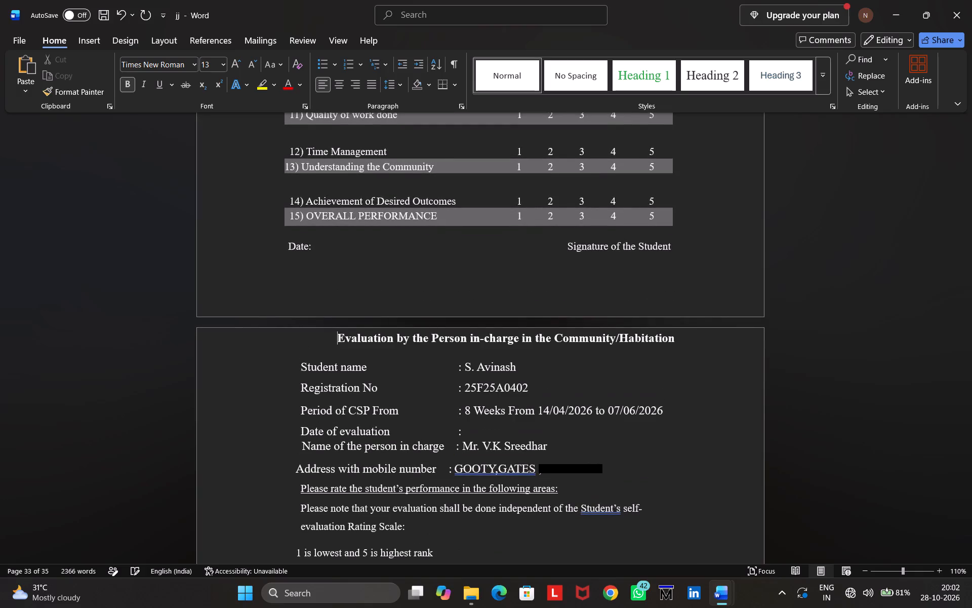
Insert a blank line above "Please rate the student's performance in the following areas:" in the person in-charge evaluation.
click(299, 486)
key(Return)
Check the layout of the survey photos, both evaluation forms, the mini-project report page and the action plan table.
scroll(299, 486, down, 4)
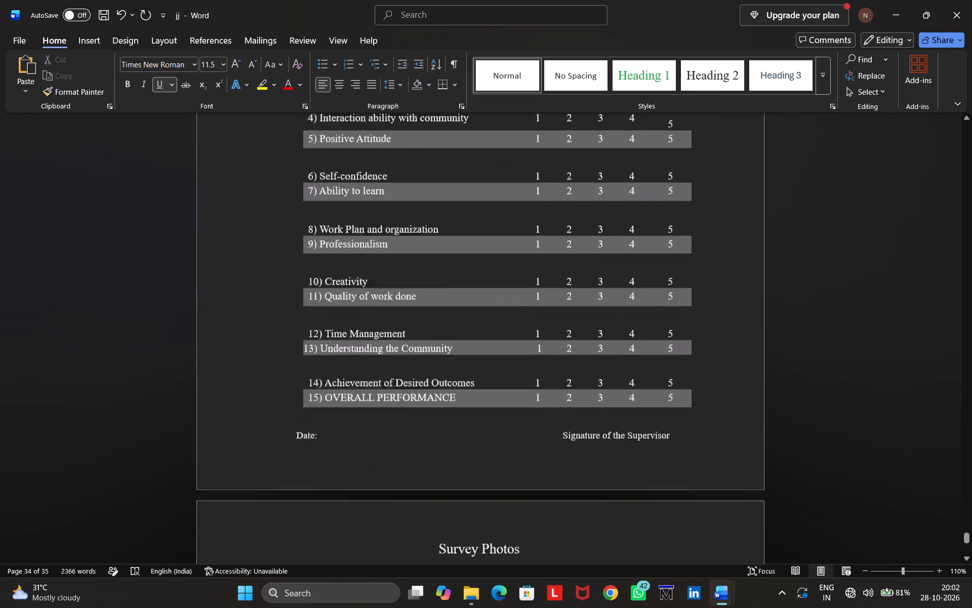
scroll(299, 486, up, 3)
scroll(299, 486, down, 4)
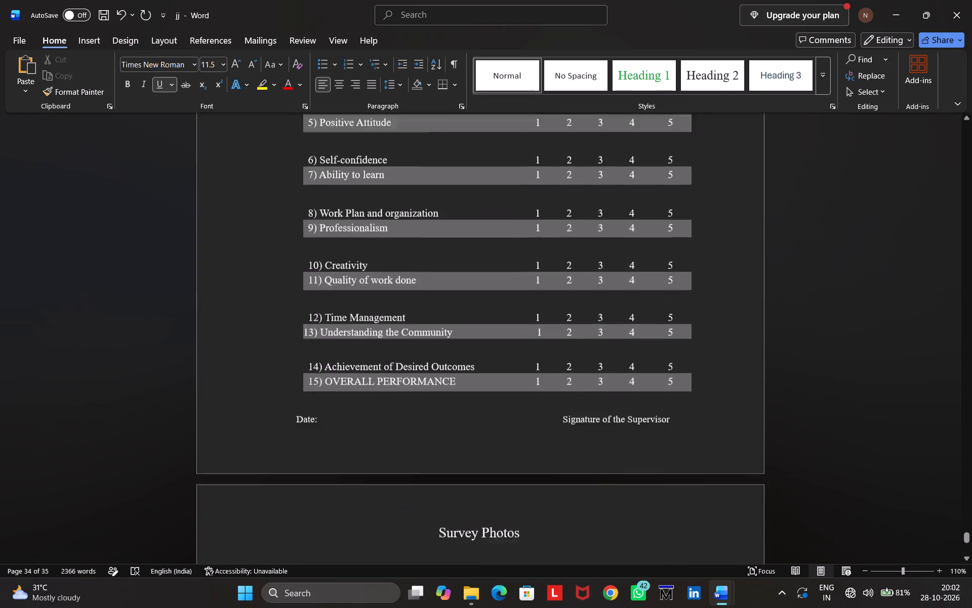
scroll(299, 486, down, 3)
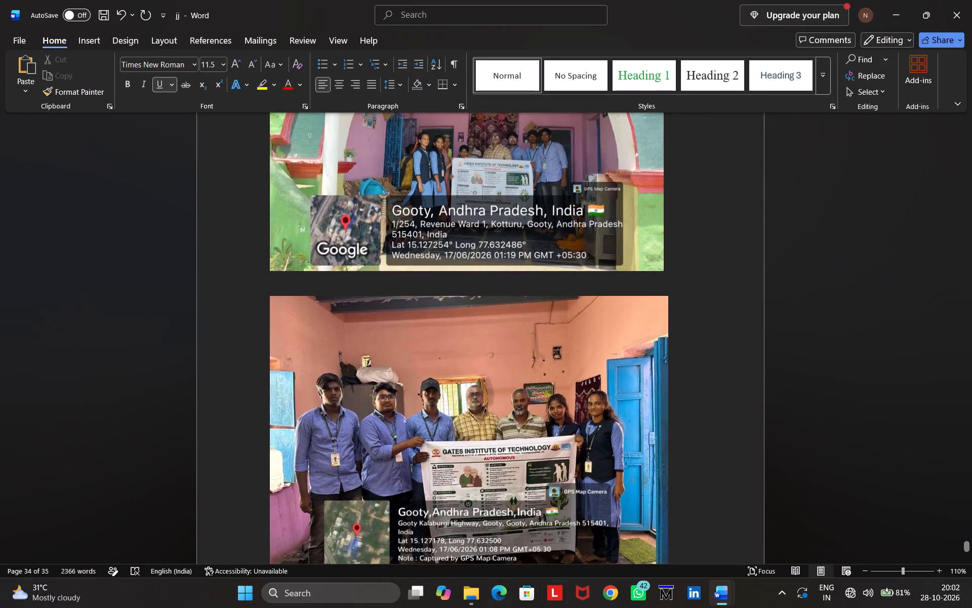
scroll(591, 471, down, 3)
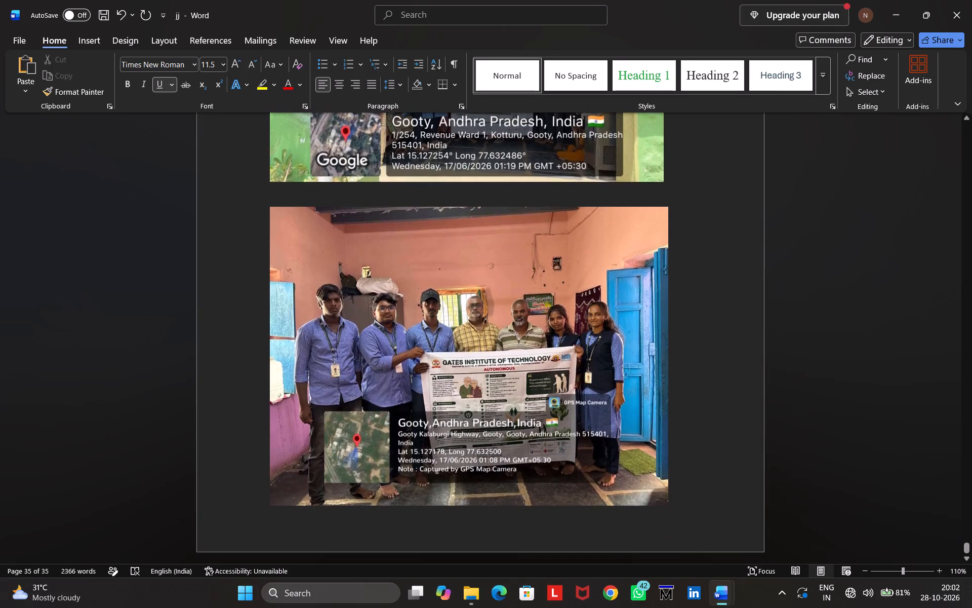
scroll(591, 471, down, 2)
scroll(591, 471, up, 7)
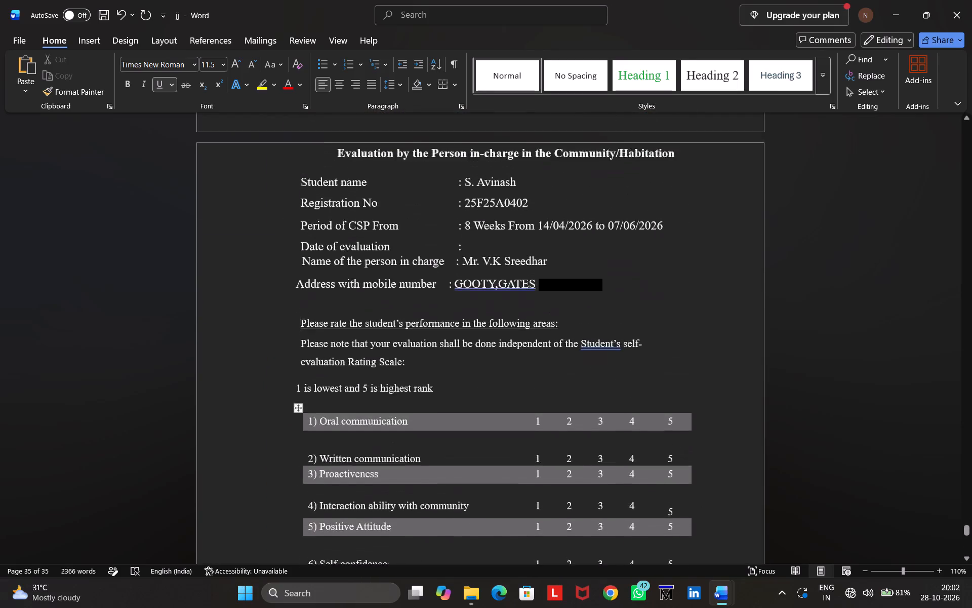
scroll(591, 471, up, 4)
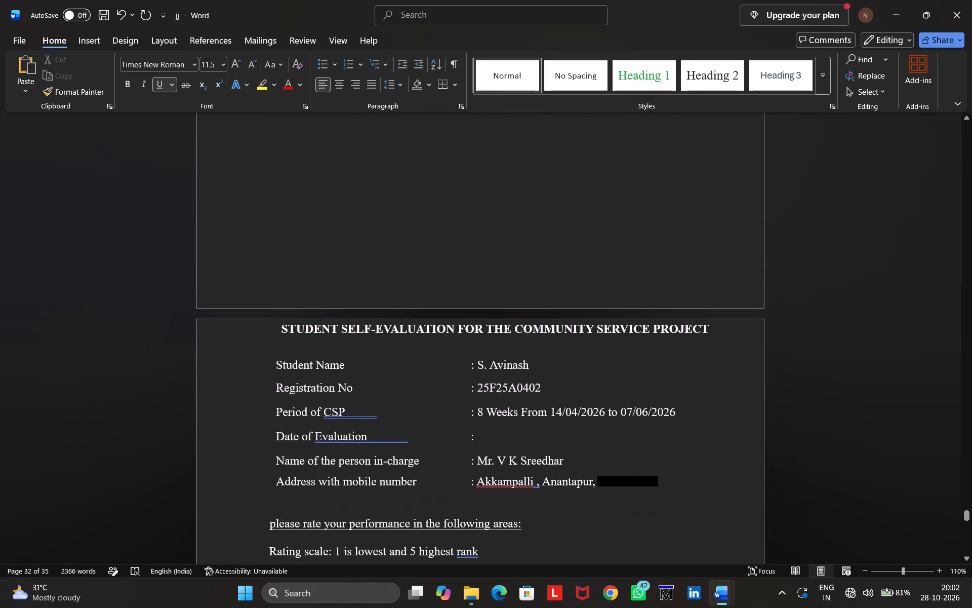
scroll(591, 471, up, 3)
scroll(591, 471, down, 4)
scroll(591, 471, up, 1)
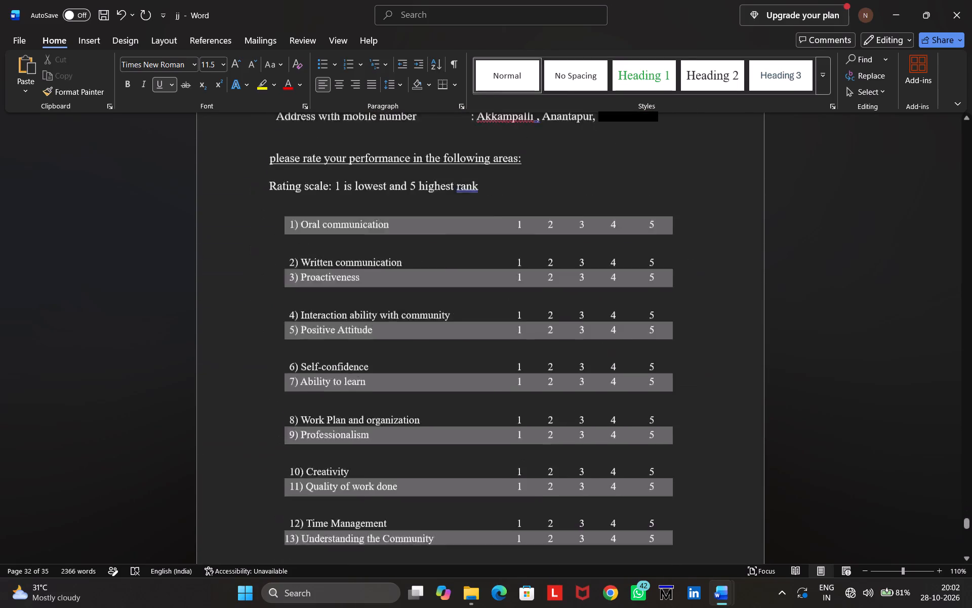
scroll(591, 471, up, 2)
scroll(591, 471, down, 1)
scroll(591, 471, up, 6)
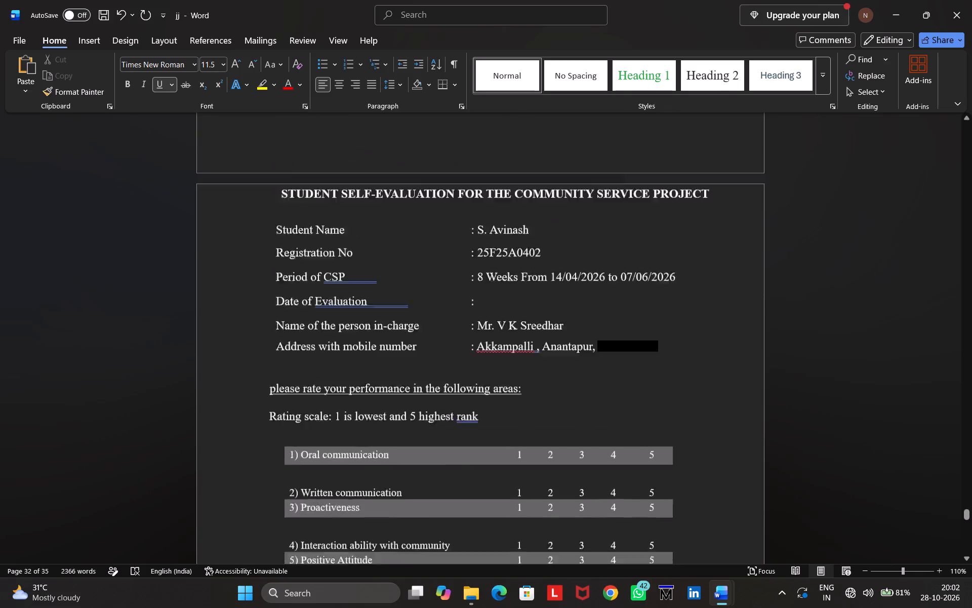
scroll(591, 471, up, 4)
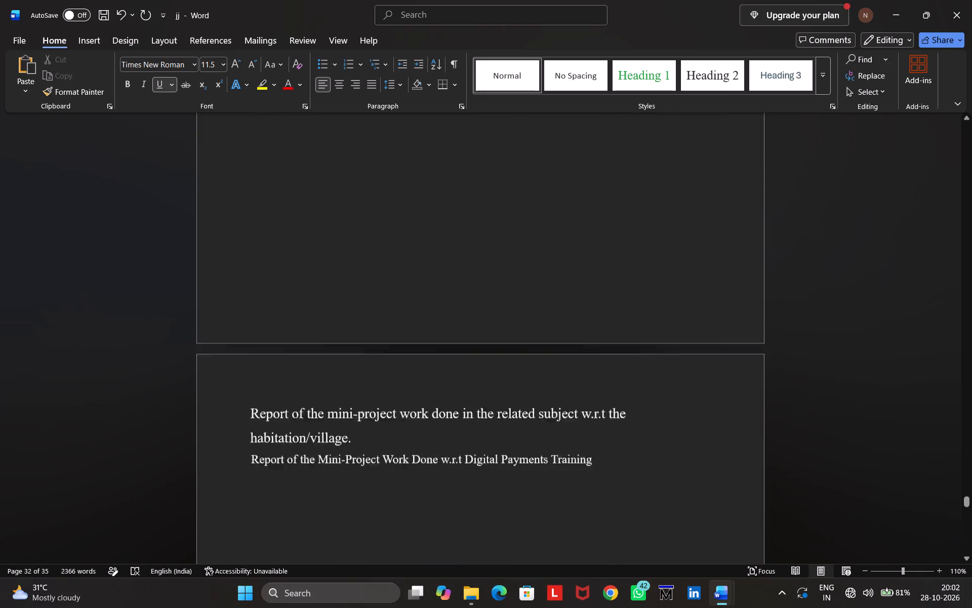
scroll(591, 471, up, 6)
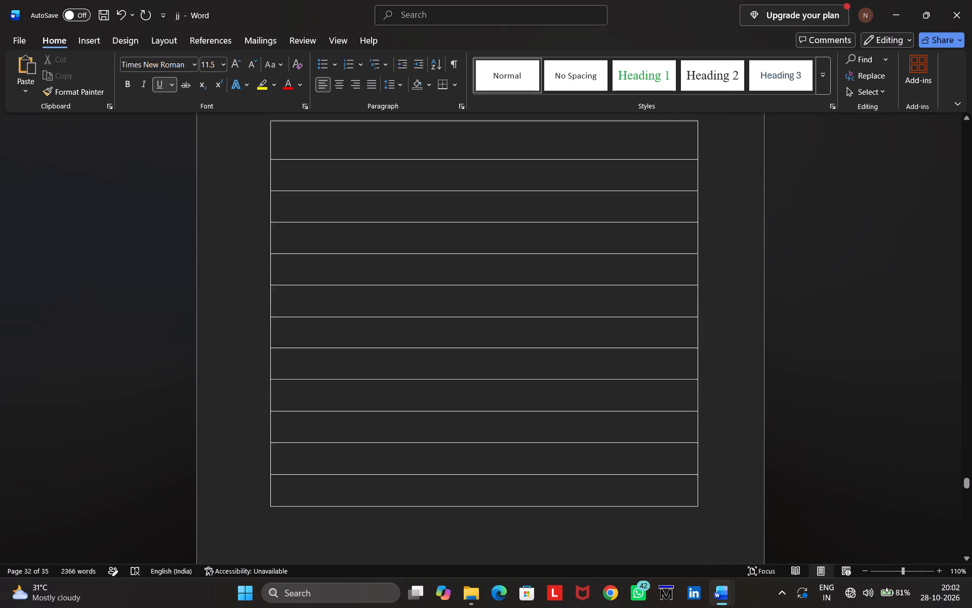
Review jj's pages from the action plan table back through the weekly reports and activity logs to the village community overview.
scroll(591, 471, up, 3)
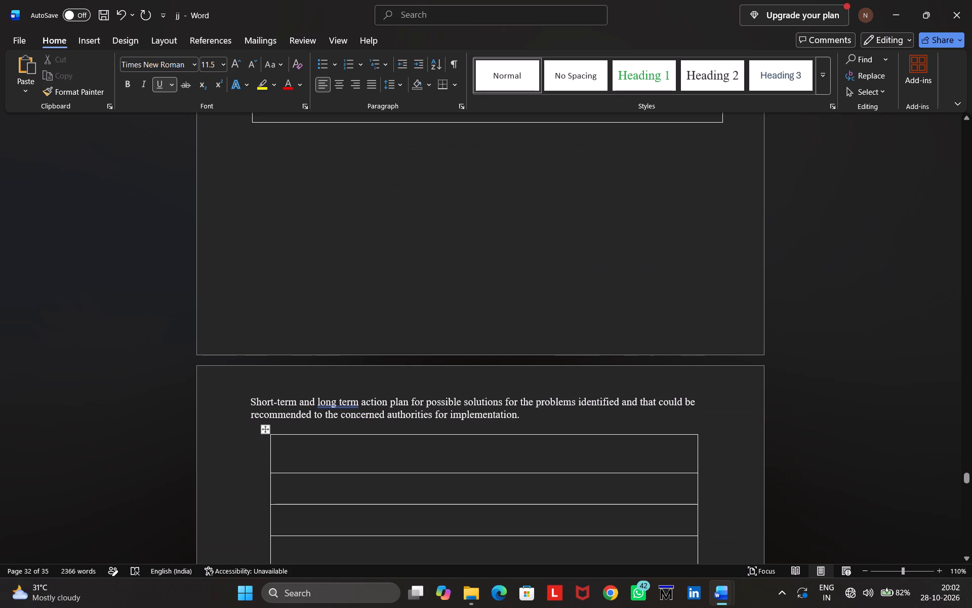
scroll(591, 471, down, 3)
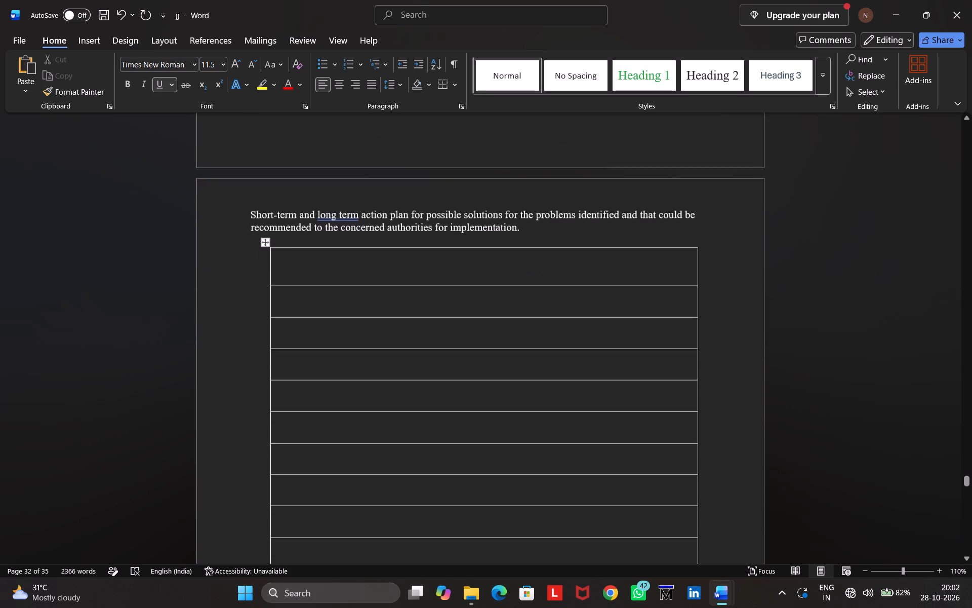
scroll(591, 471, down, 1)
scroll(591, 471, up, 1)
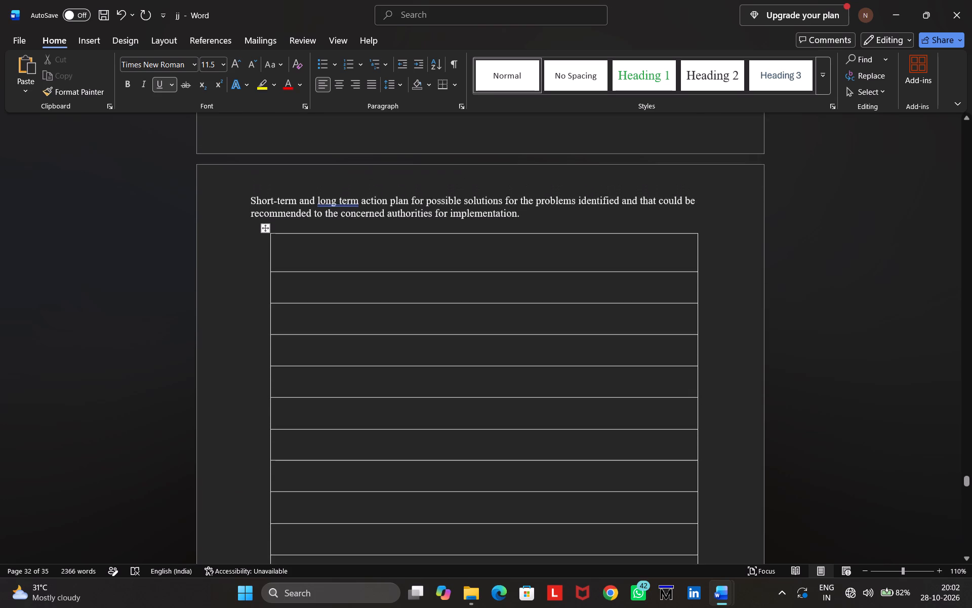
scroll(591, 471, up, 5)
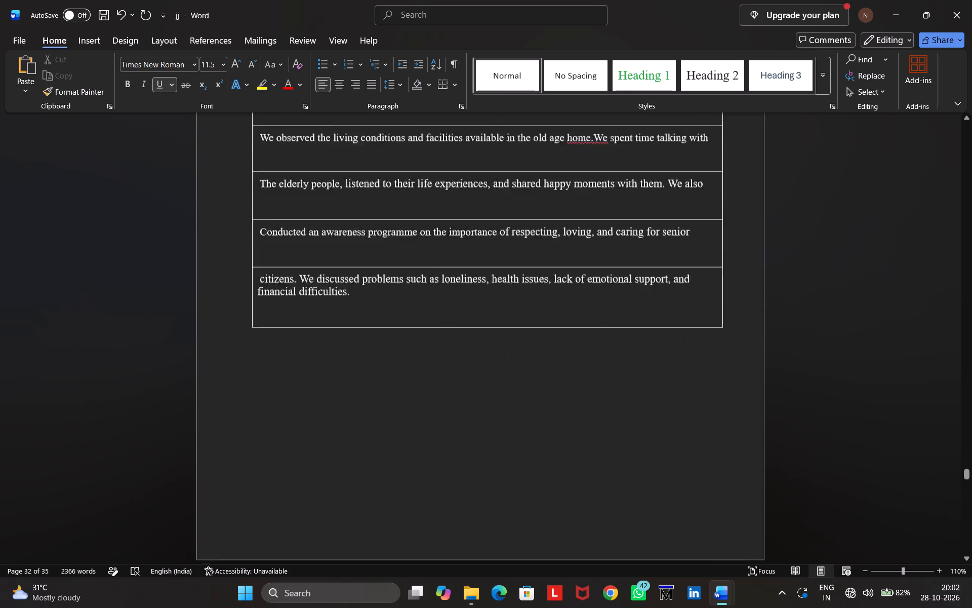
scroll(591, 471, up, 6)
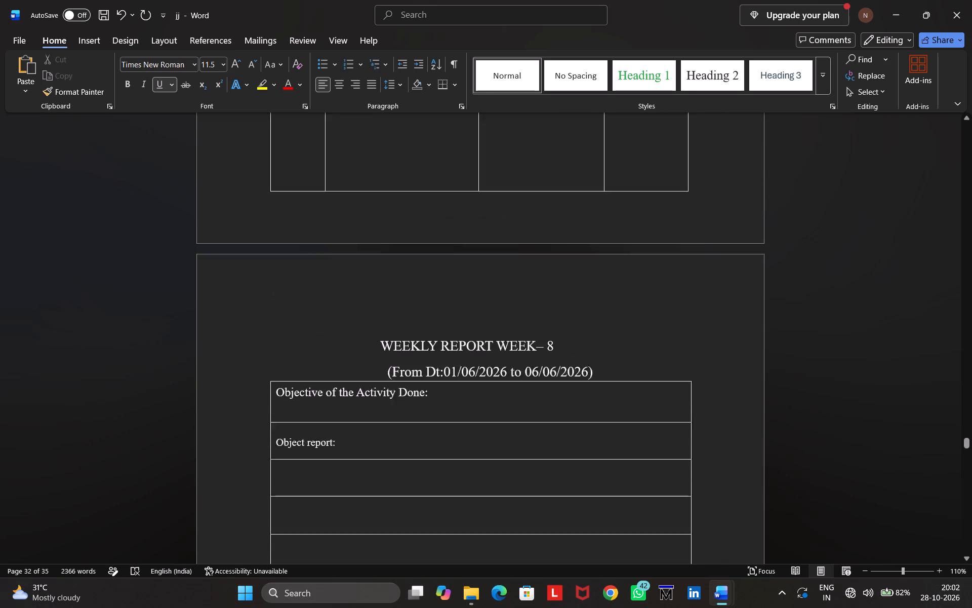
scroll(591, 471, up, 1)
scroll(368, 450, up, 2)
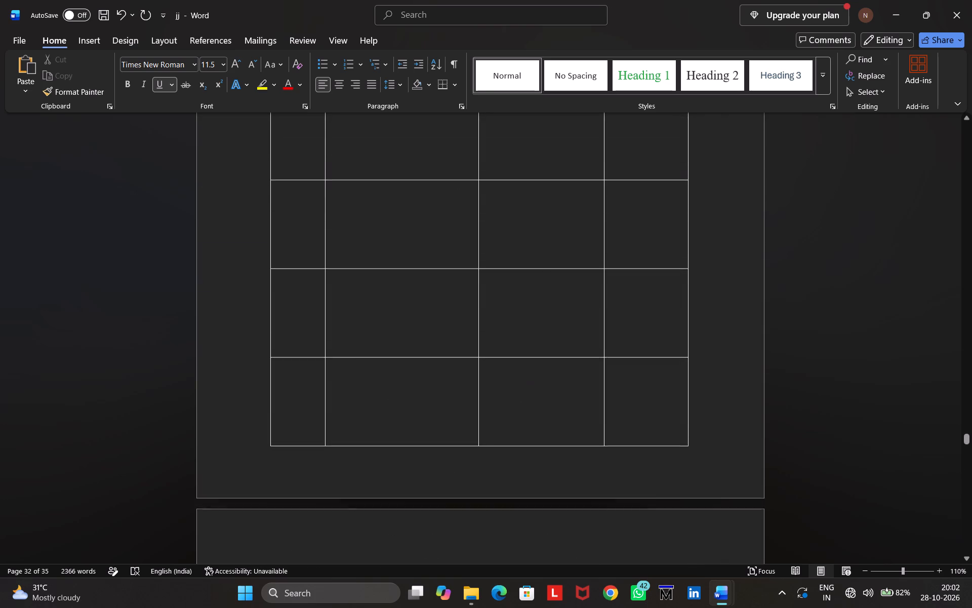
scroll(368, 450, up, 2)
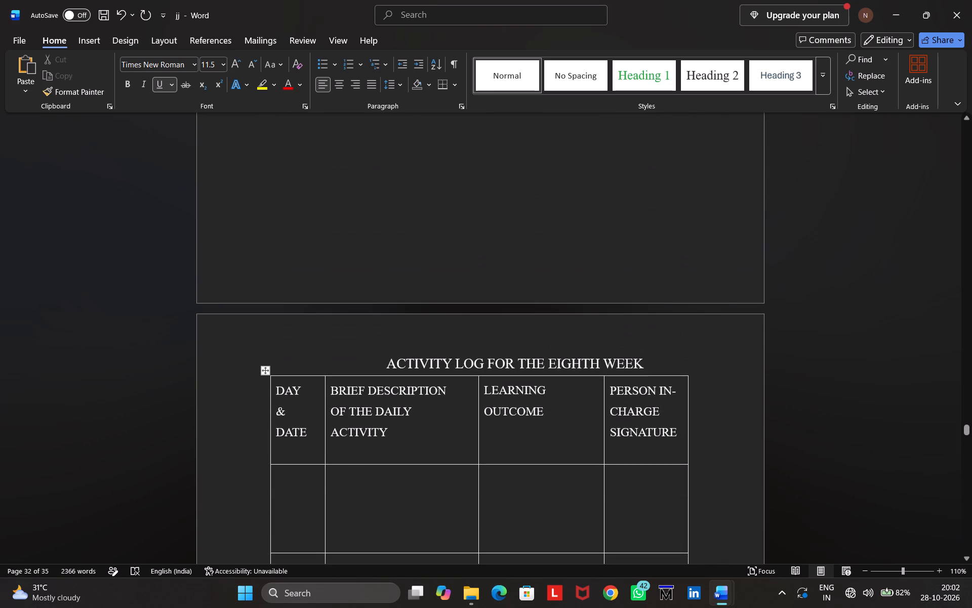
click(368, 450)
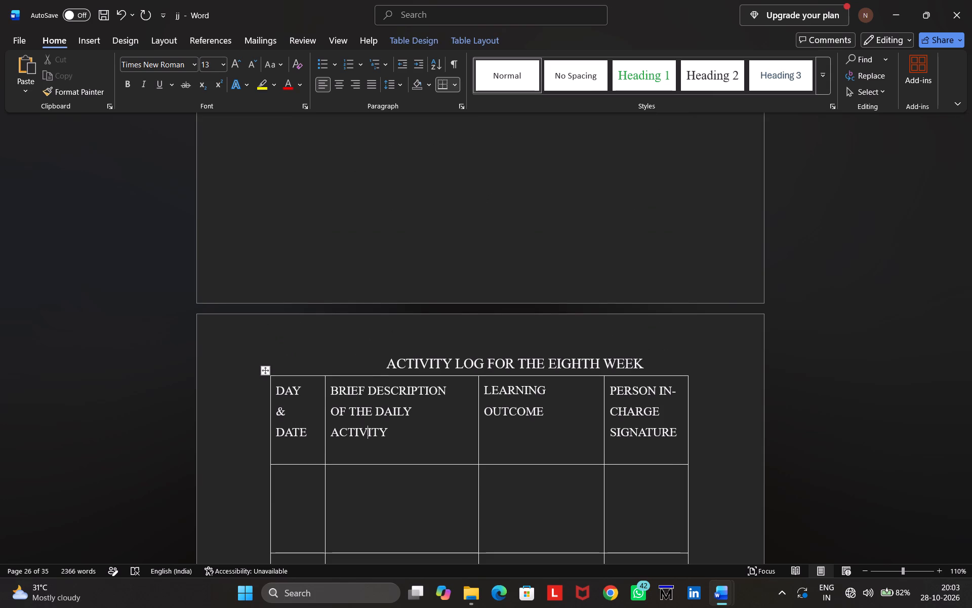
scroll(713, 470, up, 1)
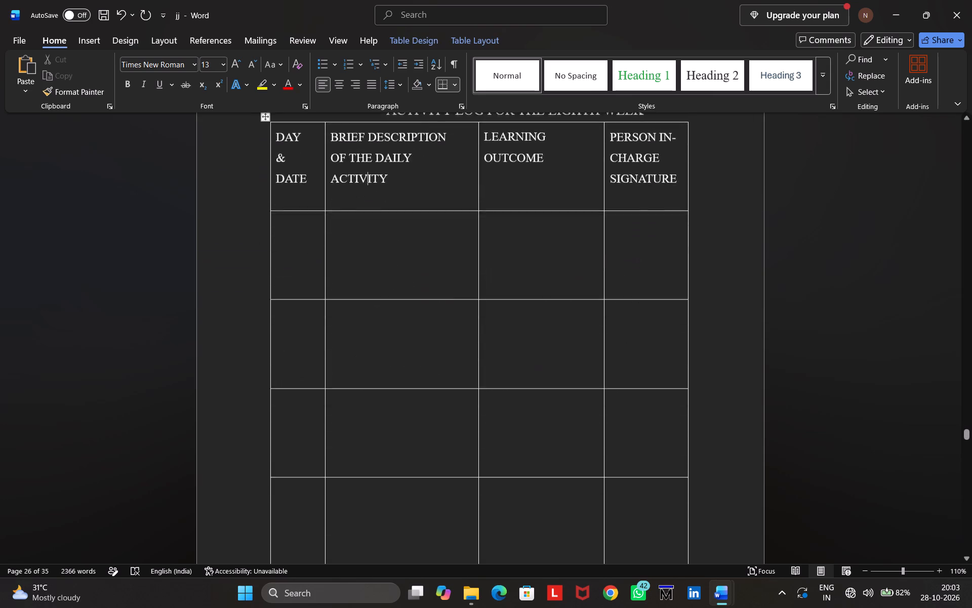
scroll(713, 470, up, 9)
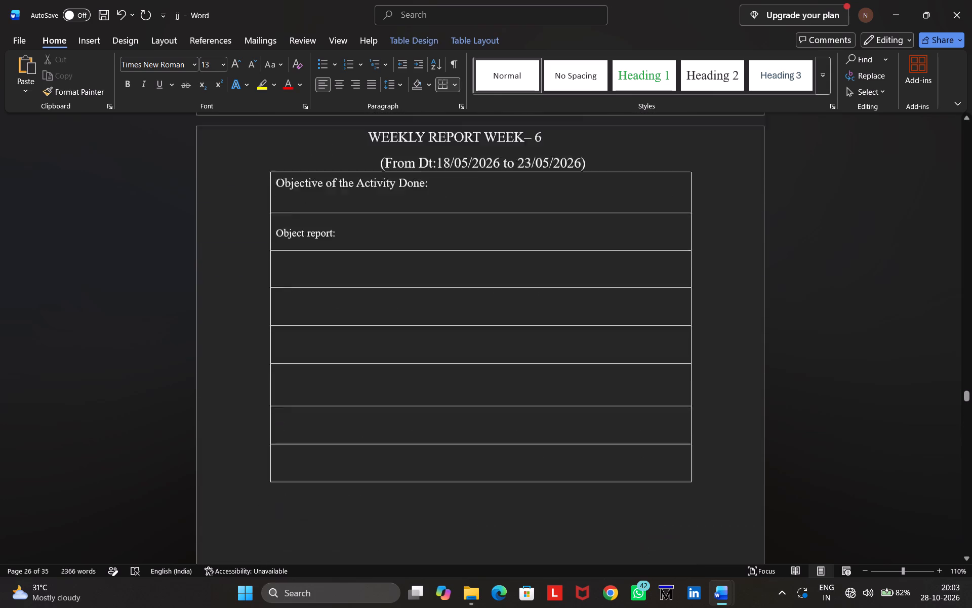
scroll(713, 470, up, 12)
scroll(713, 470, down, 2)
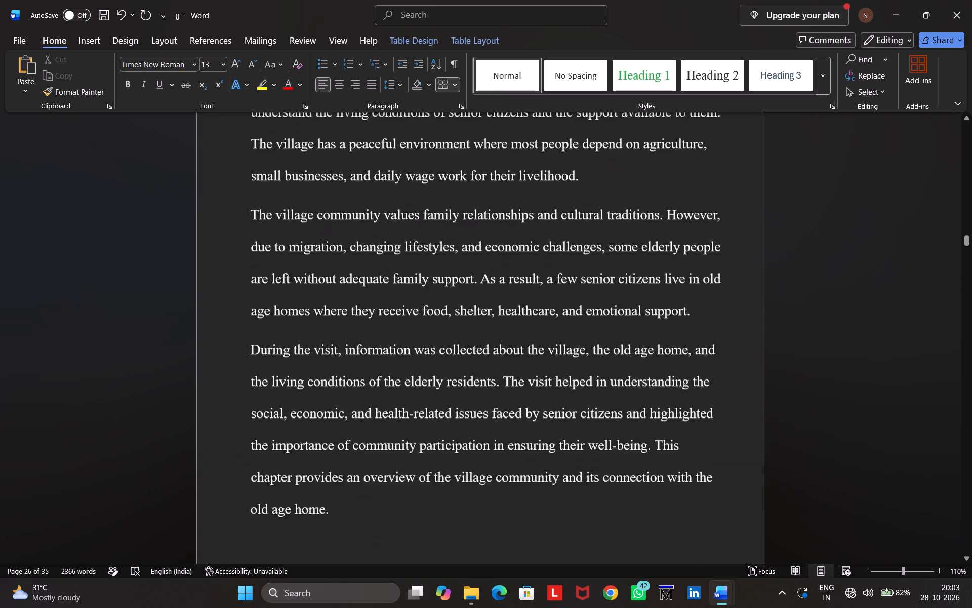
scroll(713, 470, down, 11)
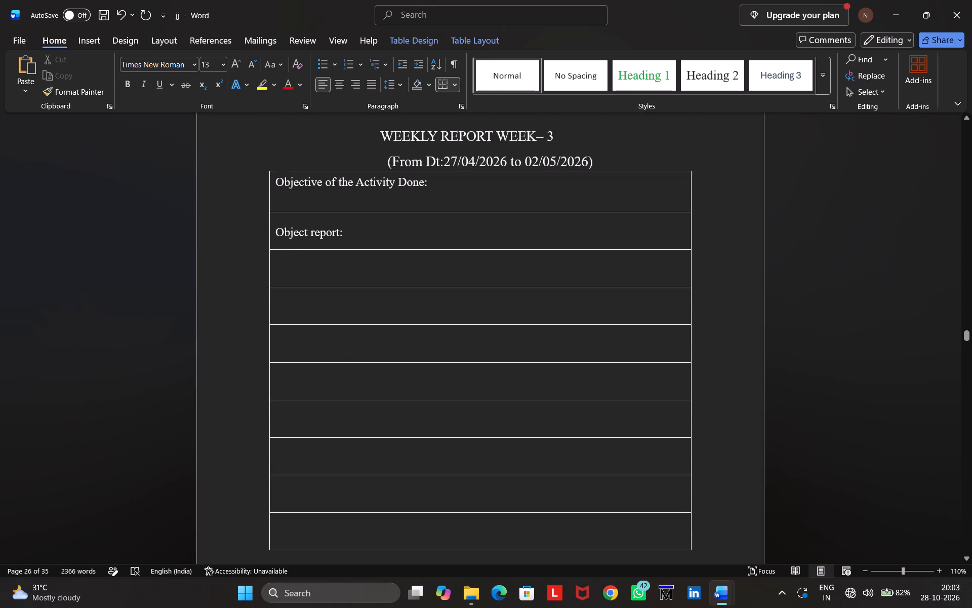
scroll(713, 470, up, 10)
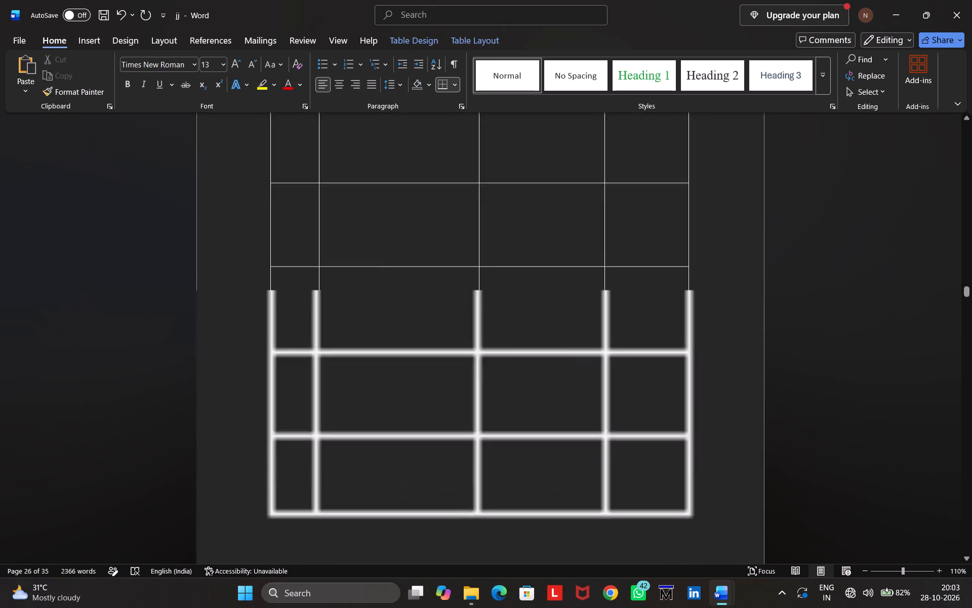
scroll(713, 470, up, 3)
Check jj's weekly reports from Week 4 onward, the mini-project tables and the short-term and long-term action plan page.
scroll(713, 470, down, 8)
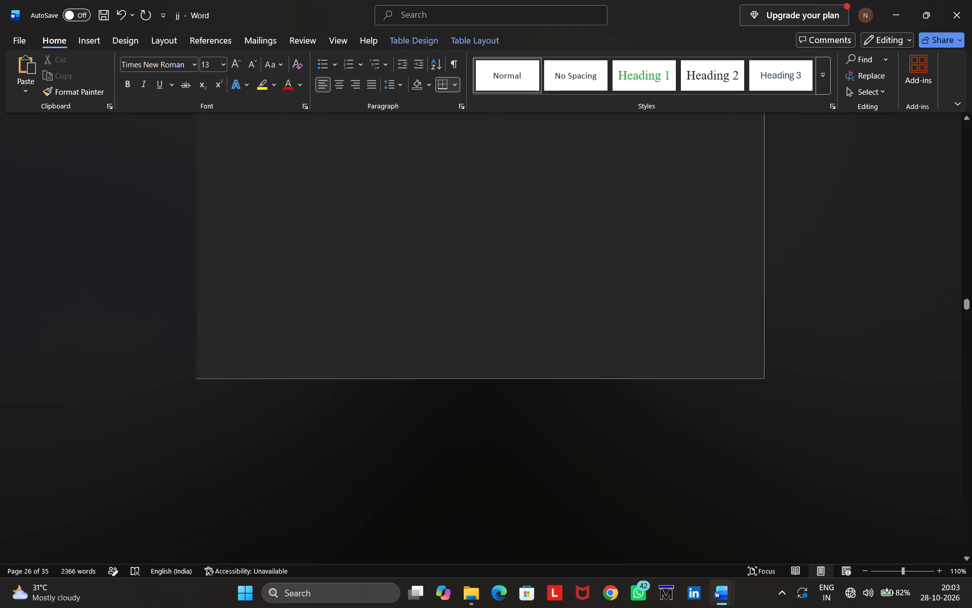
scroll(713, 470, down, 12)
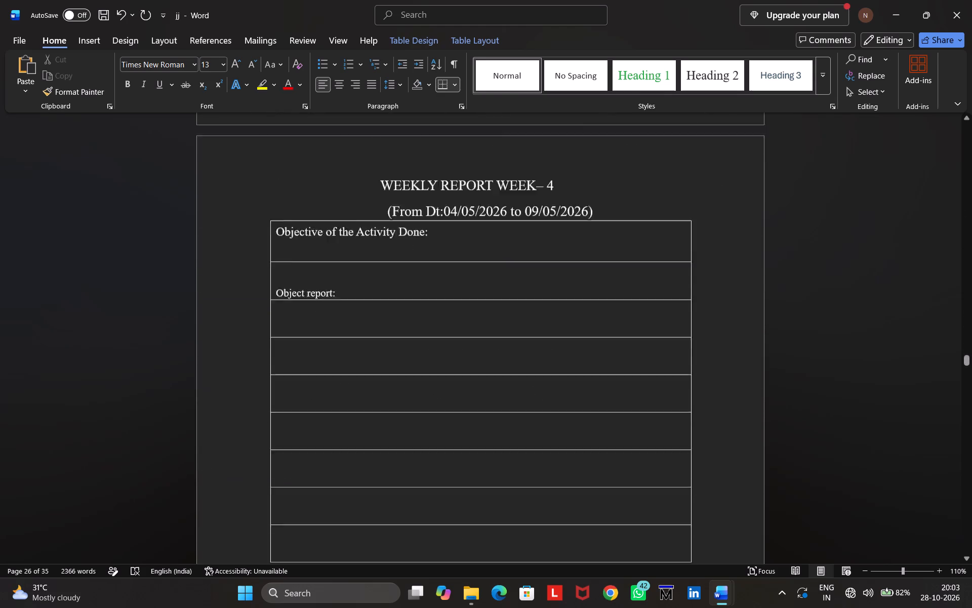
scroll(713, 470, down, 3)
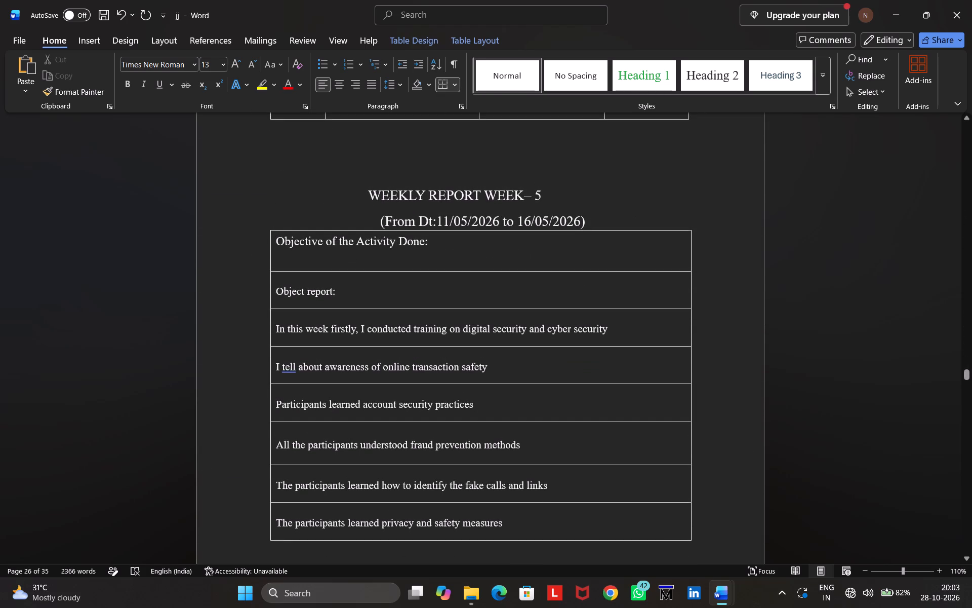
scroll(713, 470, up, 2)
scroll(713, 470, down, 7)
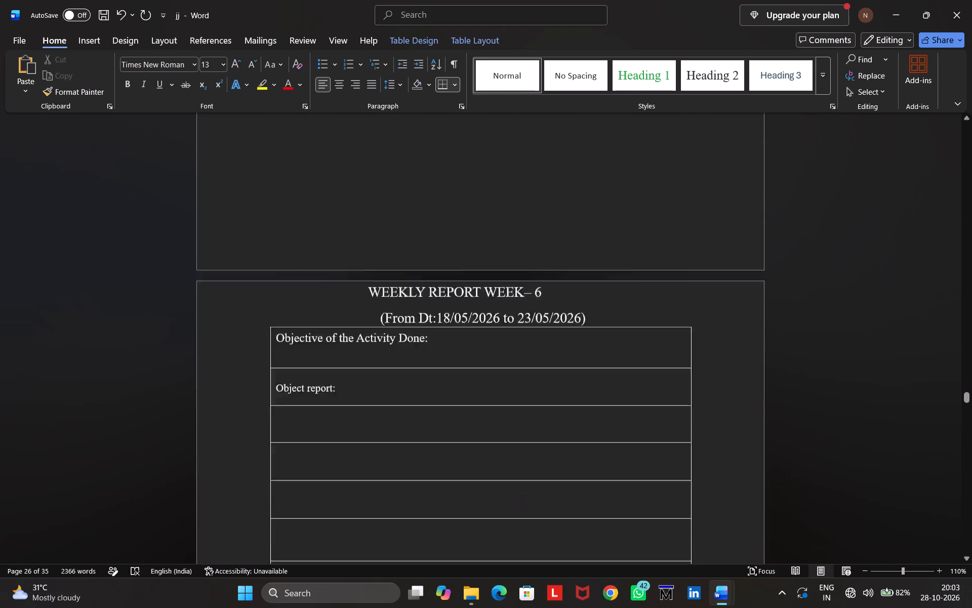
scroll(713, 470, down, 4)
scroll(713, 470, up, 1)
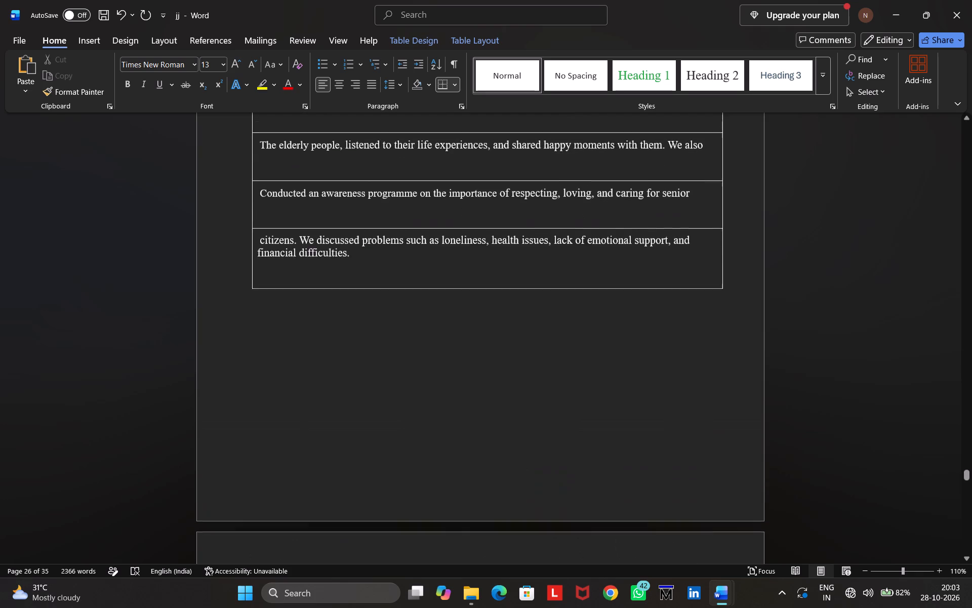
scroll(713, 470, down, 3)
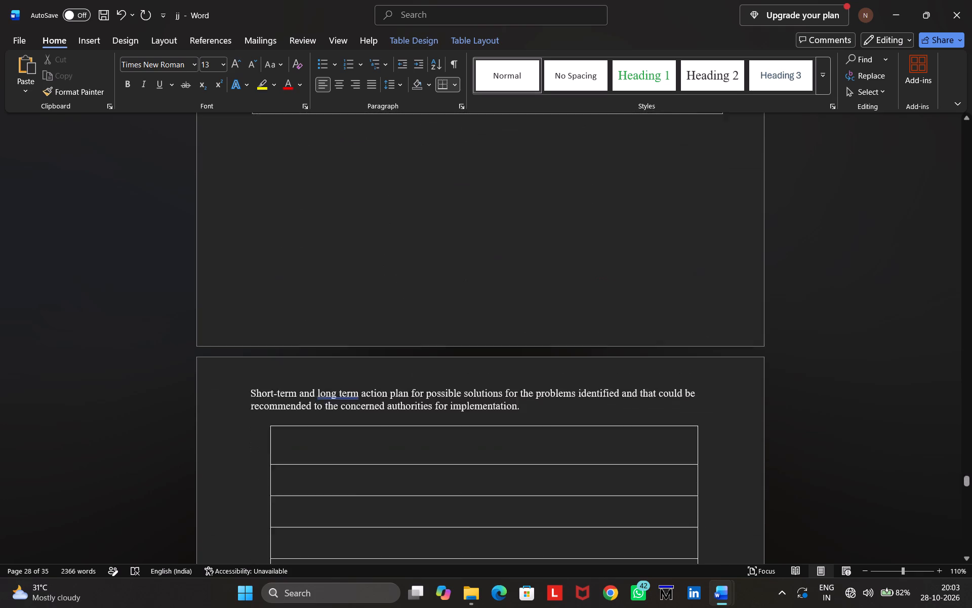
scroll(713, 470, down, 1)
scroll(713, 470, up, 2)
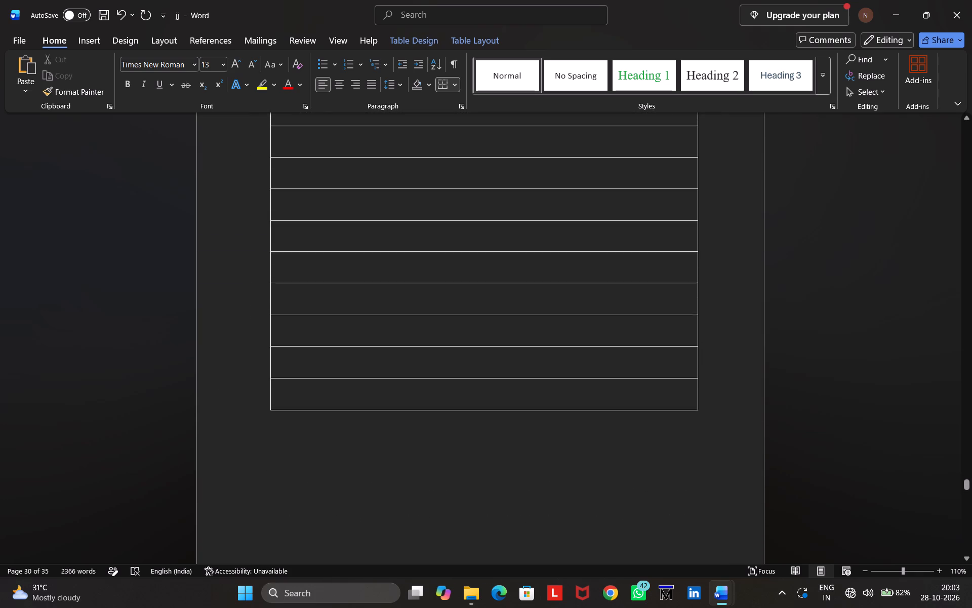
scroll(709, 500, up, 2)
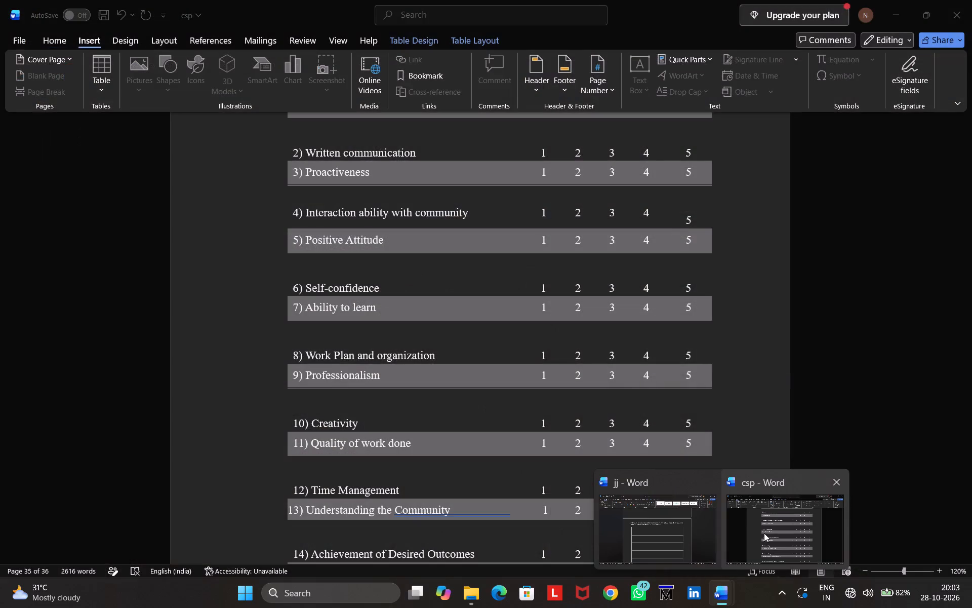
Switch to the csp document and examine its evaluation forms, awareness programme table, mini-project report and action plan table.
click(764, 533)
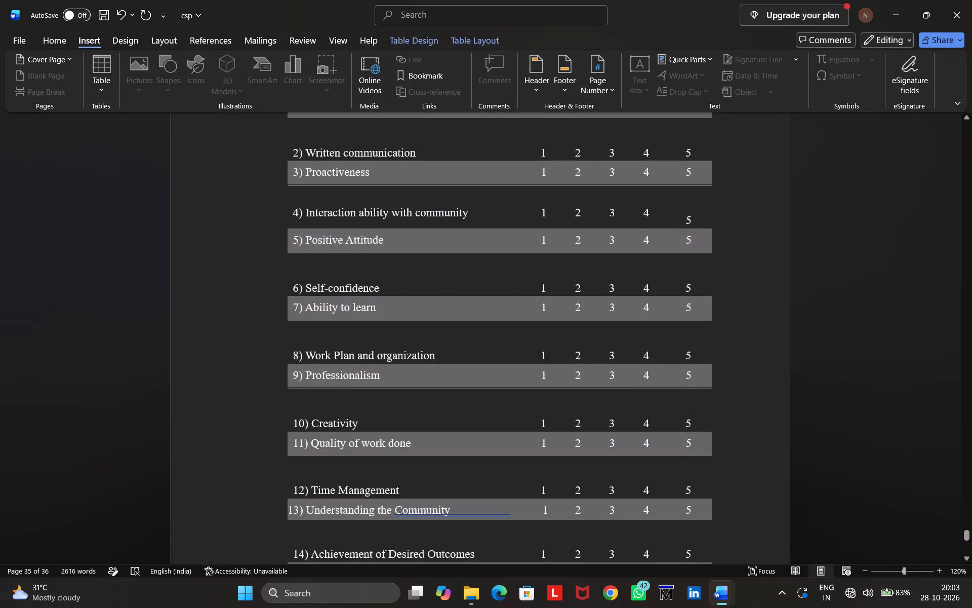
scroll(764, 533, down, 1)
scroll(764, 529, up, 1)
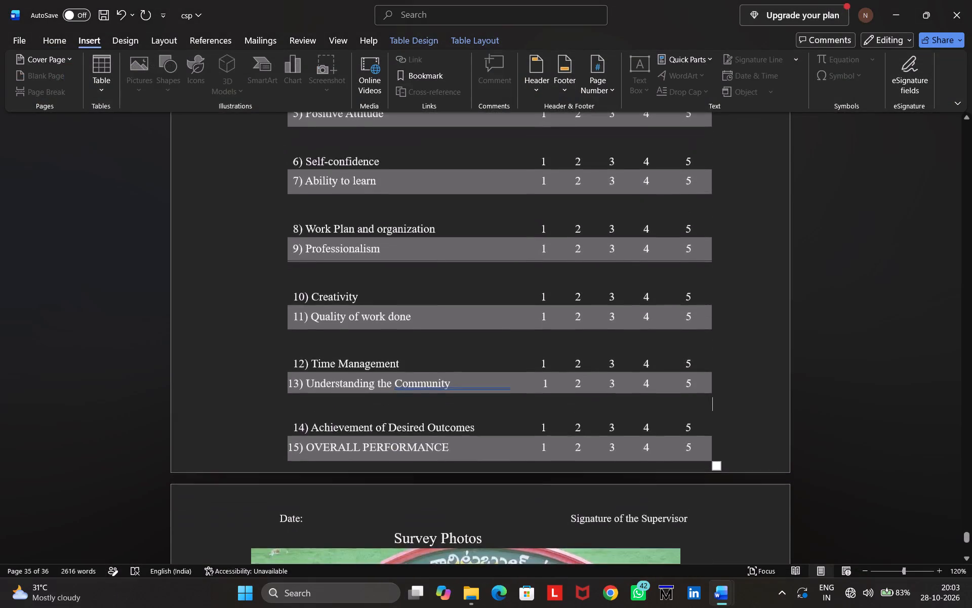
scroll(764, 529, up, 7)
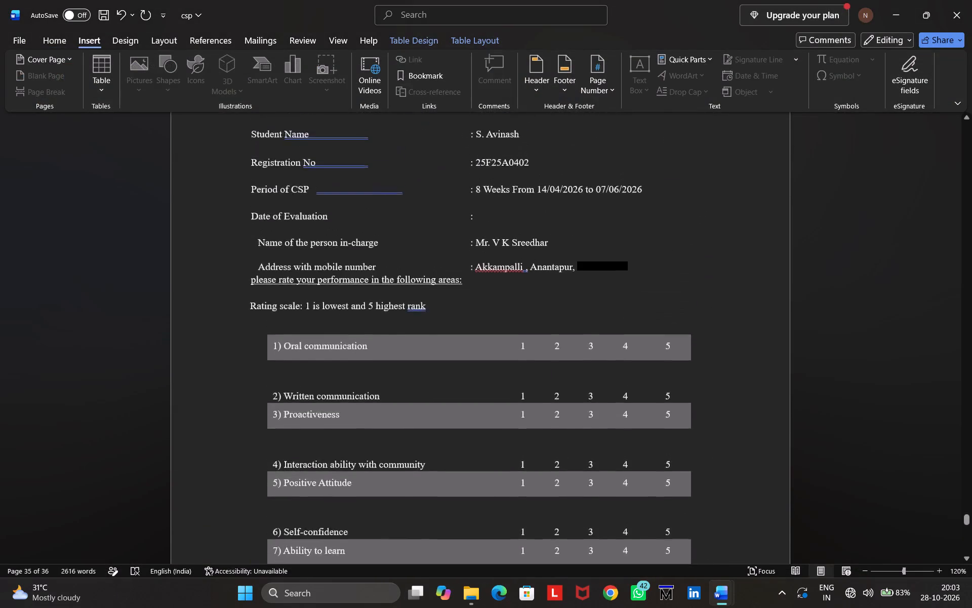
scroll(764, 529, up, 7)
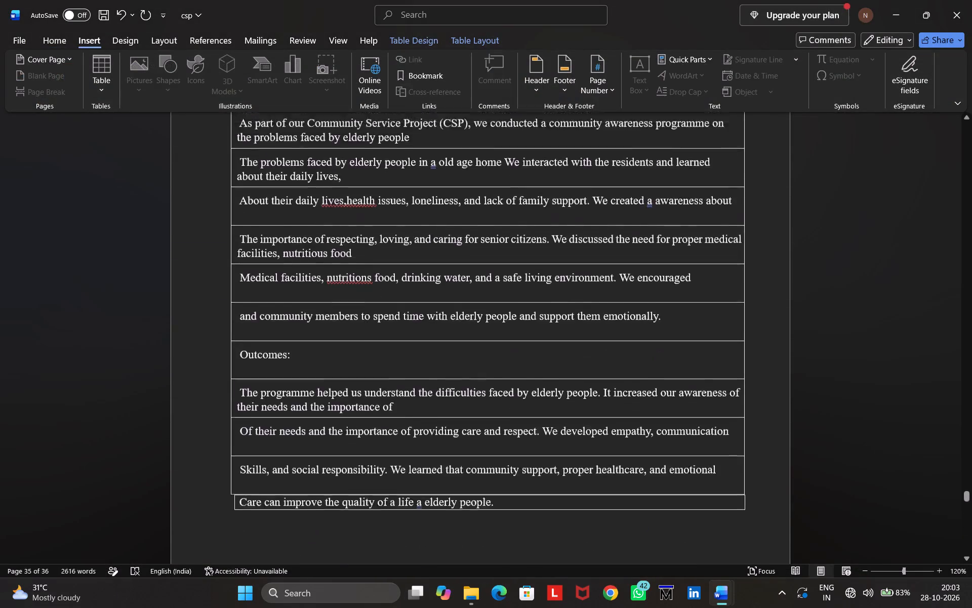
scroll(764, 529, up, 12)
scroll(764, 529, right, 1)
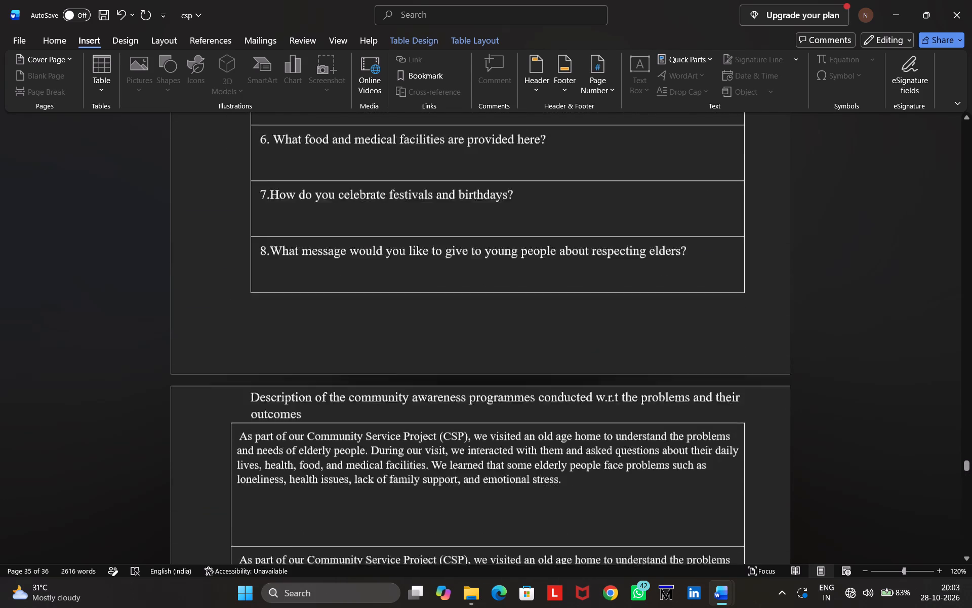
scroll(764, 529, right, 2)
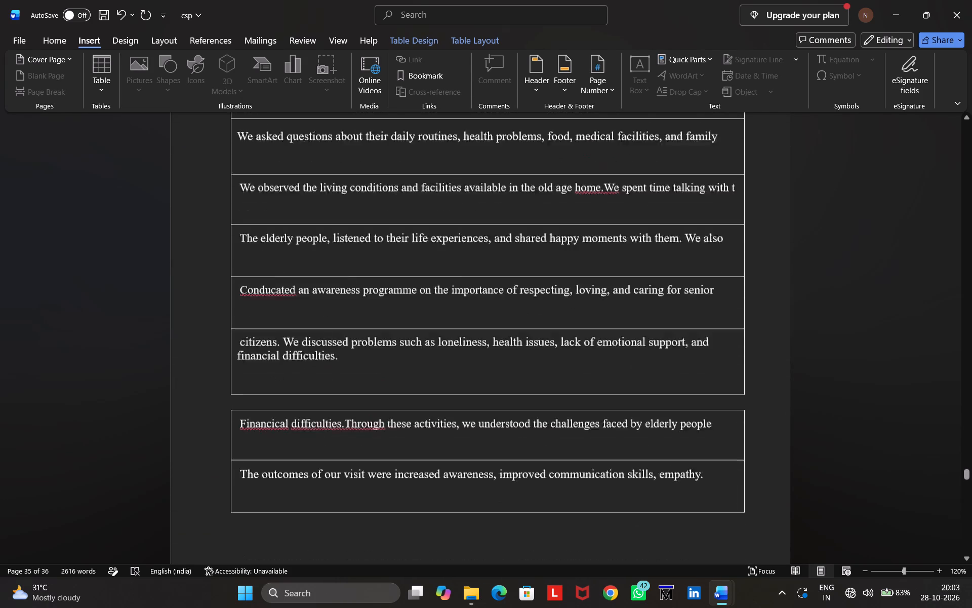
scroll(764, 529, right, 1)
scroll(764, 529, down, 1)
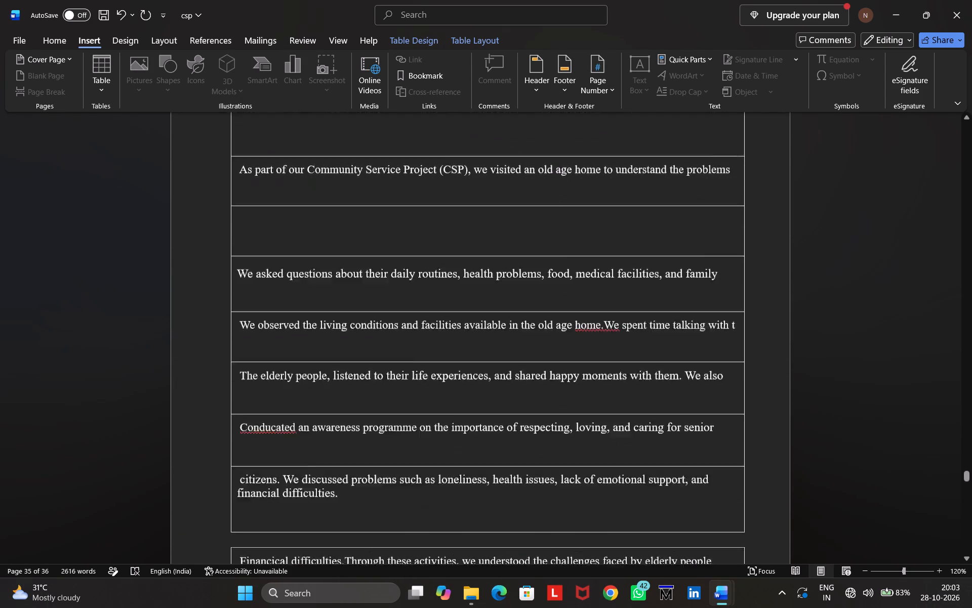
scroll(764, 529, down, 1)
scroll(764, 529, right, 1)
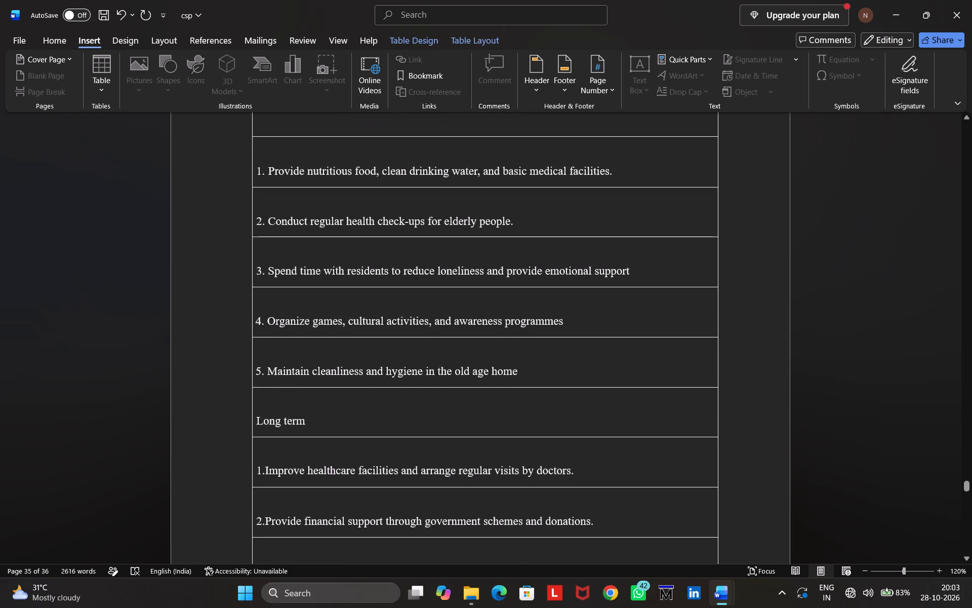
scroll(764, 529, right, 1)
scroll(764, 529, up, 1)
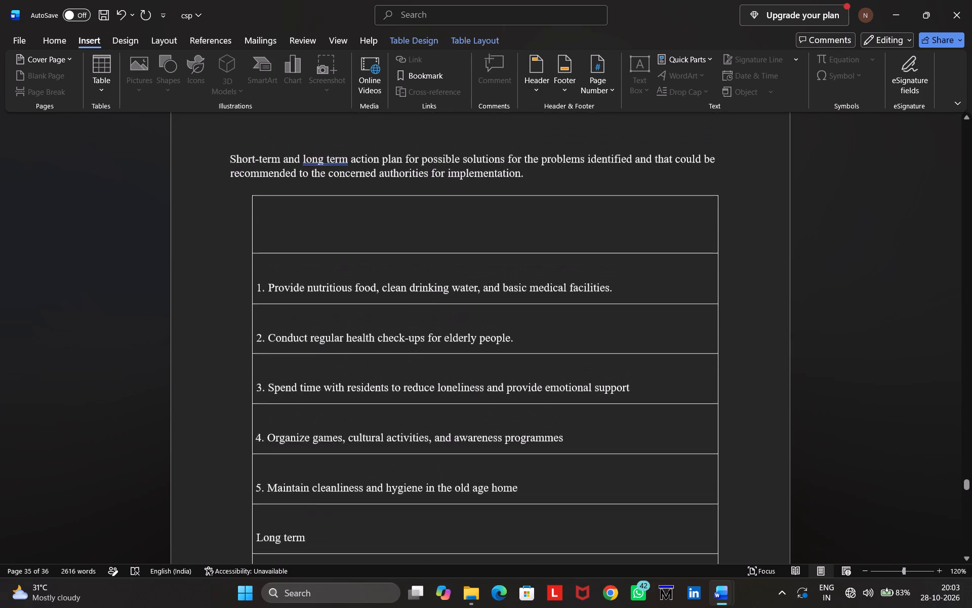
scroll(764, 529, up, 1)
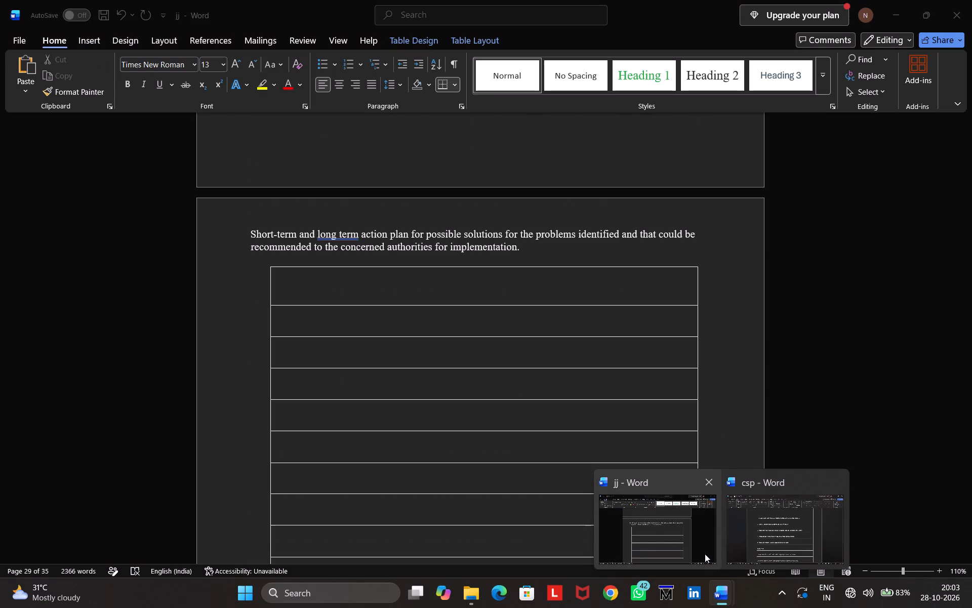
Compare jj's short-term and long-term action plan table with the corresponding table in csp.
click(705, 554)
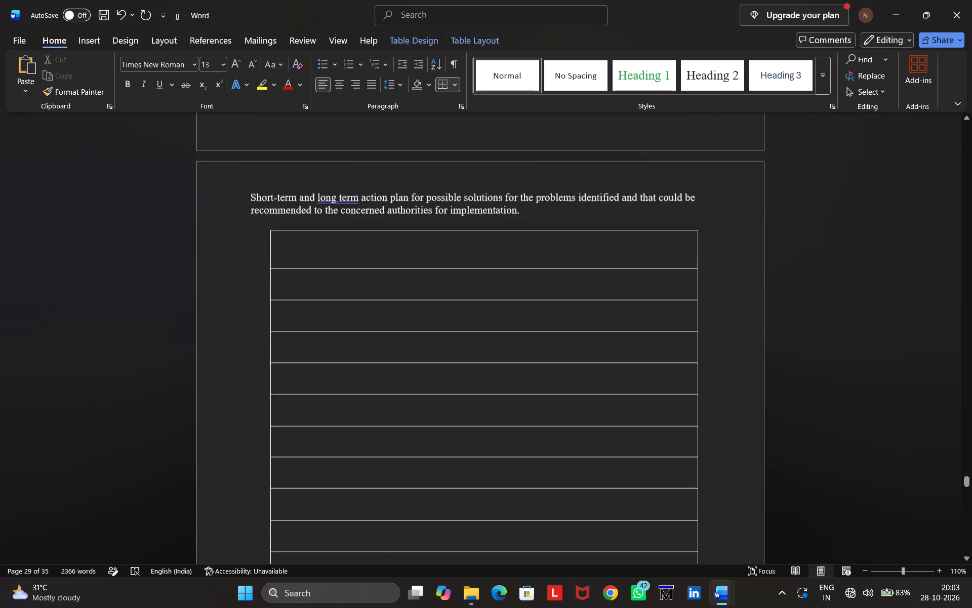
scroll(735, 363, down, 2)
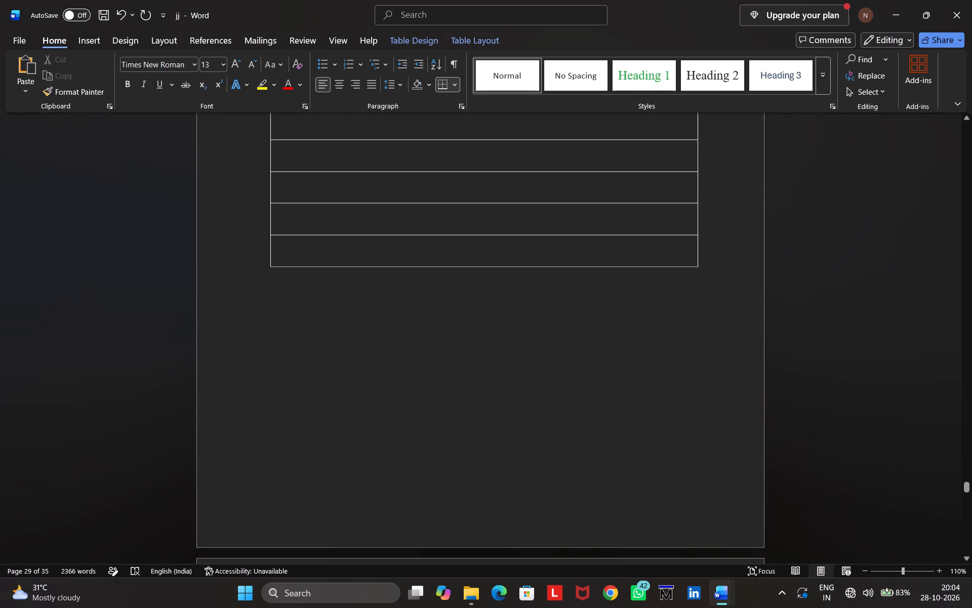
scroll(735, 363, down, 1)
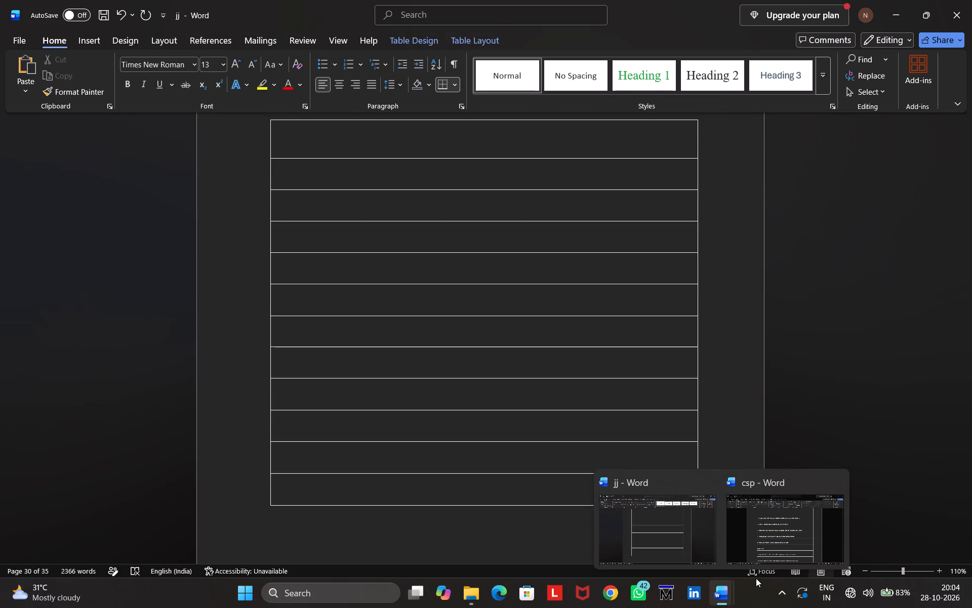
click(760, 556)
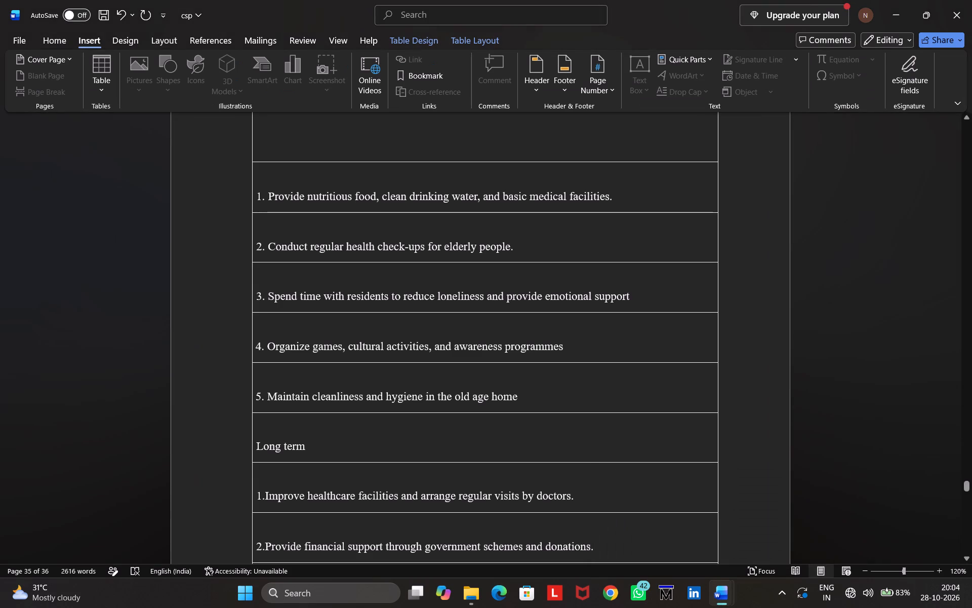
Copy the filled short-term and long-term action plan table from csp, from the blank first row through the Conclution text.
scroll(696, 360, down, 1)
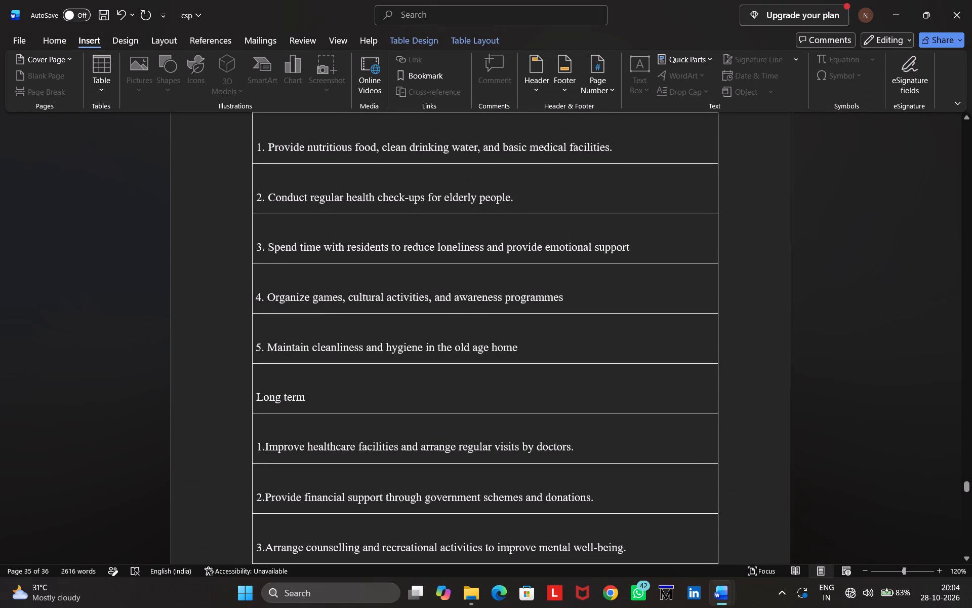
scroll(219, 173, up, 1)
drag(247, 151, 595, 213)
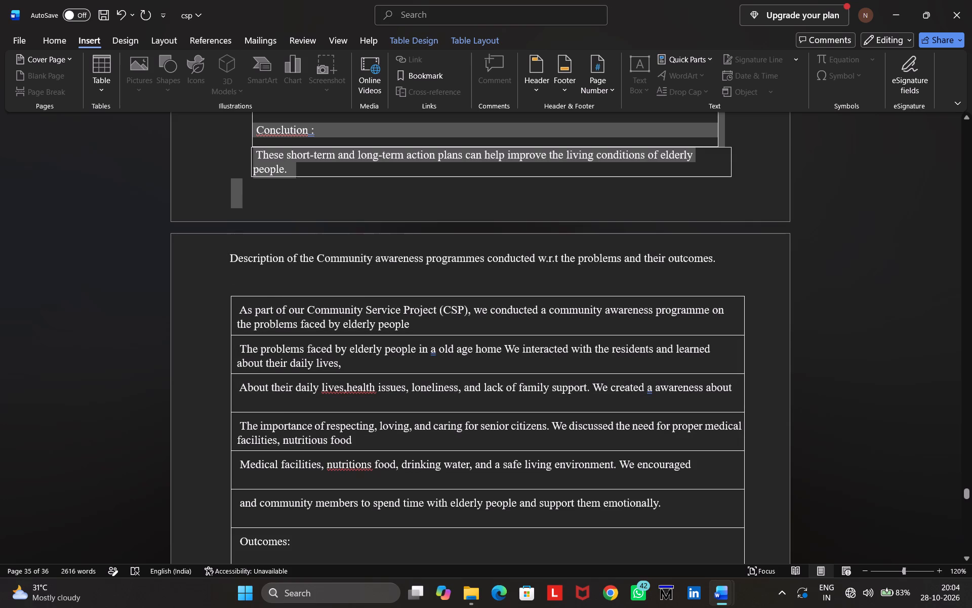
drag(595, 213, 714, 205)
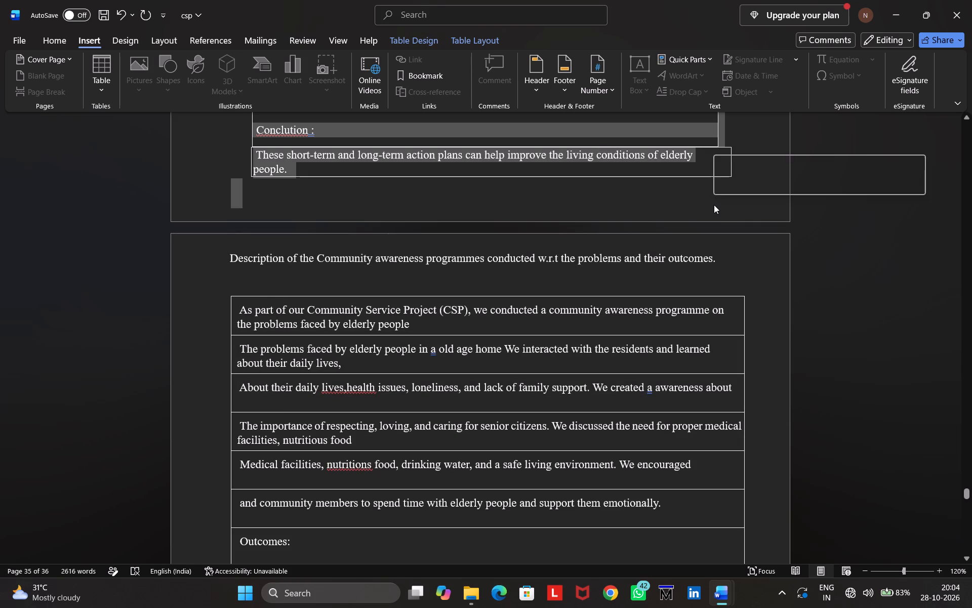
key(ctrl+c)
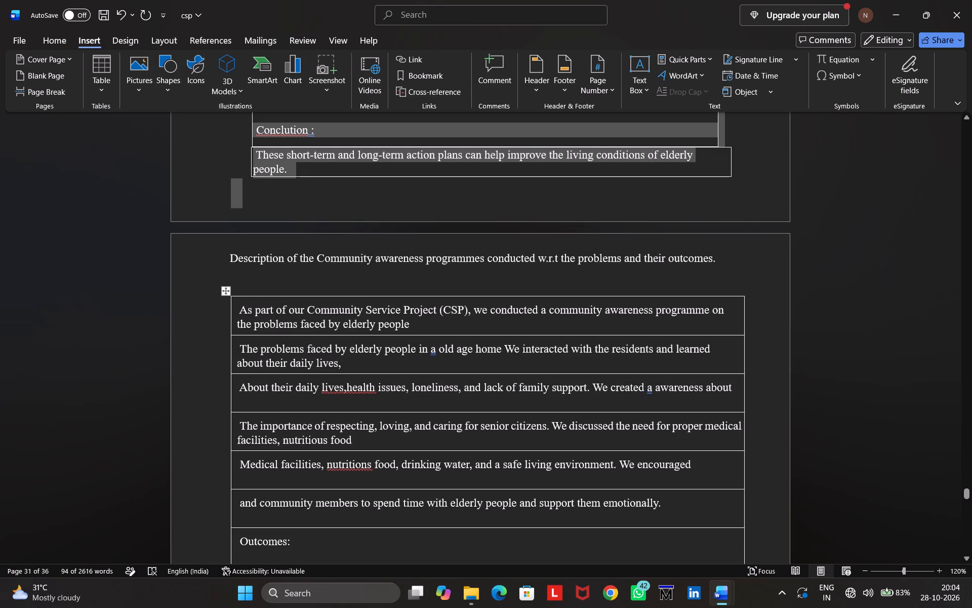
Switch to jj and replace the empty table under the short-term and long-term action plan heading with the copied csp table.
click(667, 549)
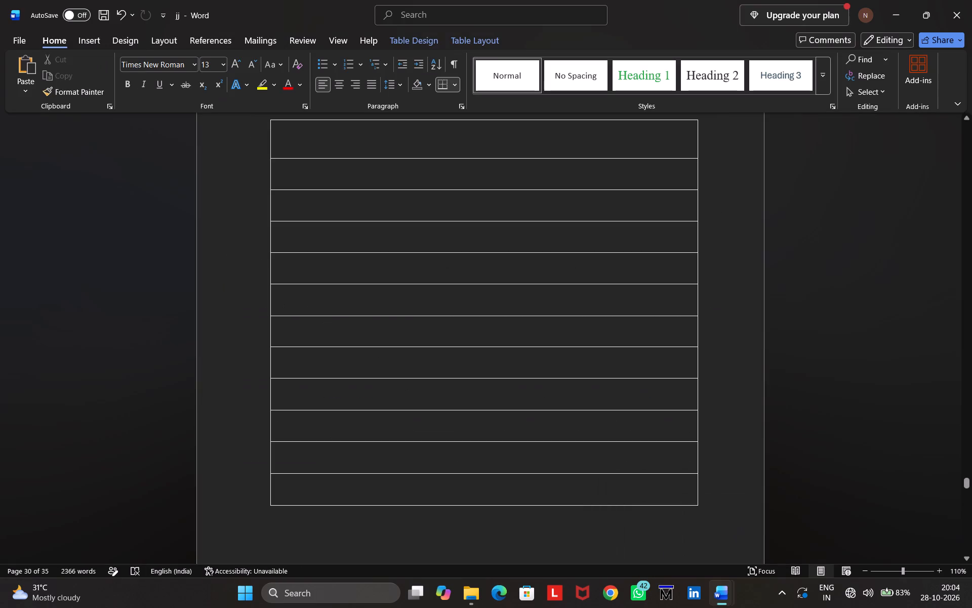
scroll(428, 193, up, 1)
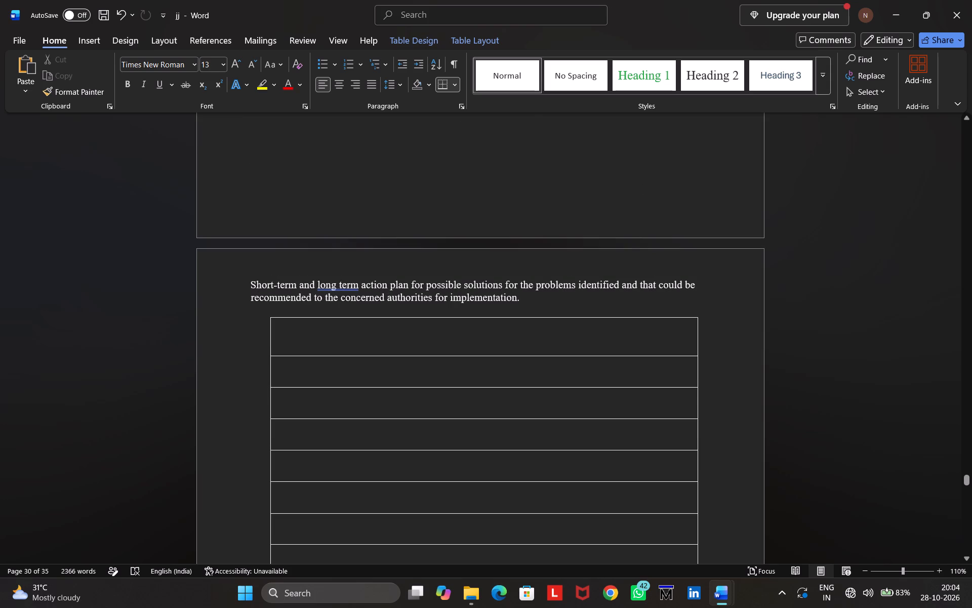
drag(268, 317, 620, 584)
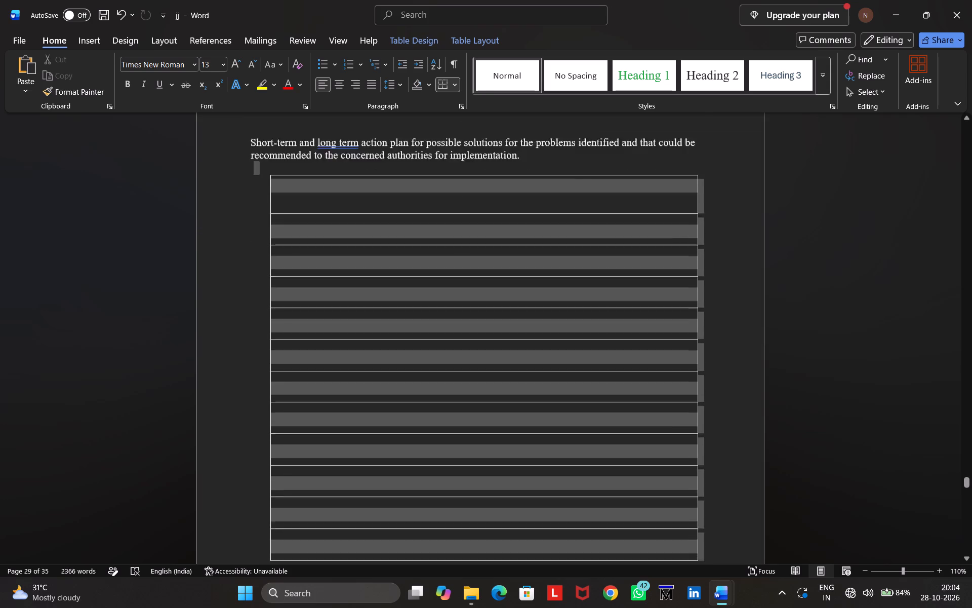
drag(620, 584, 603, 461)
scroll(603, 461, up, 2)
key(Delete)
key(ctrl+v)
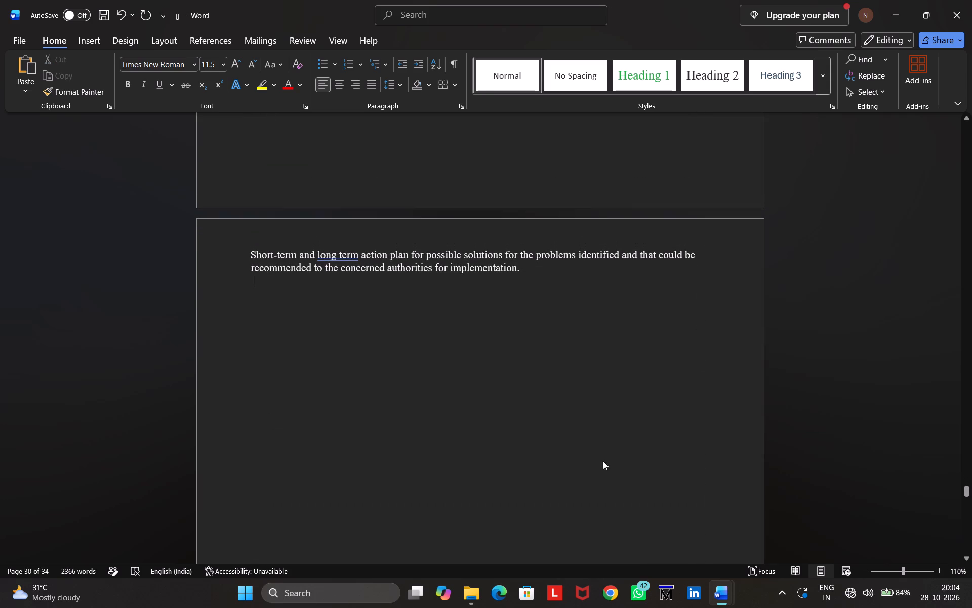
scroll(603, 461, up, 3)
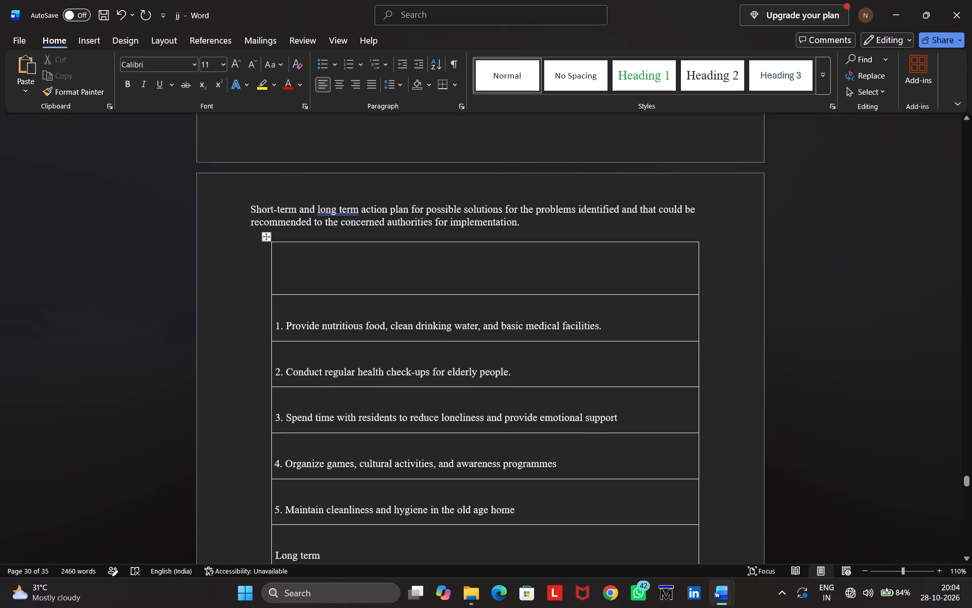
Remove the leading space before "1. Provide nutritious food" in jj's action plan table.
click(358, 273)
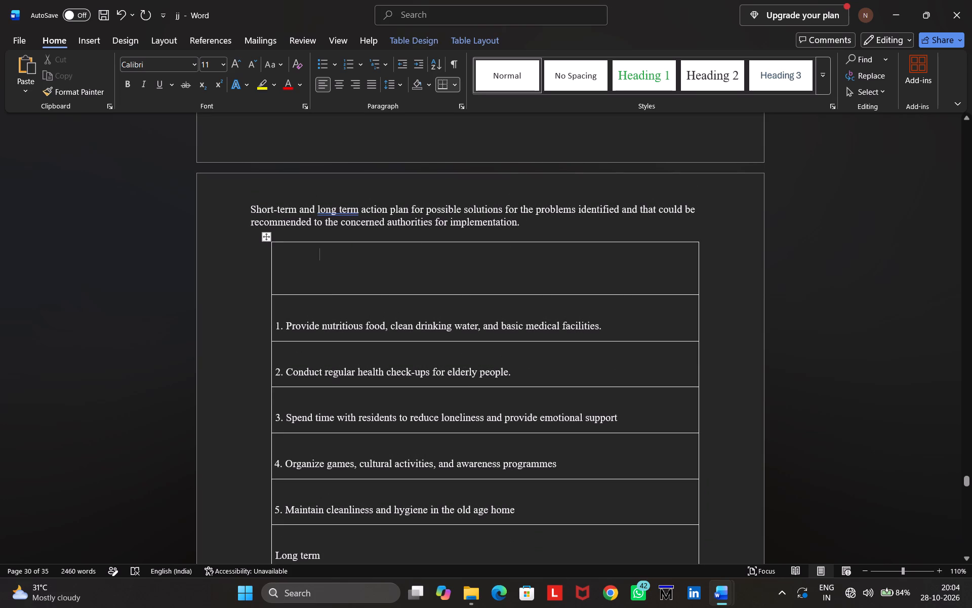
scroll(336, 474, down, 1)
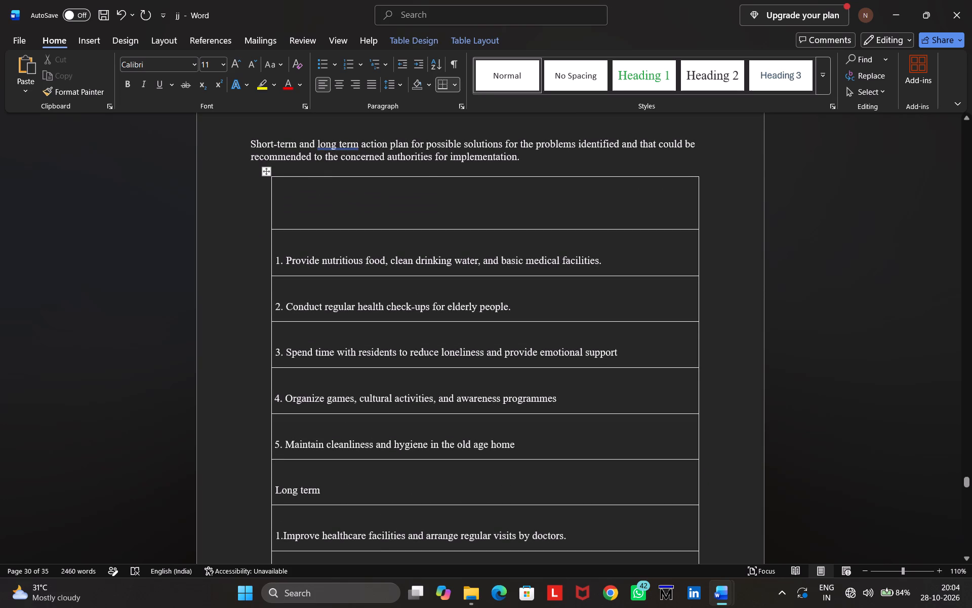
click(312, 212)
click(275, 250)
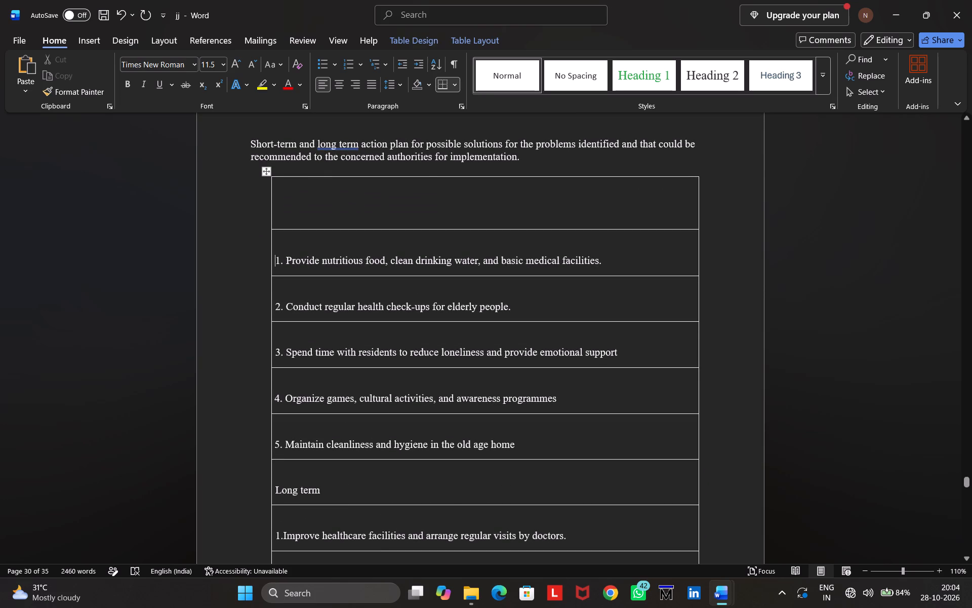
key(BackSpace)
key(BackSpace)
key(BackSpace)
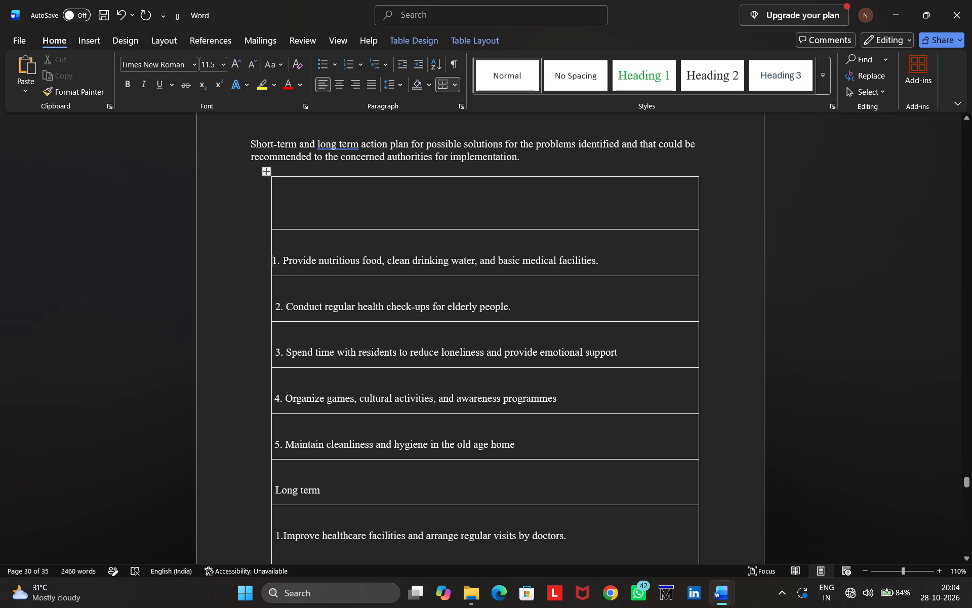
Copy the short-term and long-term action plan heading into the blank first row of the table below it.
click(313, 216)
drag(249, 136, 377, 144)
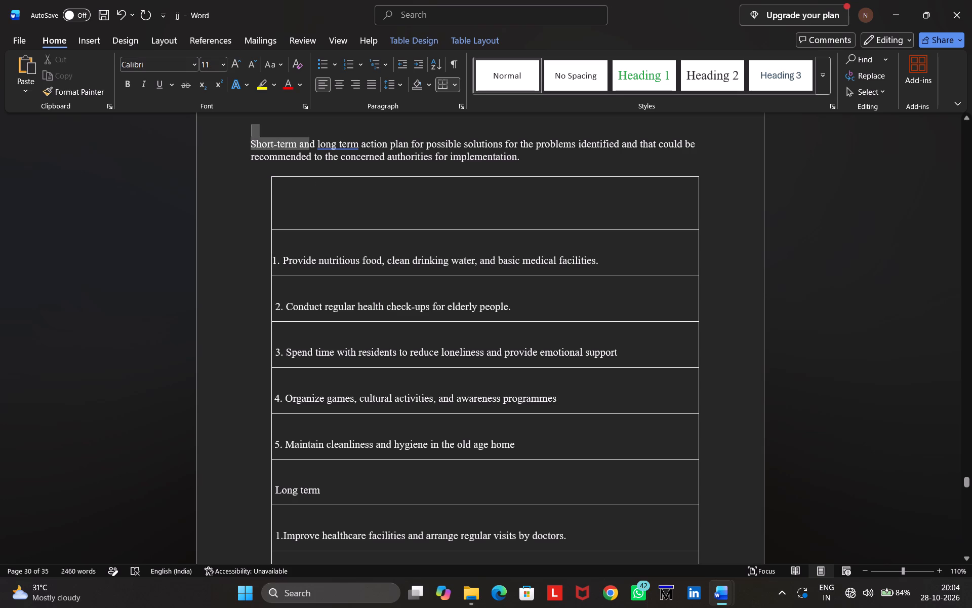
drag(377, 144, 547, 172)
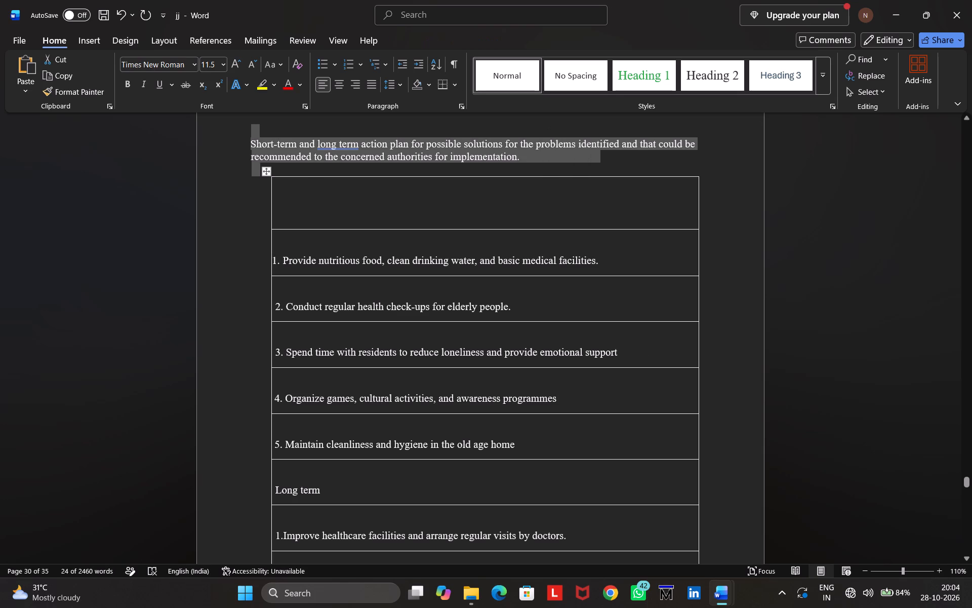
key(ctrl+c)
click(384, 210)
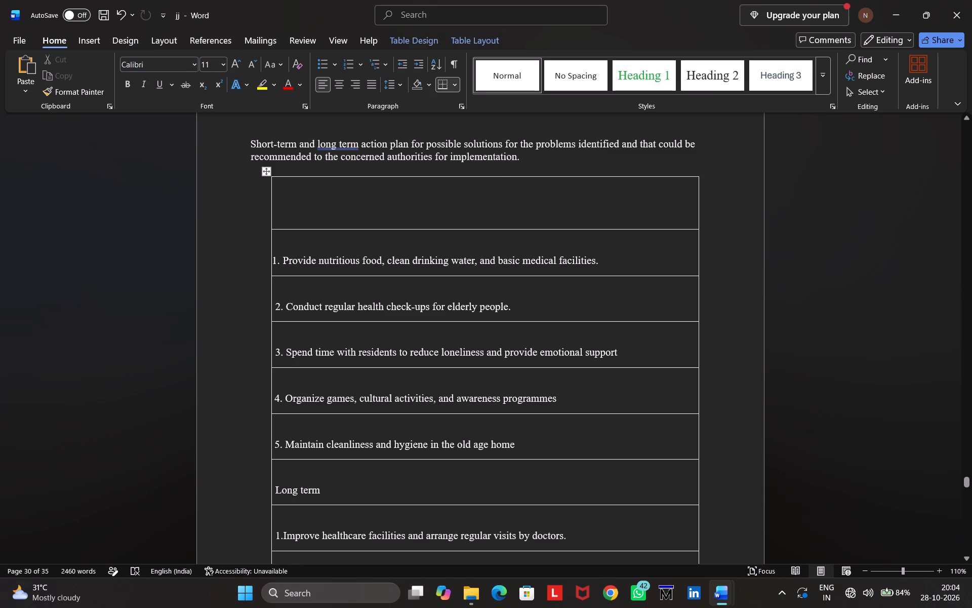
key(ctrl+v)
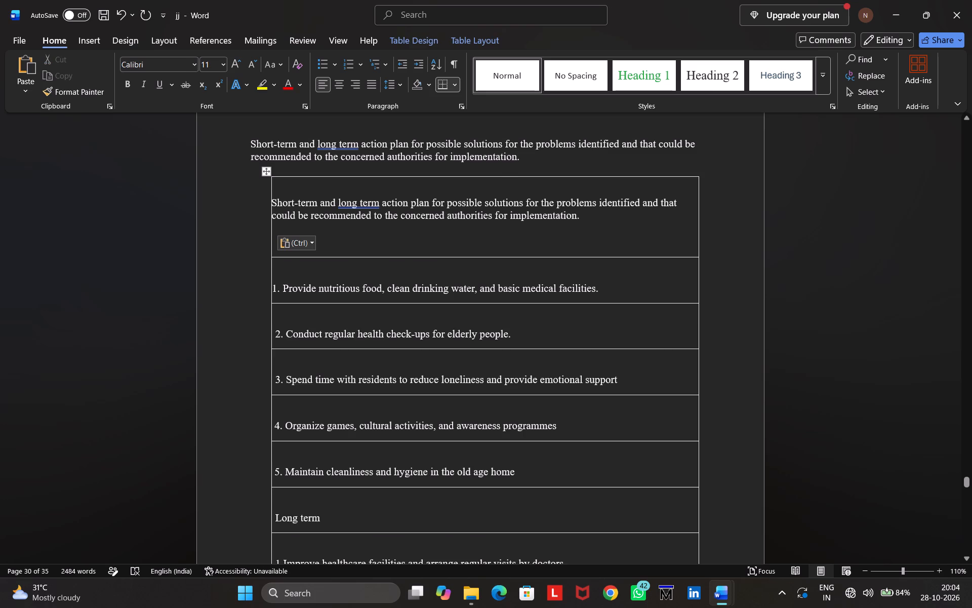
Trim the text pasted in the table's first row so that it reads "Short-term :".
click(240, 197)
click(256, 250)
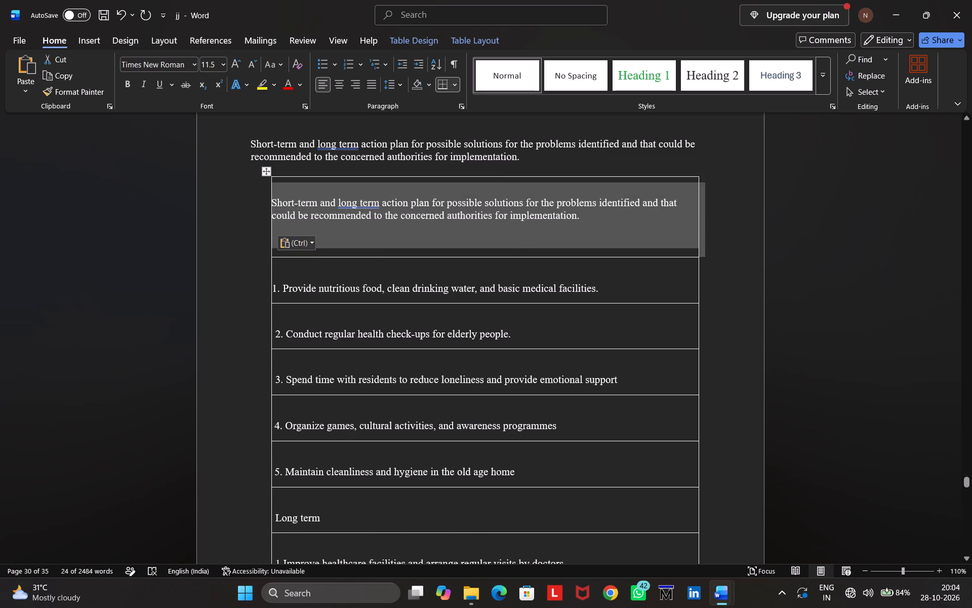
scroll(263, 278, up, 1)
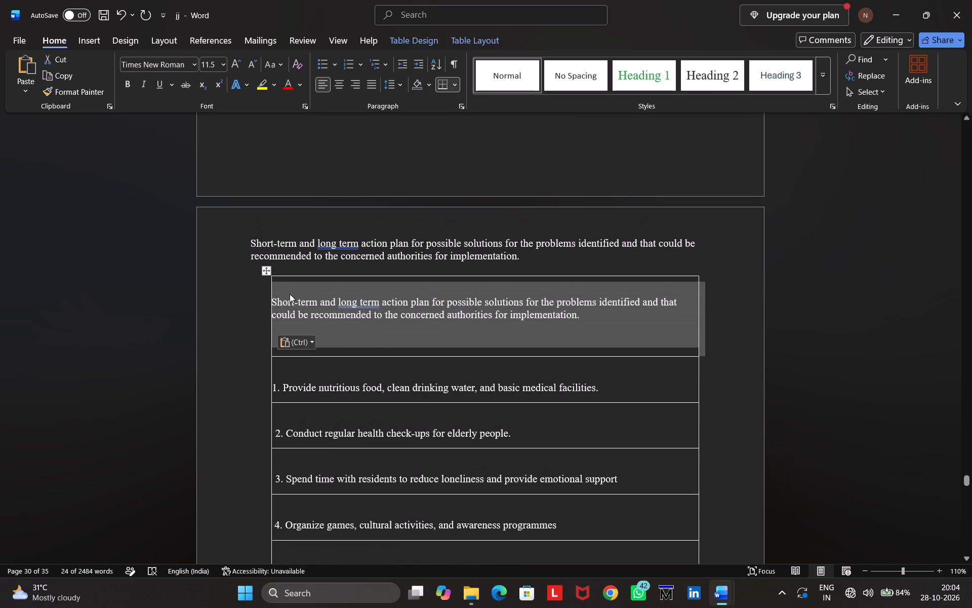
click(326, 301)
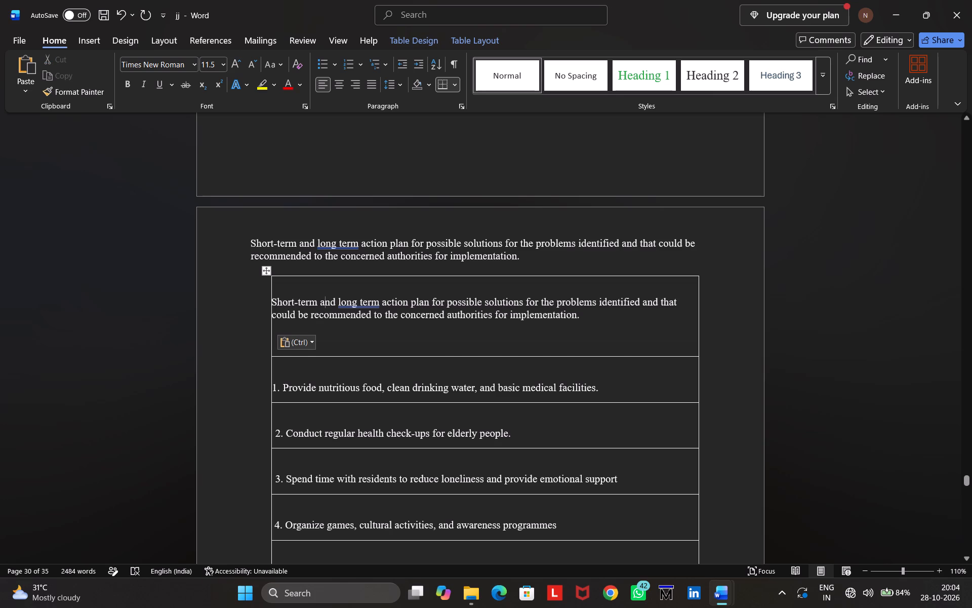
click(580, 313)
drag(580, 313, 387, 280)
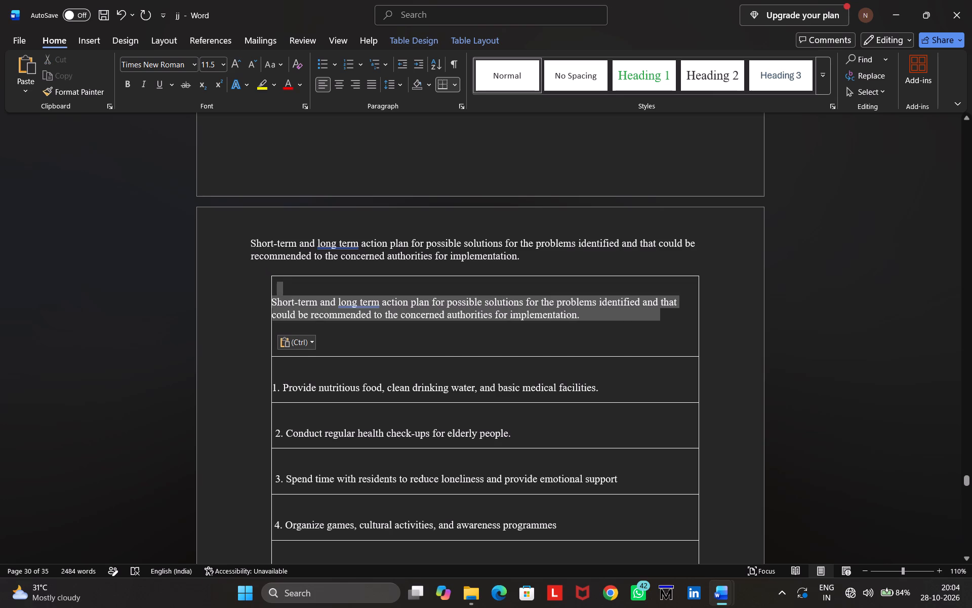
drag(387, 280, 326, 308)
key(BackSpace)
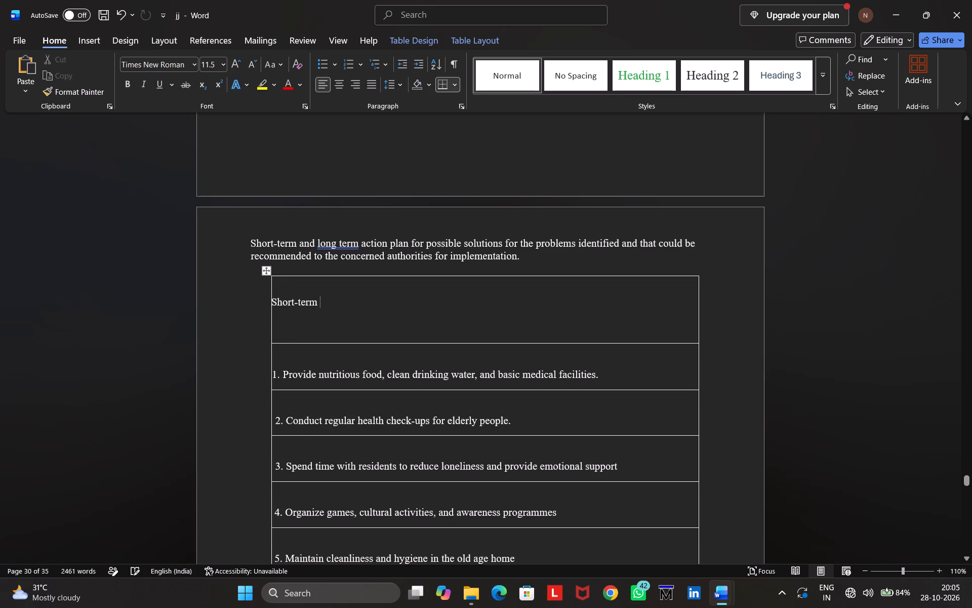
scroll(238, 328, down, 3)
scroll(238, 328, up, 2)
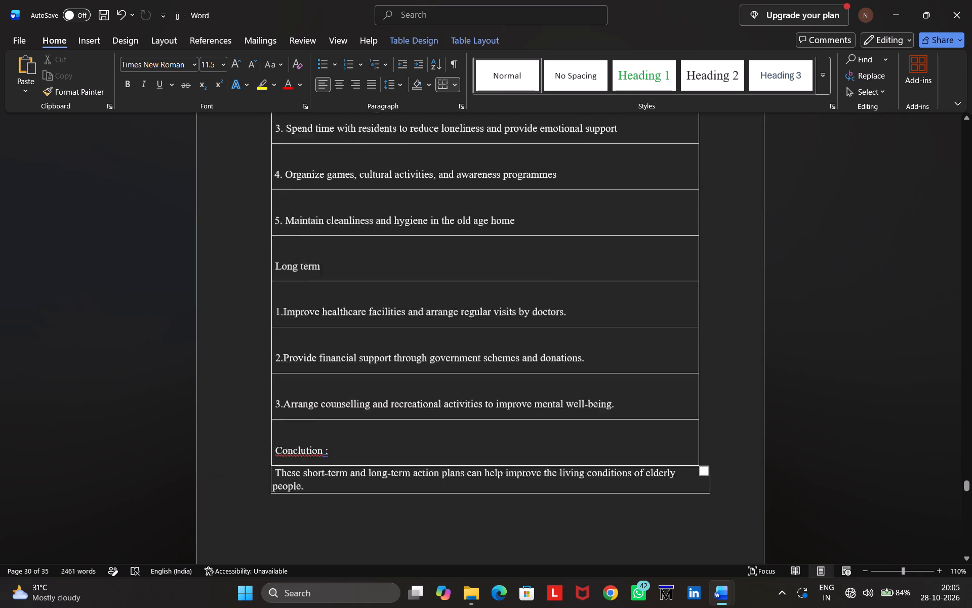
scroll(312, 340, up, 2)
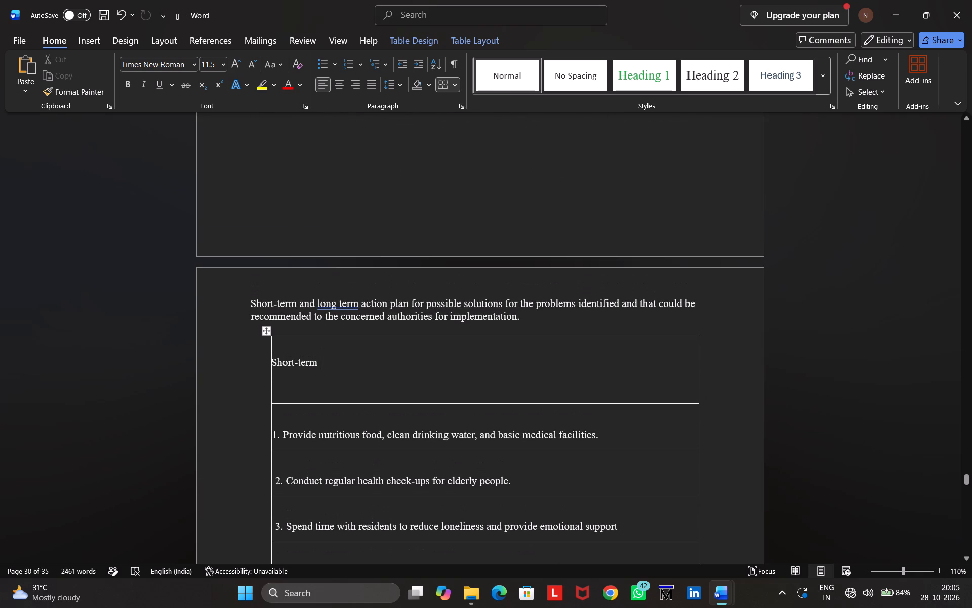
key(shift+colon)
Add a space and a colon after the "Long term" label in the action plan table.
scroll(312, 340, down, 1)
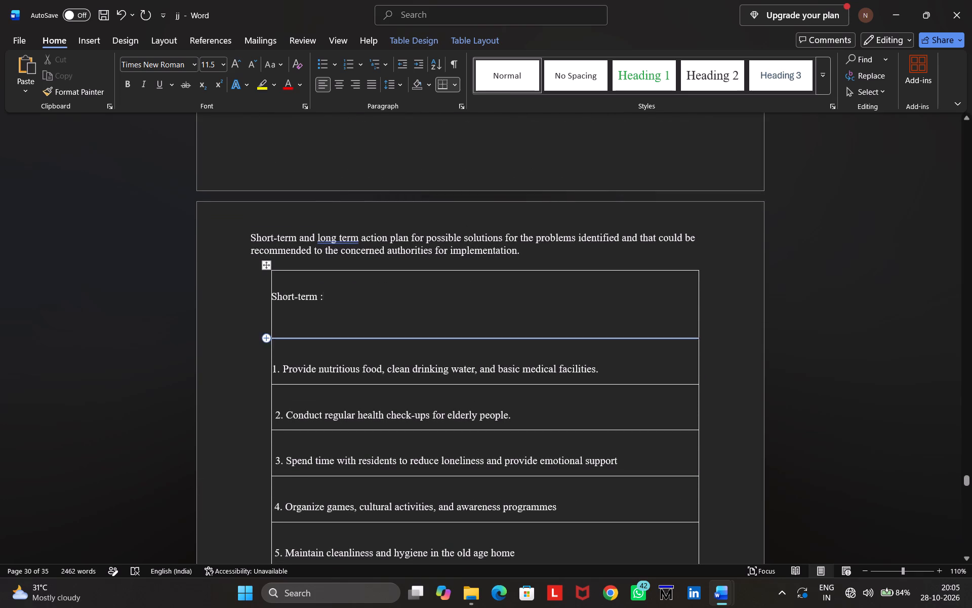
scroll(334, 473, down, 4)
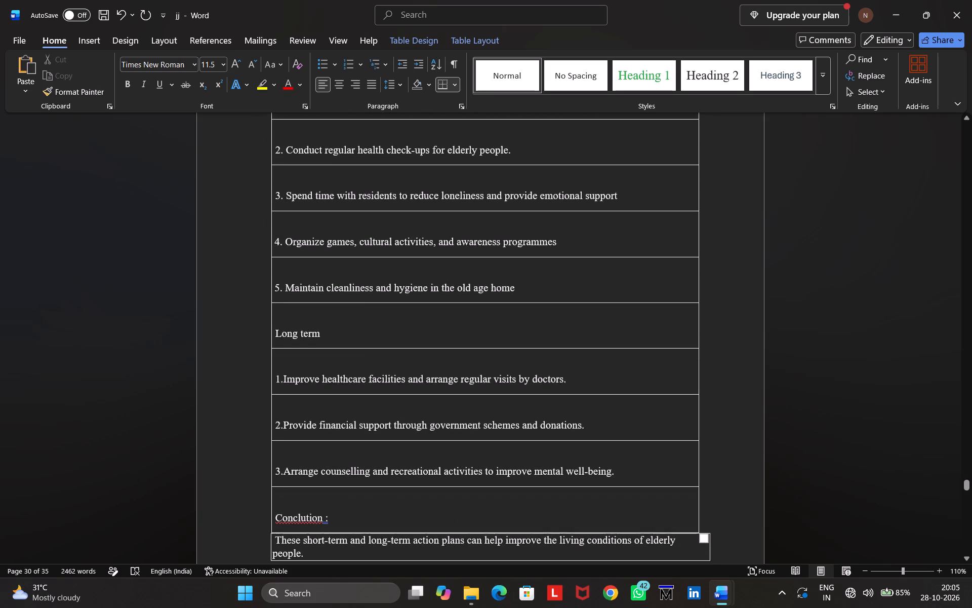
click(342, 337)
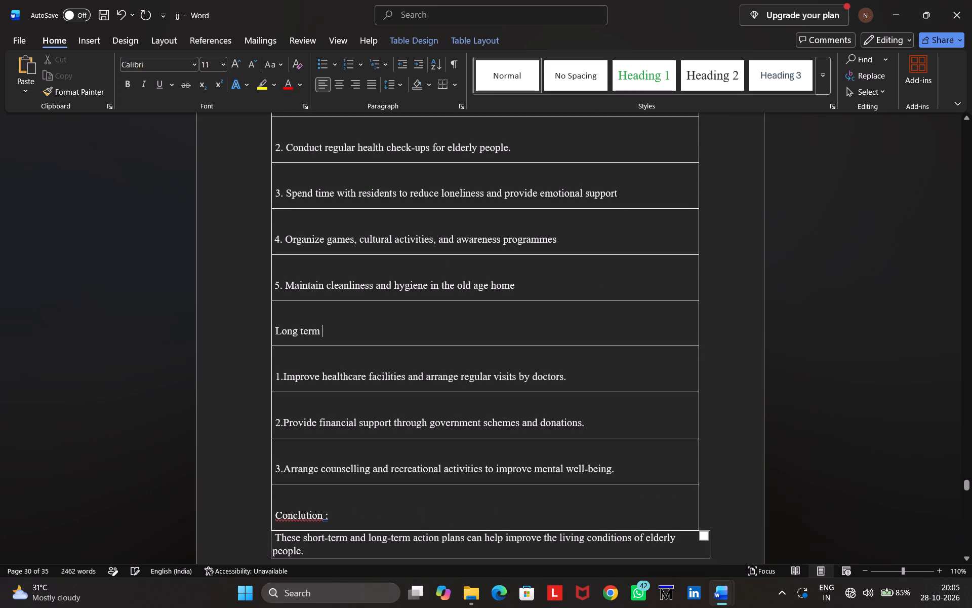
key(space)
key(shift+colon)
Delete the blank lines above the "Description of the Community awareness programmes" heading so it starts near the top of its page.
scroll(342, 337, down, 1)
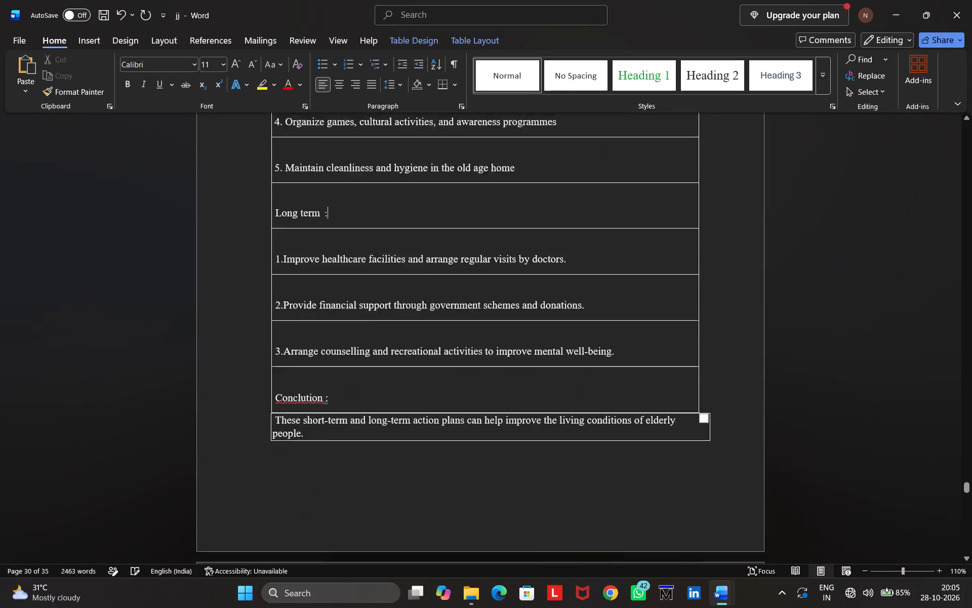
scroll(342, 337, down, 4)
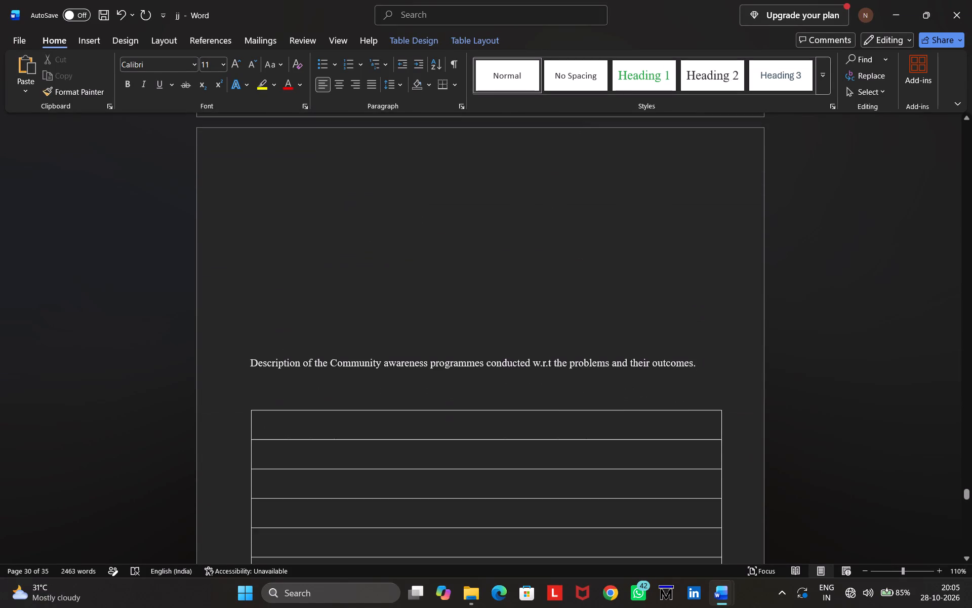
click(251, 357)
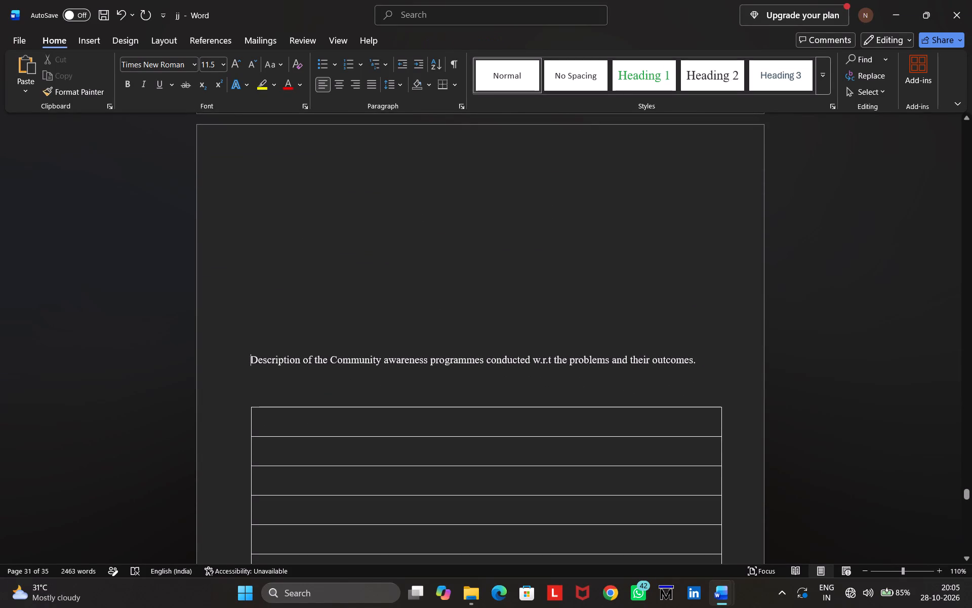
click(280, 310)
key(BackSpace)
key(BackSpace)
key(BackSpace)
key(BackSpace)
key(BackSpace)
key(BackSpace)
key(BackSpace)
key(BackSpace)
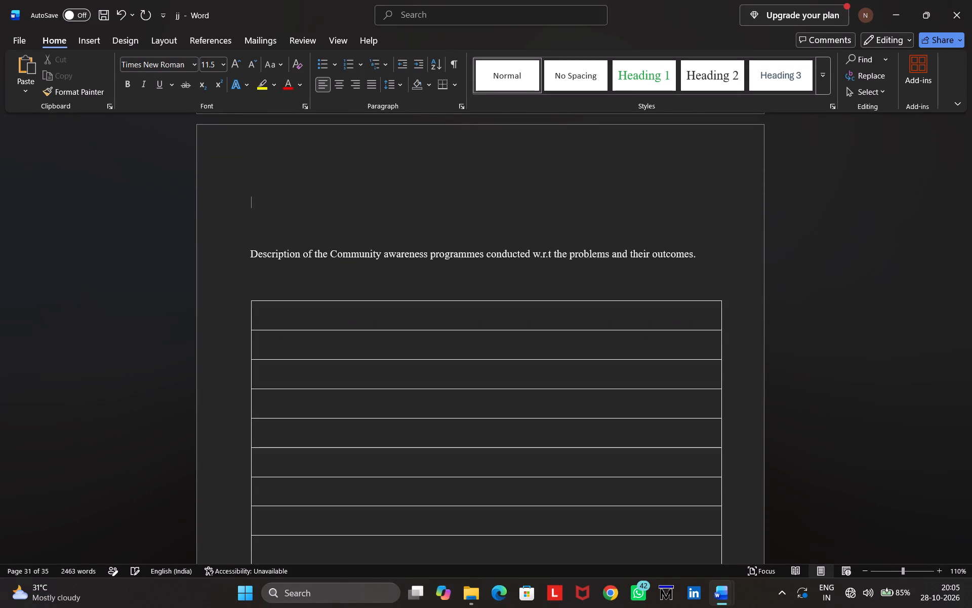
key(BackSpace)
key(BackSpace)
key(BackSpace)
key(BackSpace)
key(BackSpace)
key(BackSpace)
key(BackSpace)
key(BackSpace)
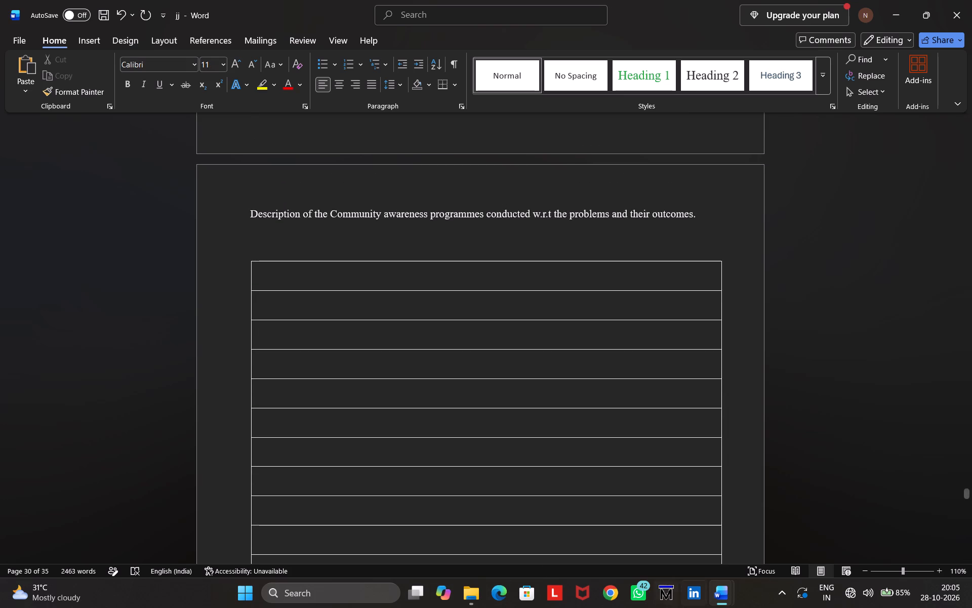
Replace the empty table under the "Description of the Community awareness programmes" heading in jj with the completed table from csp.
click(754, 533)
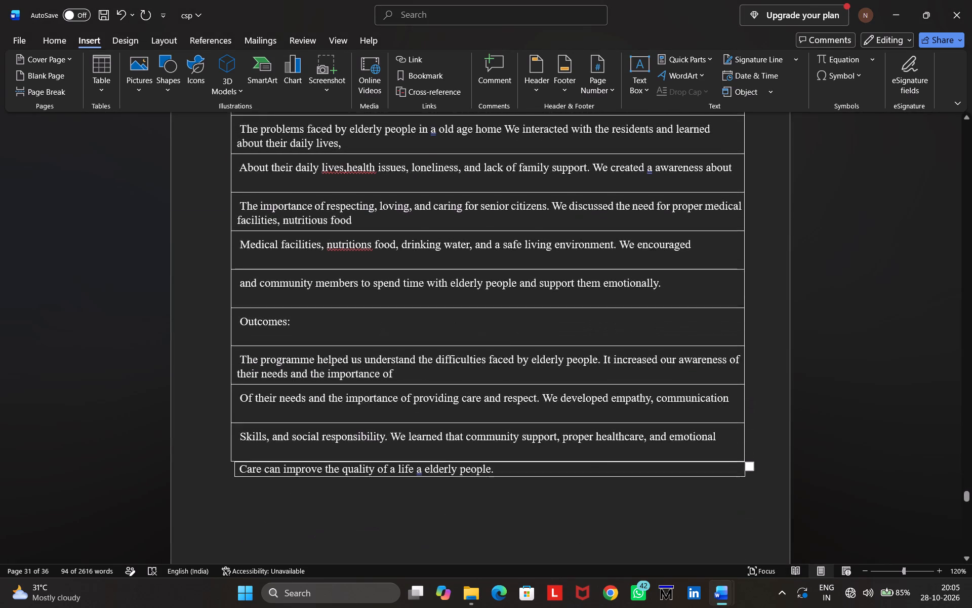
drag(210, 164, 535, 510)
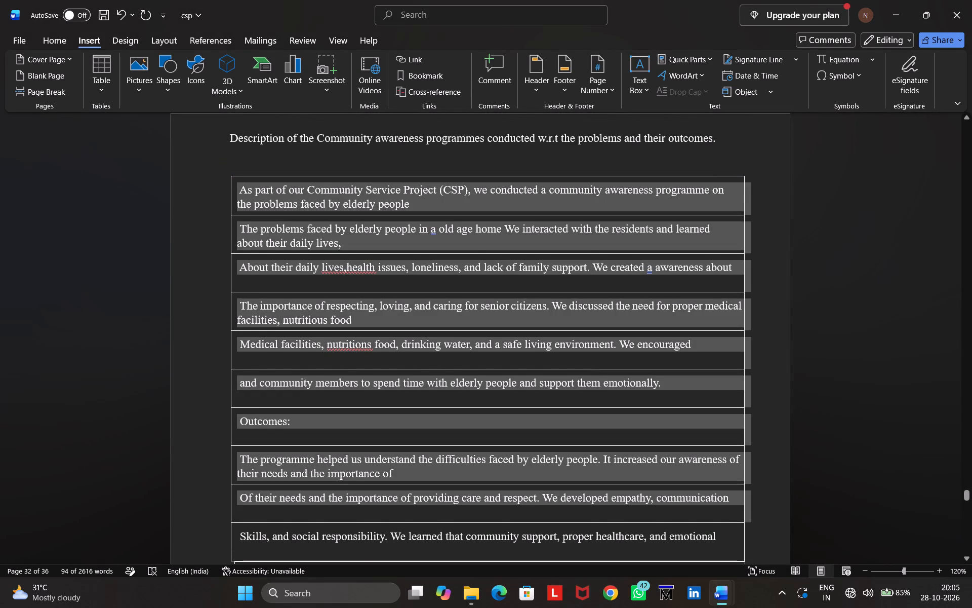
drag(535, 510, 562, 566)
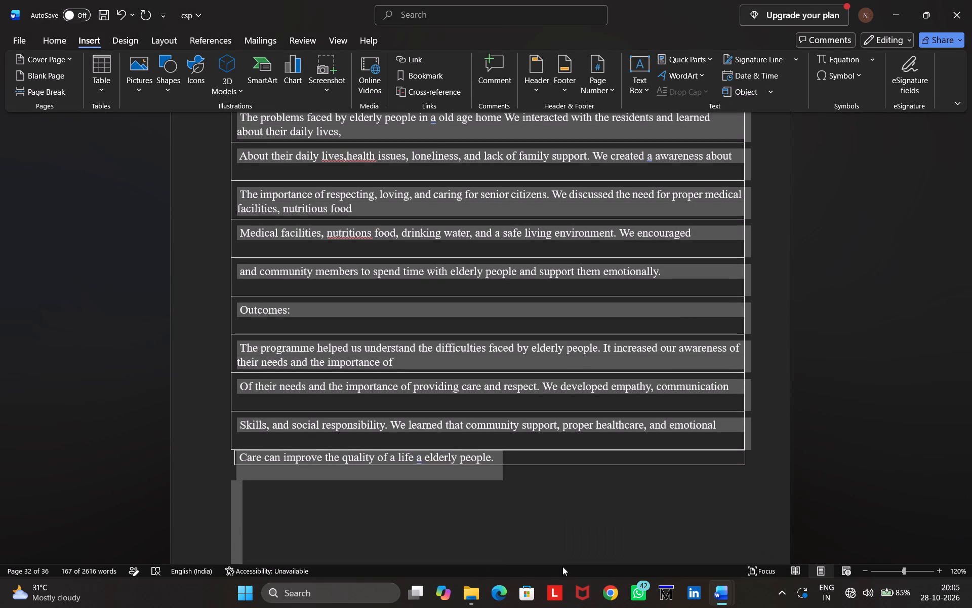
key(ctrl+c)
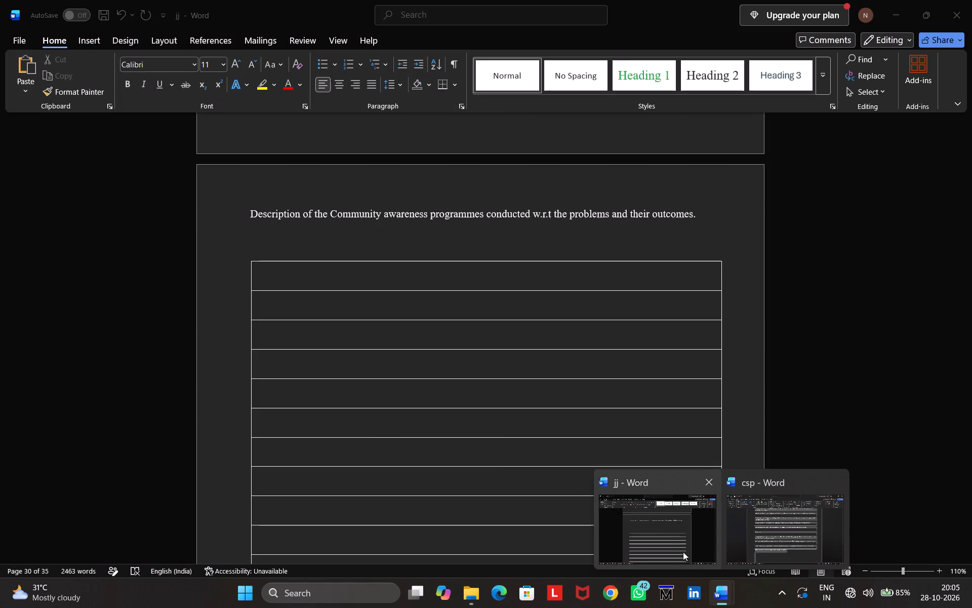
click(683, 542)
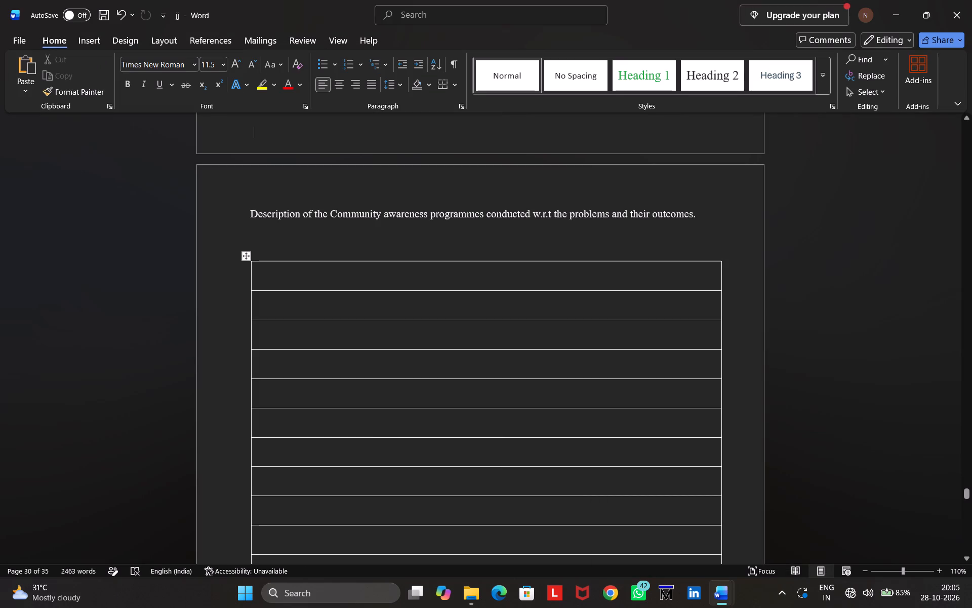
drag(231, 245, 665, 414)
key(BackSpace)
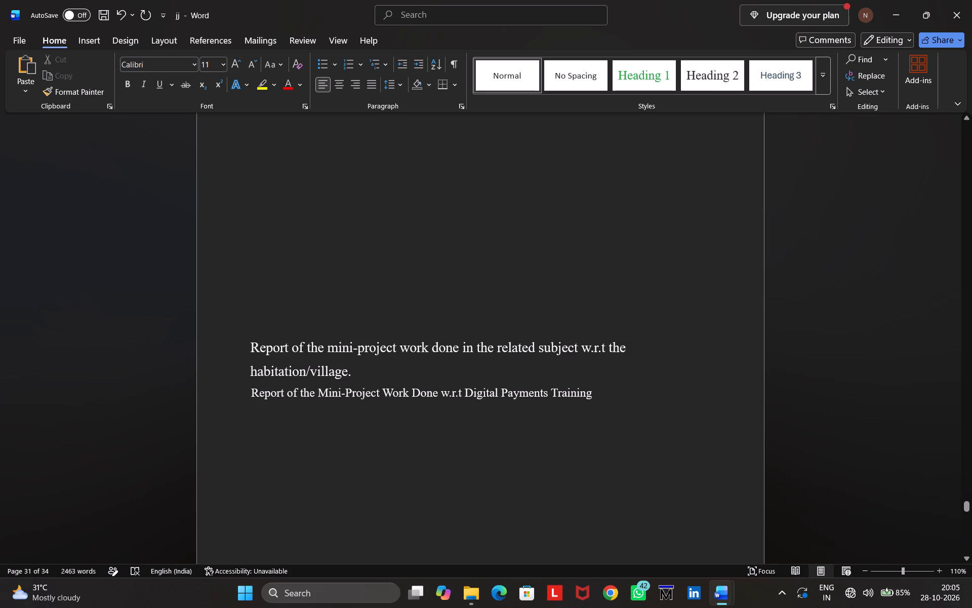
key(ctrl+v)
scroll(665, 414, up, 2)
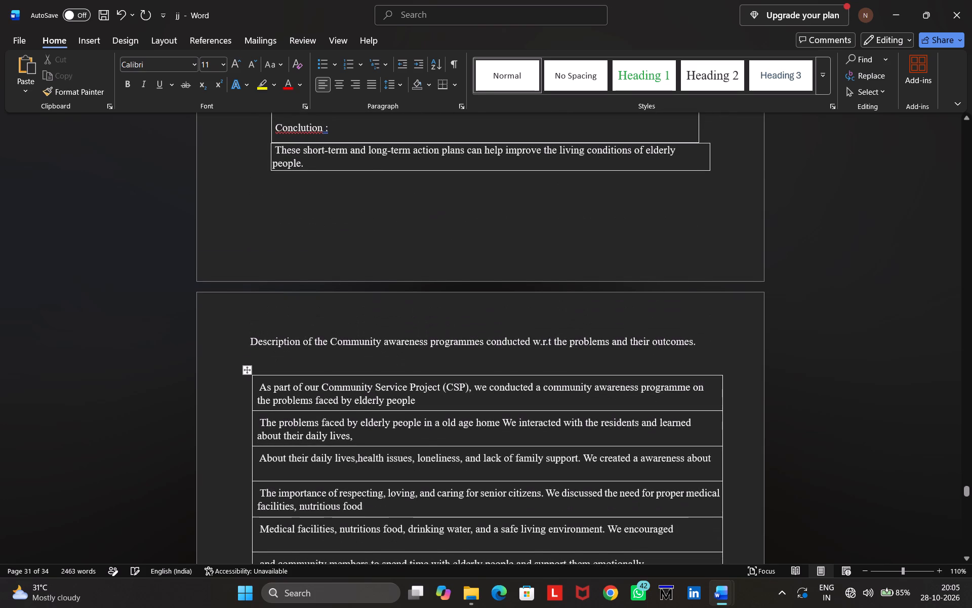
scroll(665, 414, down, 2)
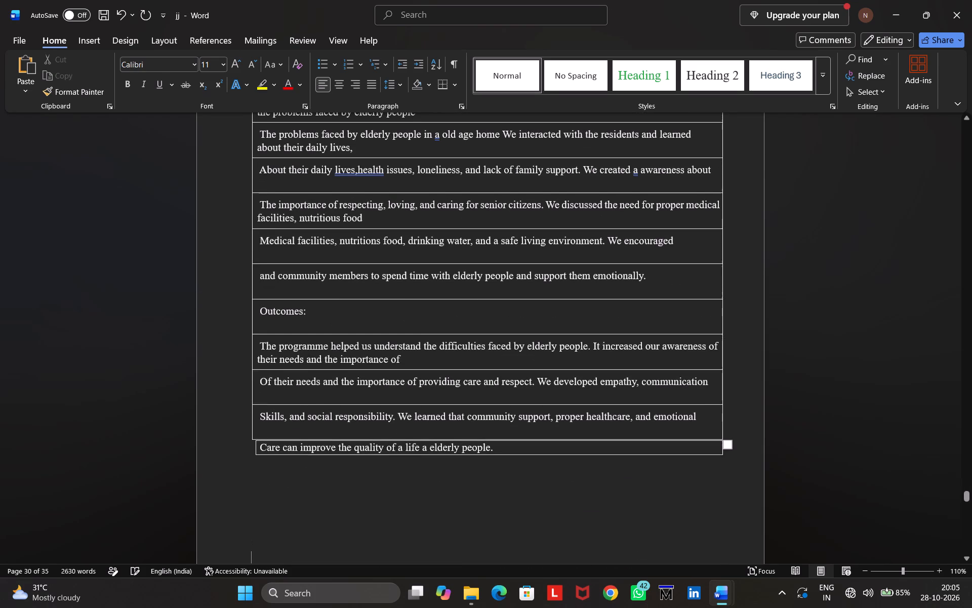
Insert a space after the comma in "lives,health" in the third row of the awareness programmes table.
click(358, 171)
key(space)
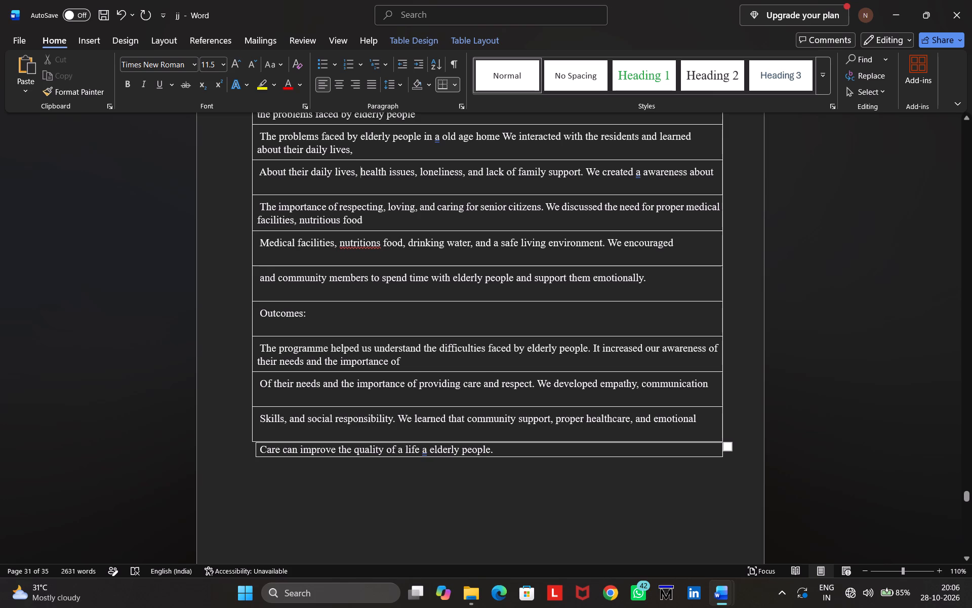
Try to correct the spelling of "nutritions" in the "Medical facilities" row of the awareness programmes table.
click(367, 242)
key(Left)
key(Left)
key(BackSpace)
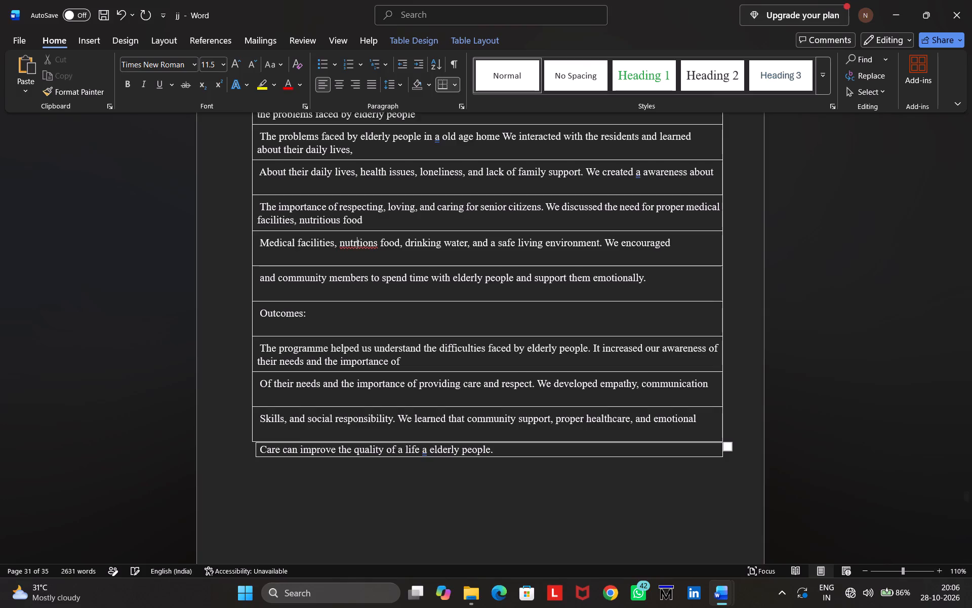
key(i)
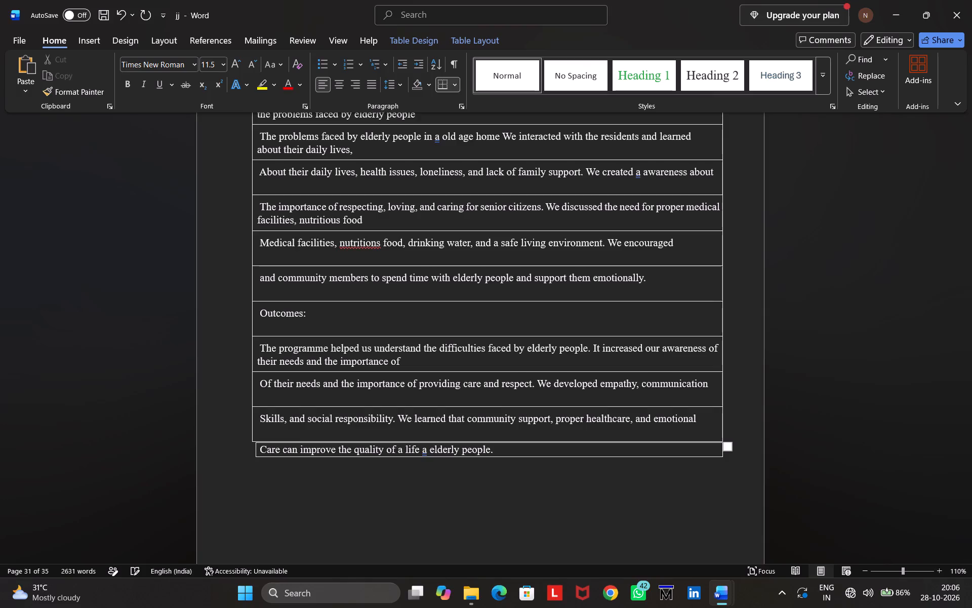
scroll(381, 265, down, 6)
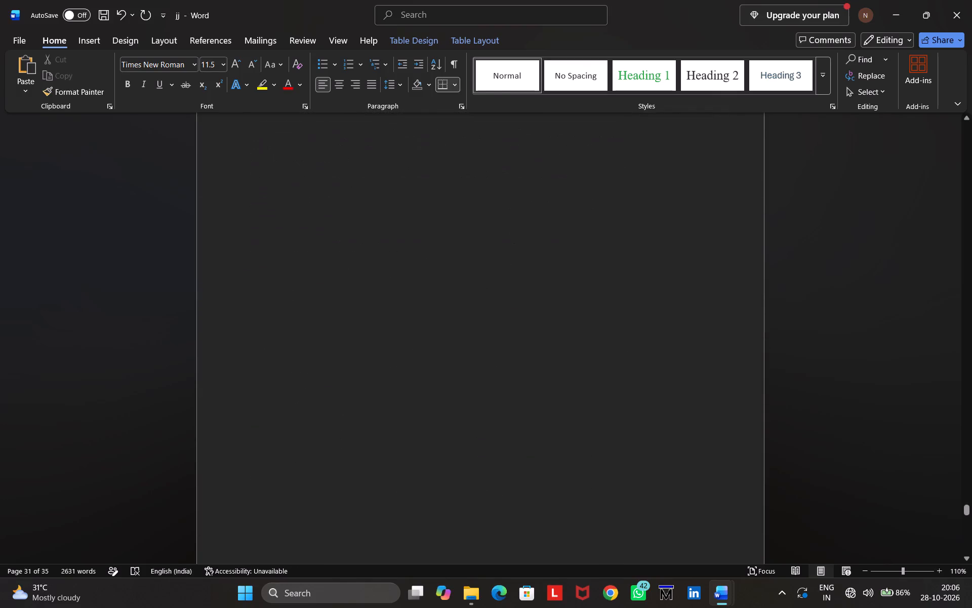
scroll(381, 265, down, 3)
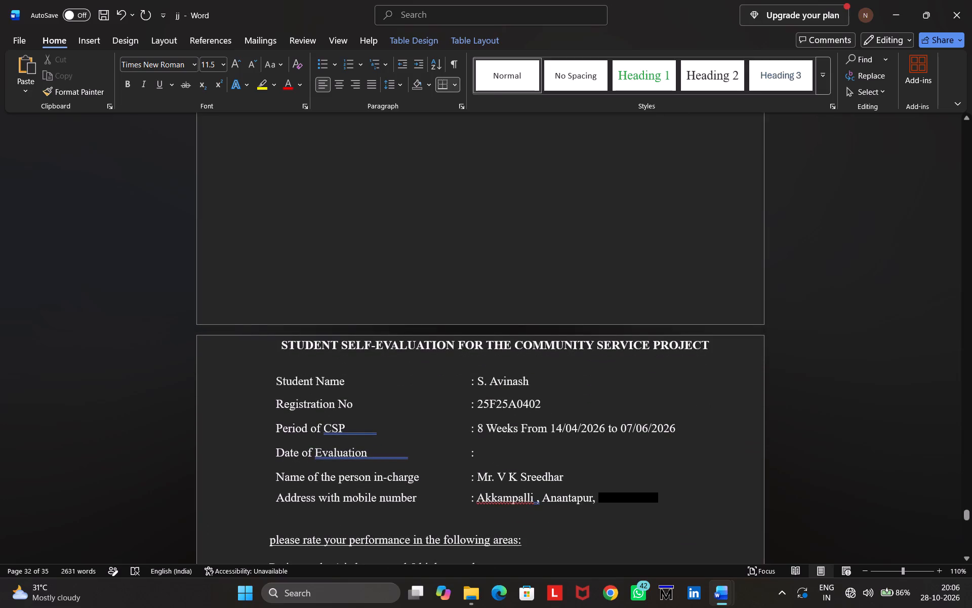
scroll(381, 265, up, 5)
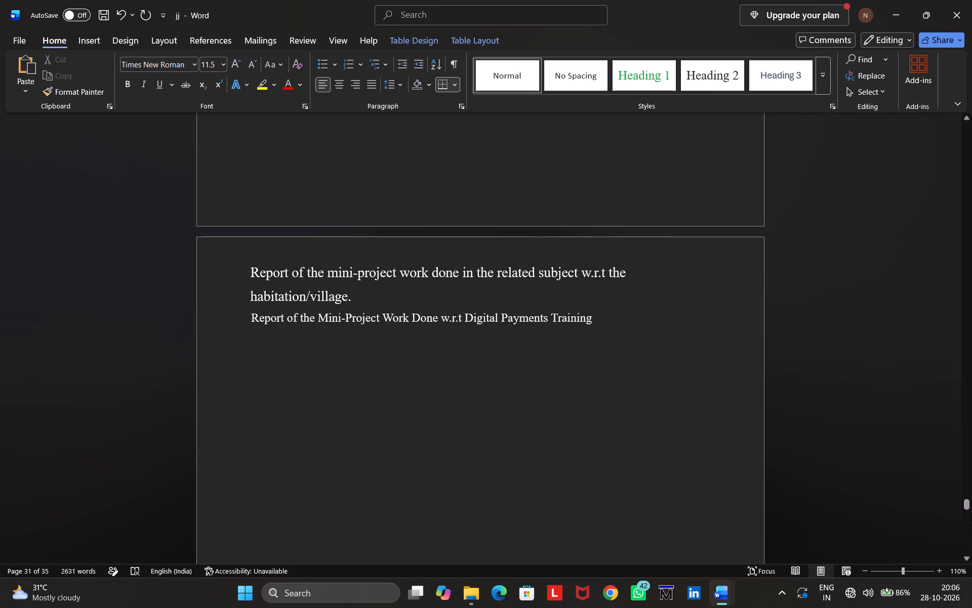
Switch to the desktop and launch the Kuro application.
click(971, 607)
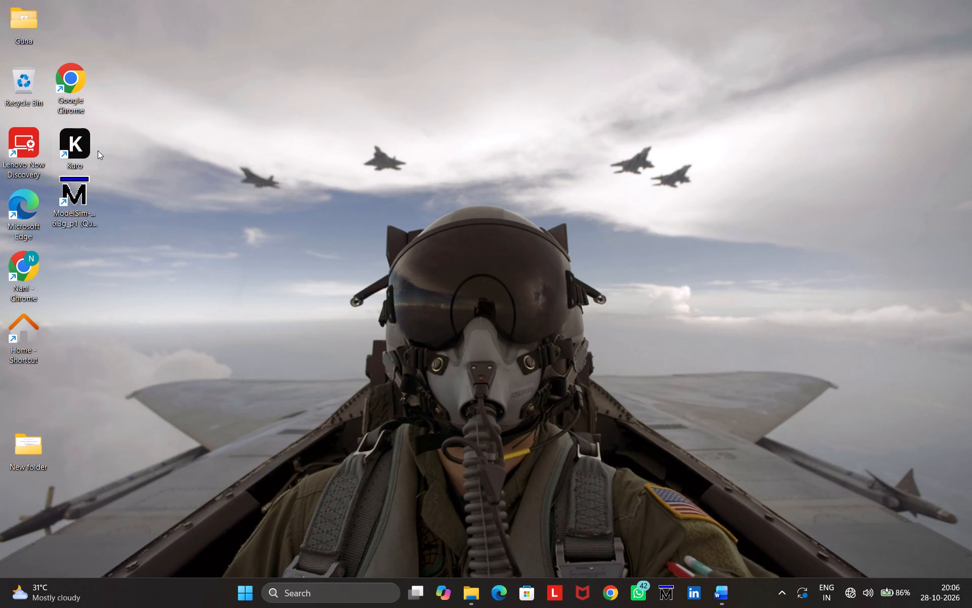
double_click(75, 142)
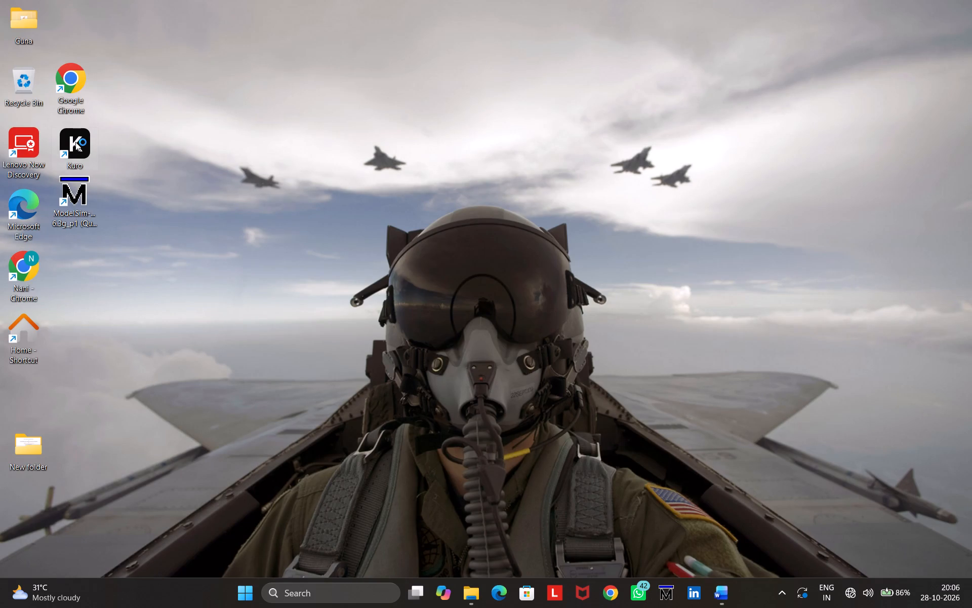
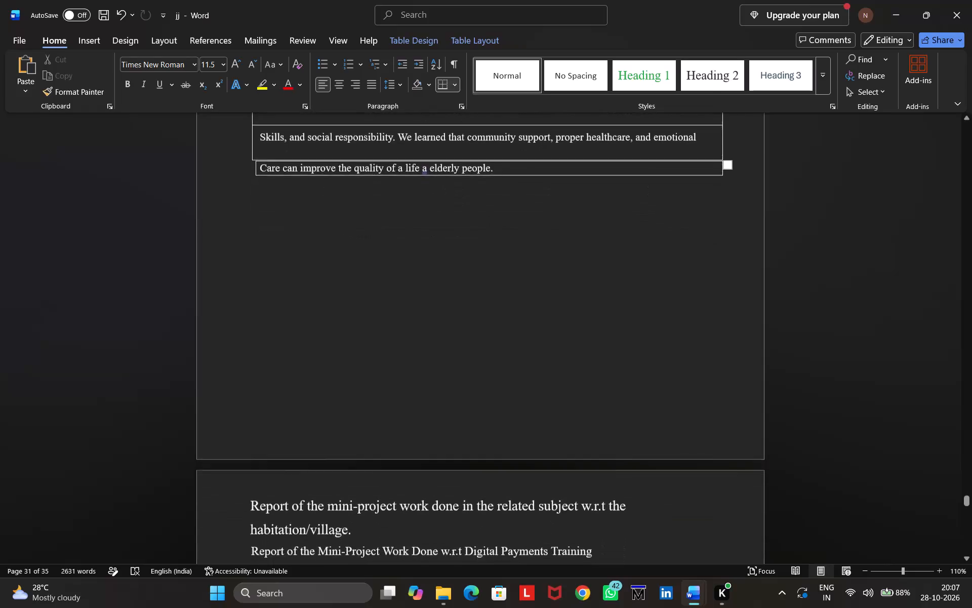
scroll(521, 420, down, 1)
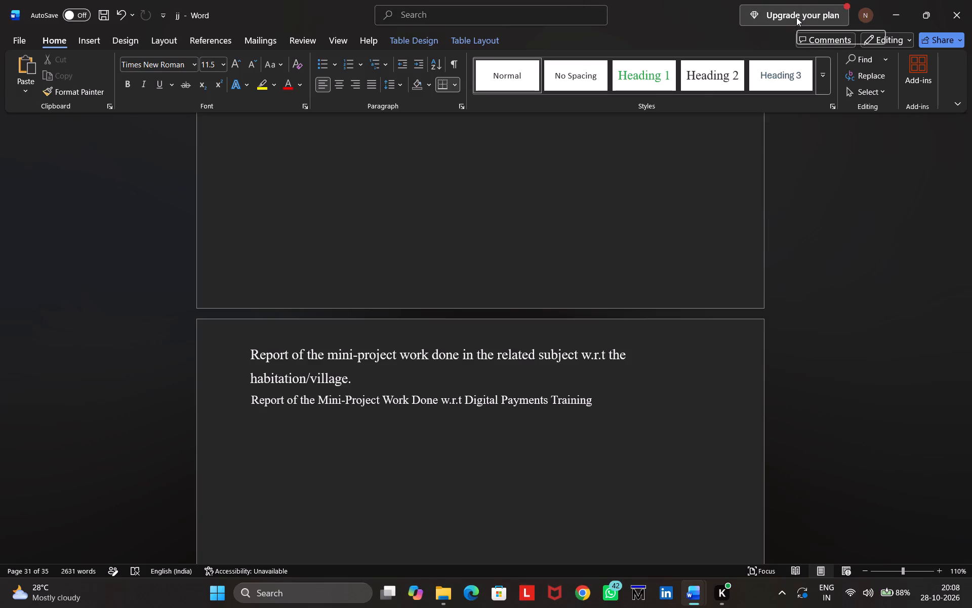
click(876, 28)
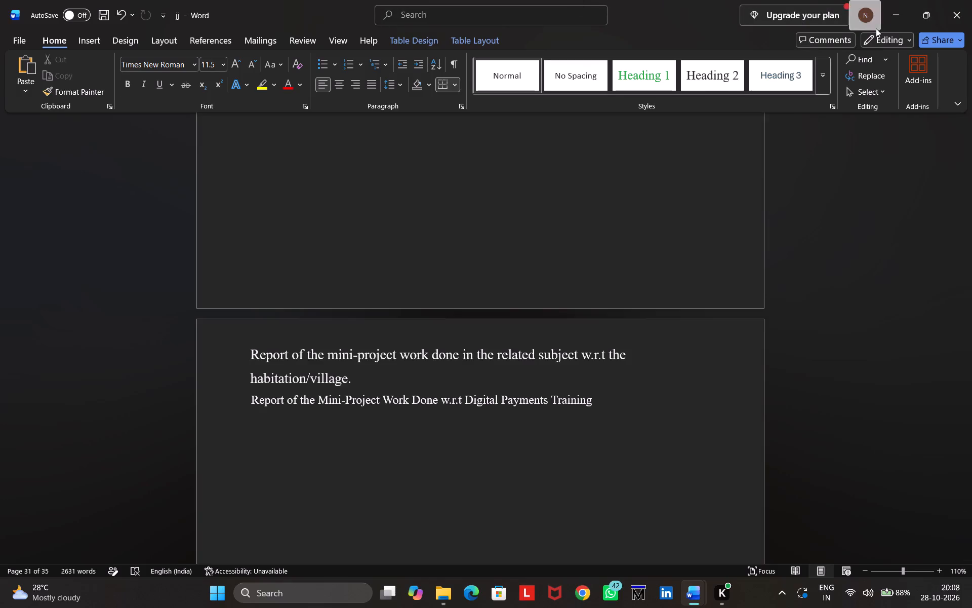
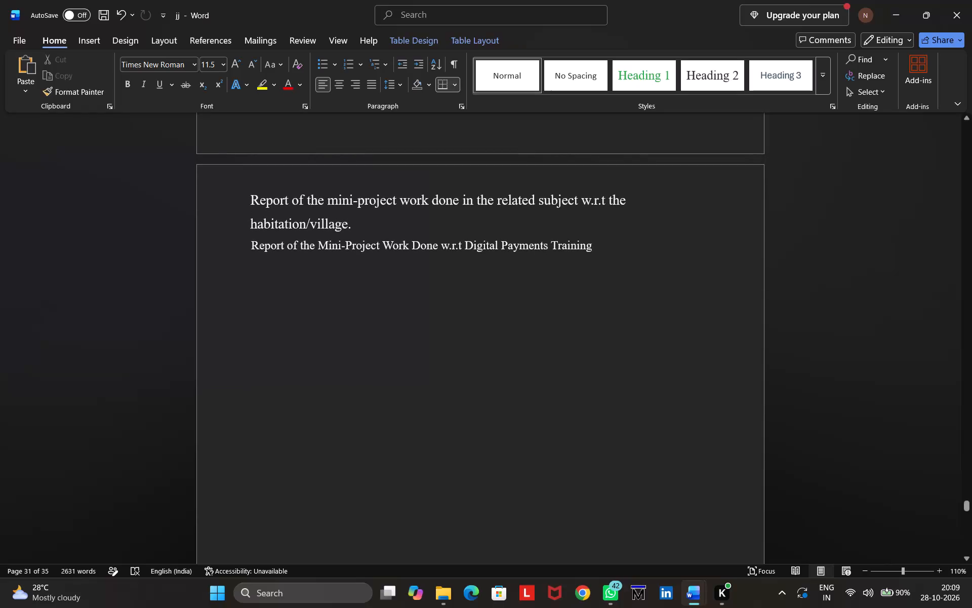
Paste the copied mini-project report text below the heading "Report of the Mini-Project Work Done w.r.t Digital Payments Training".
click(280, 279)
click(280, 279)
key(BackSpace)
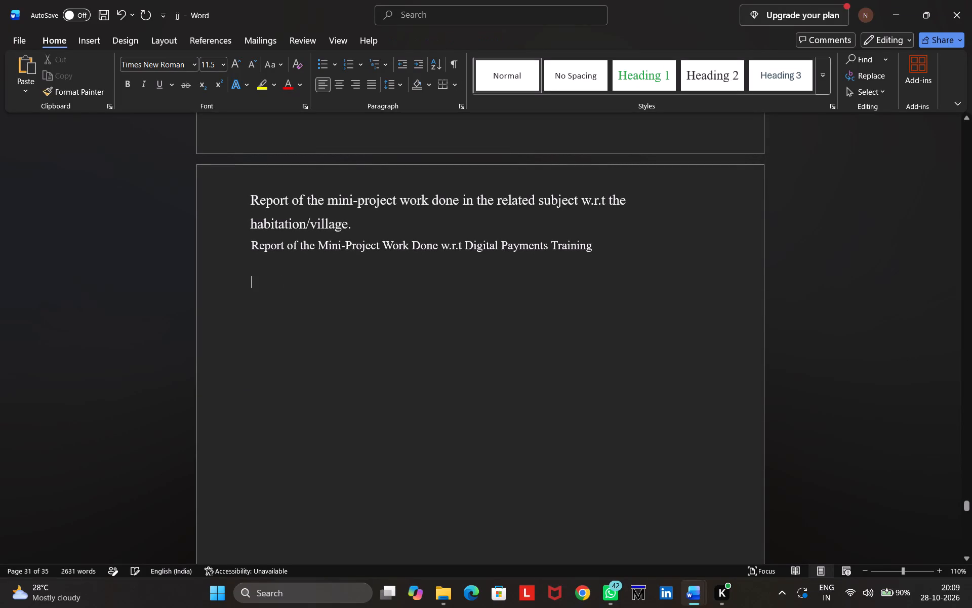
key(ctrl+v)
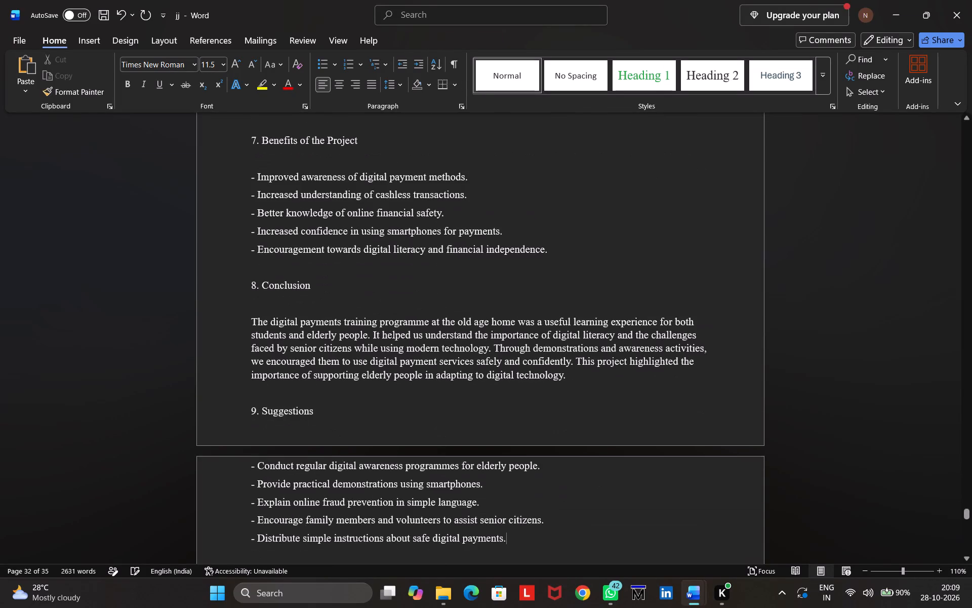
Delete the subtitle "Digital Payments Training at an Old Age Home" and the blank line under MINI PROJECT REPORT.
scroll(280, 279, up, 5)
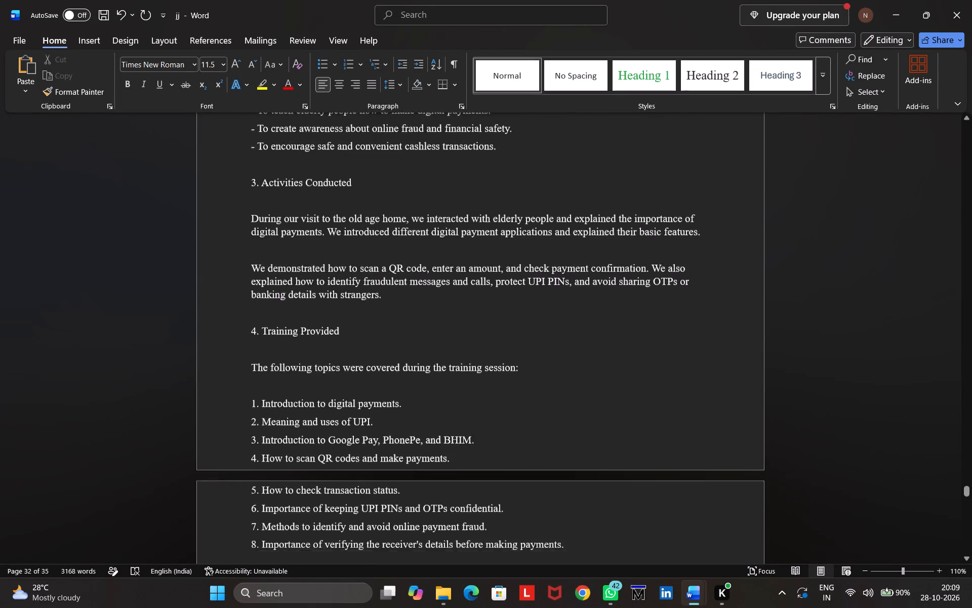
scroll(280, 279, up, 3)
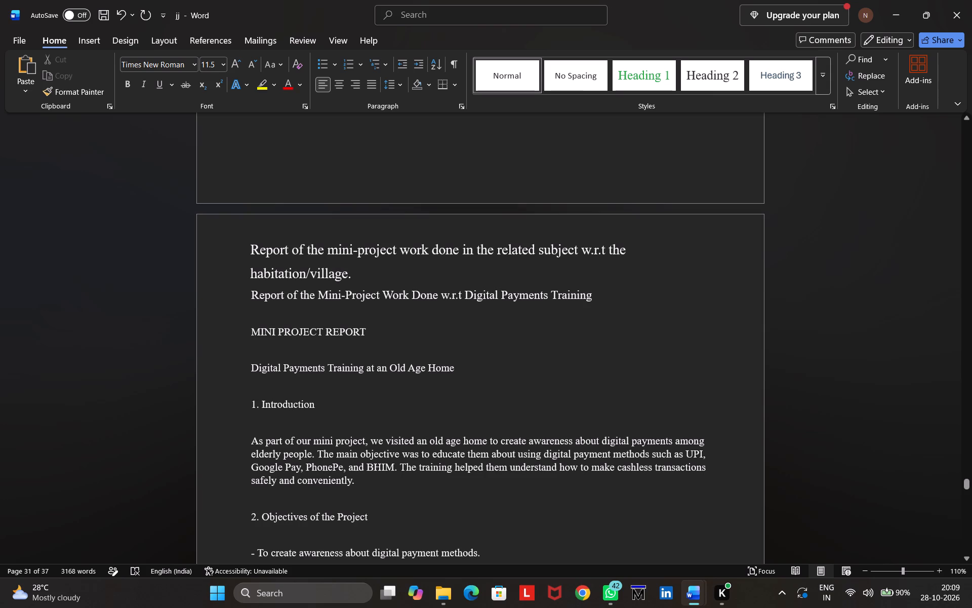
drag(249, 359, 491, 376)
key(BackSpace)
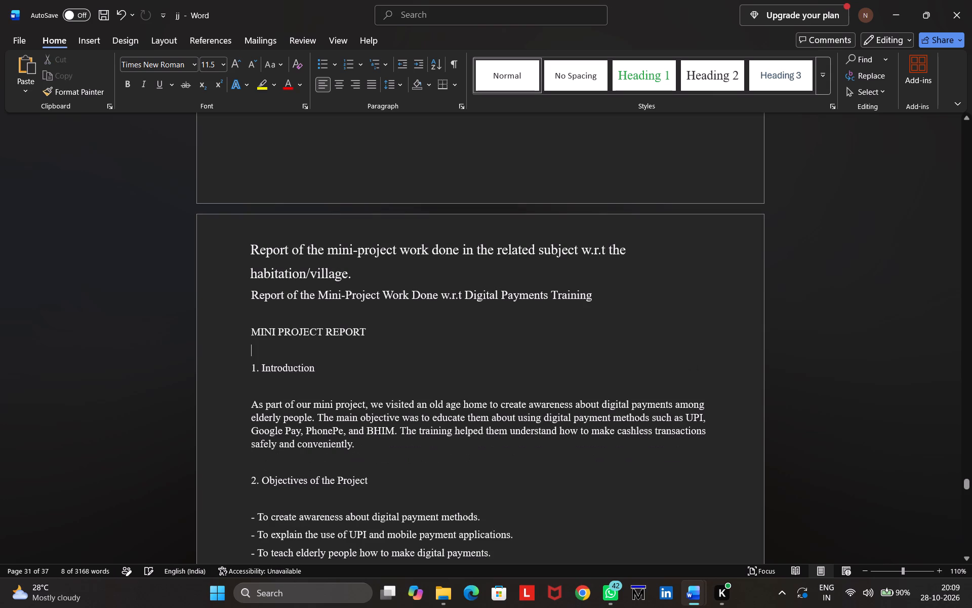
key(BackSpace)
Delete the pasted text from point 8 of Training Provided through the end of section 9, Suggestions, including the trailing blank lines.
scroll(491, 376, down, 2)
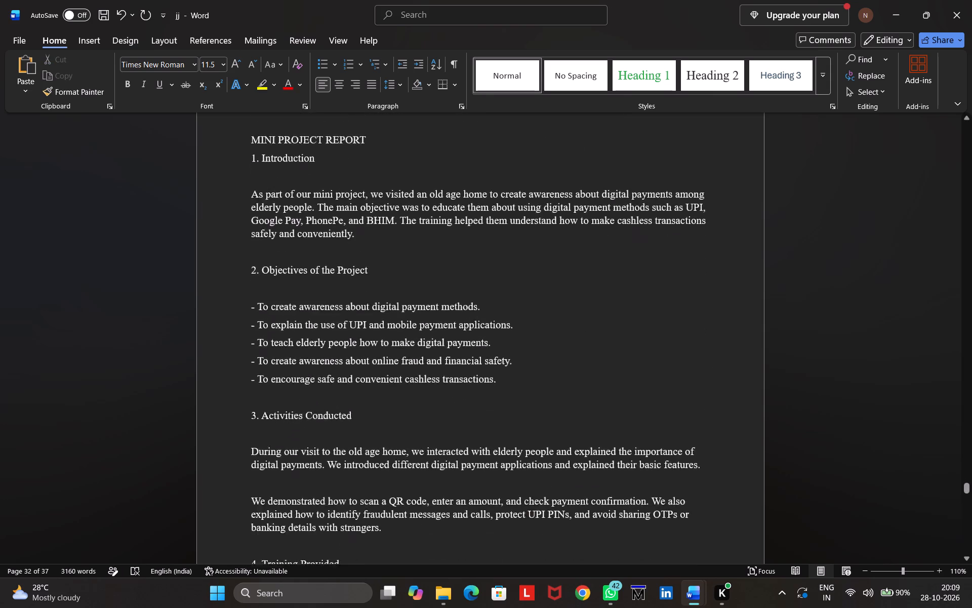
scroll(491, 376, down, 2)
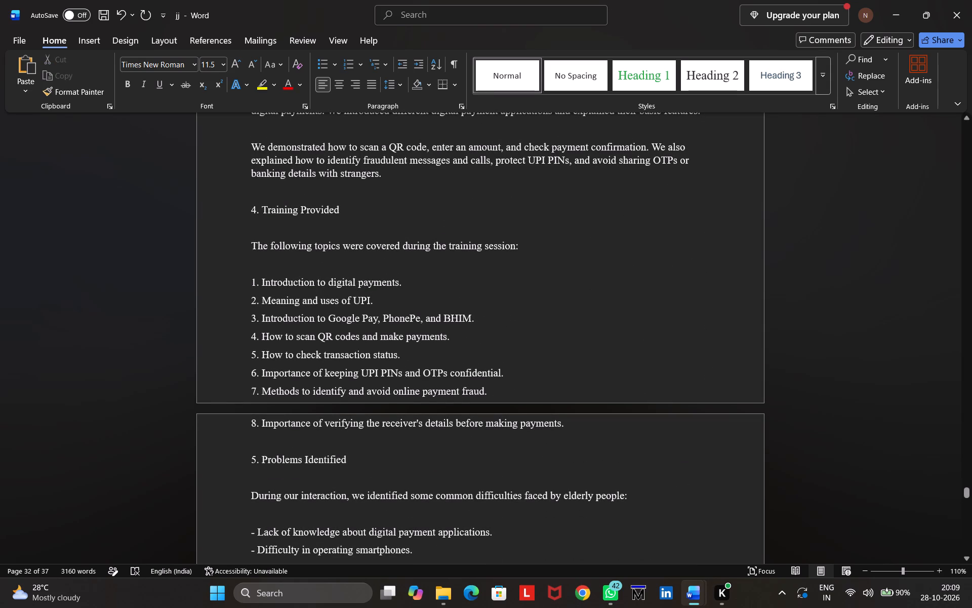
drag(250, 421, 534, 557)
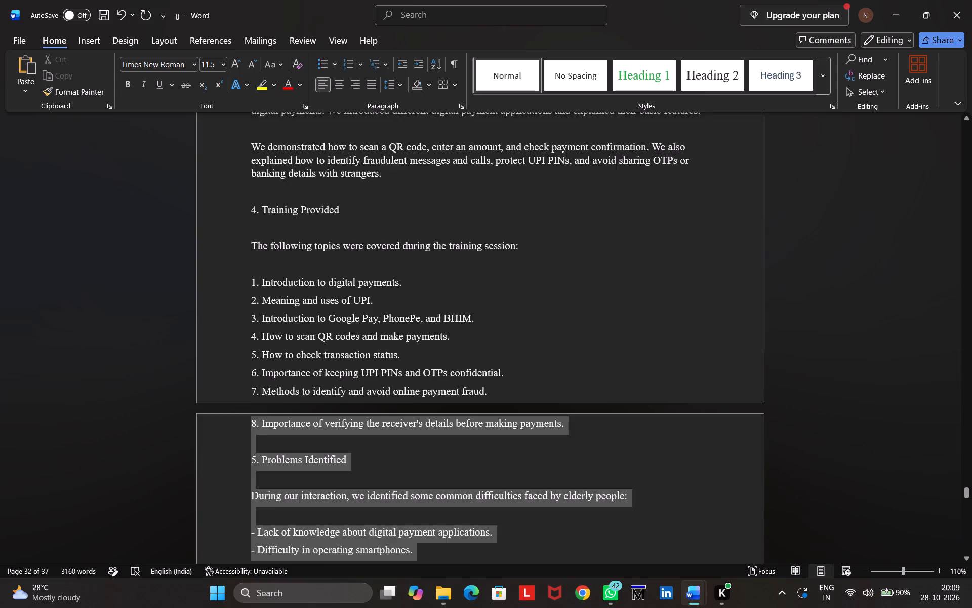
drag(534, 557, 534, 579)
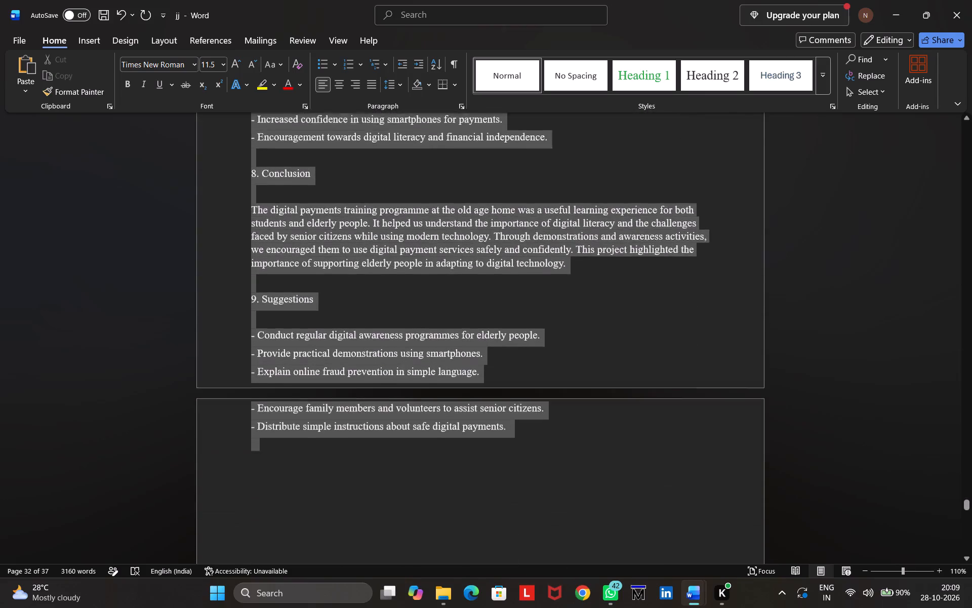
drag(534, 579, 511, 443)
key(BackSpace)
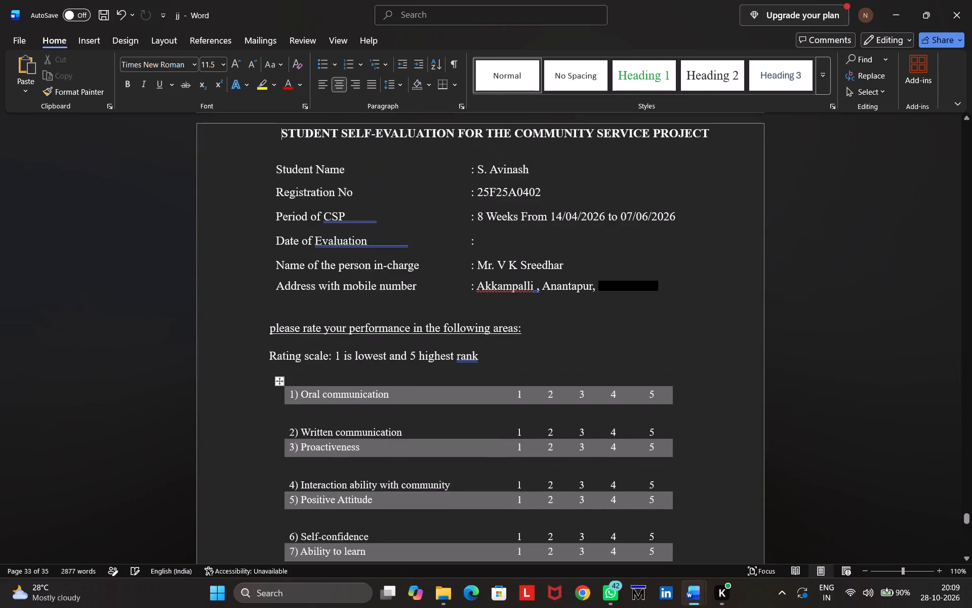
Remove the blank space above the heading "Report of the mini-project work done in the related subject".
scroll(511, 443, up, 5)
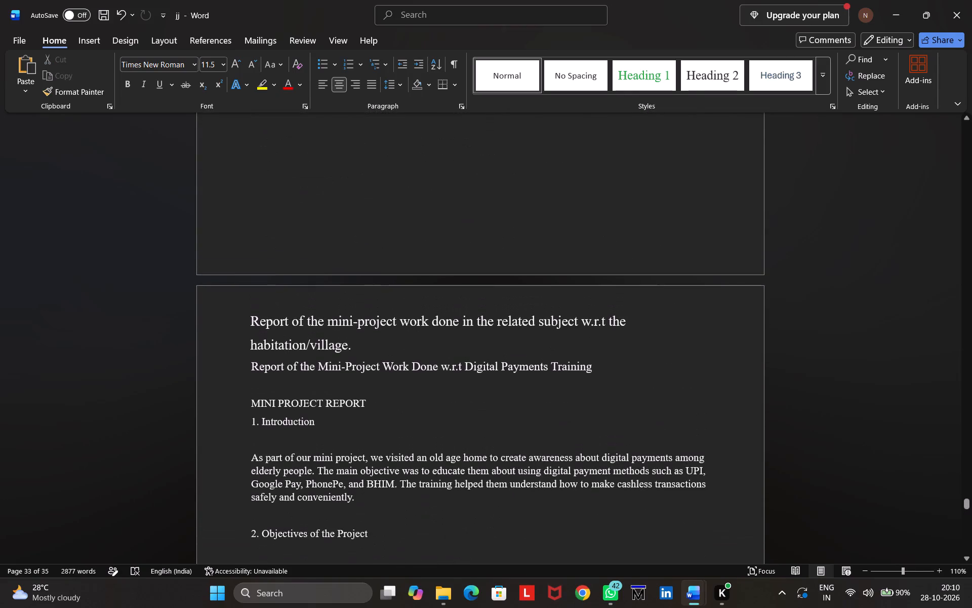
click(247, 319)
key(BackSpace)
key(BackSpace)
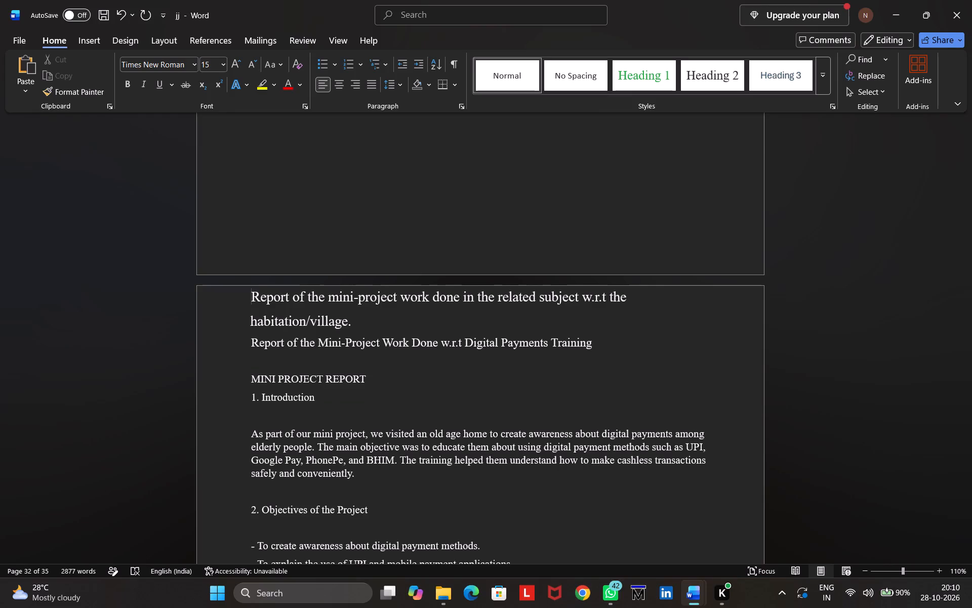
Insert a blank line before STUDENT SELF-EVALUATION FOR THE COMMUNITY SERVICE PROJECT to push the heading onto the following page.
scroll(247, 319, up, 5)
scroll(247, 319, down, 6)
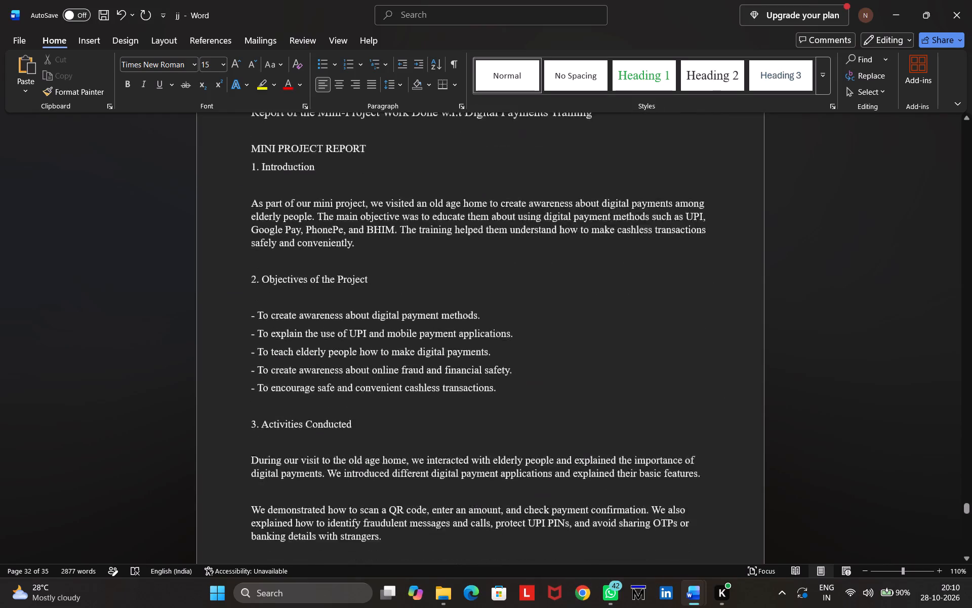
scroll(247, 319, down, 1)
click(270, 367)
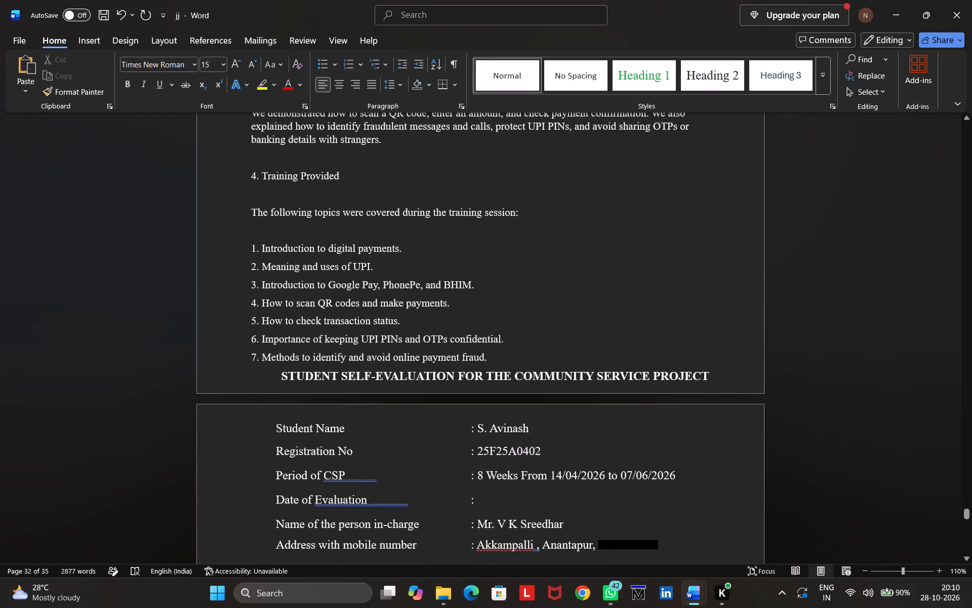
click(273, 371)
key(Return)
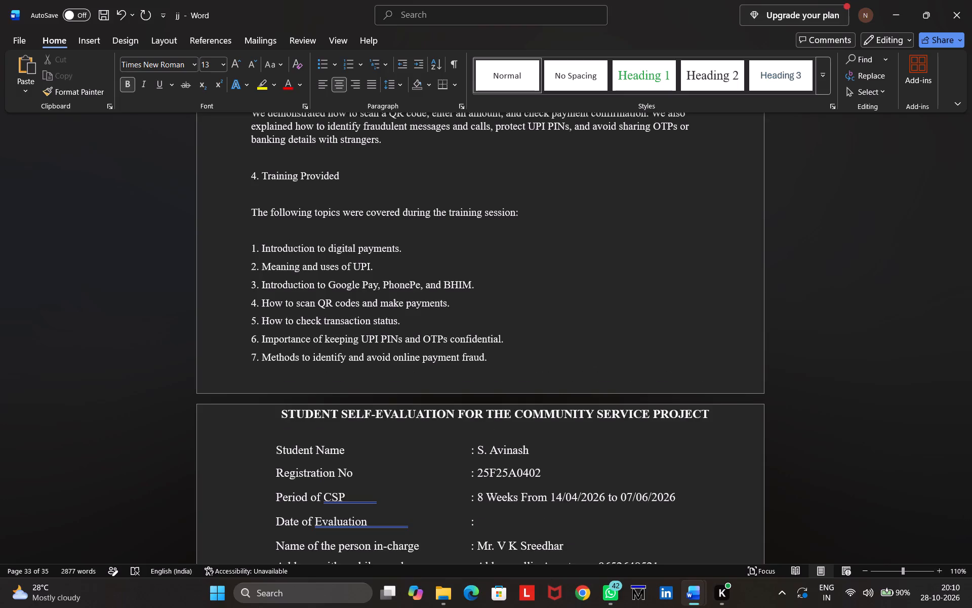
Review the self-evaluation and person in-charge evaluation pages, the closing photos, the awareness programme description and the Week 8 report.
scroll(273, 371, down, 3)
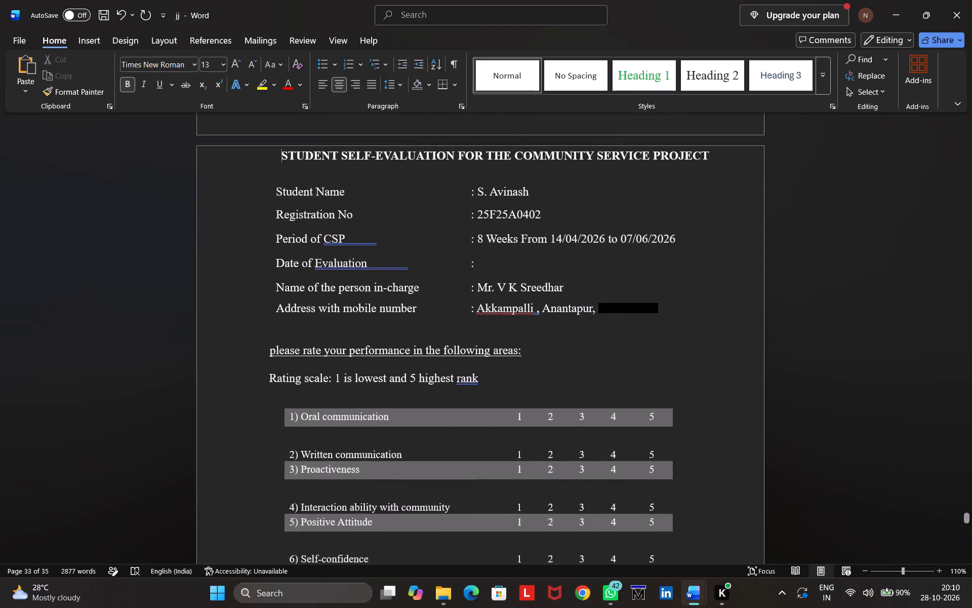
scroll(315, 594, down, 3)
scroll(383, 482, down, 4)
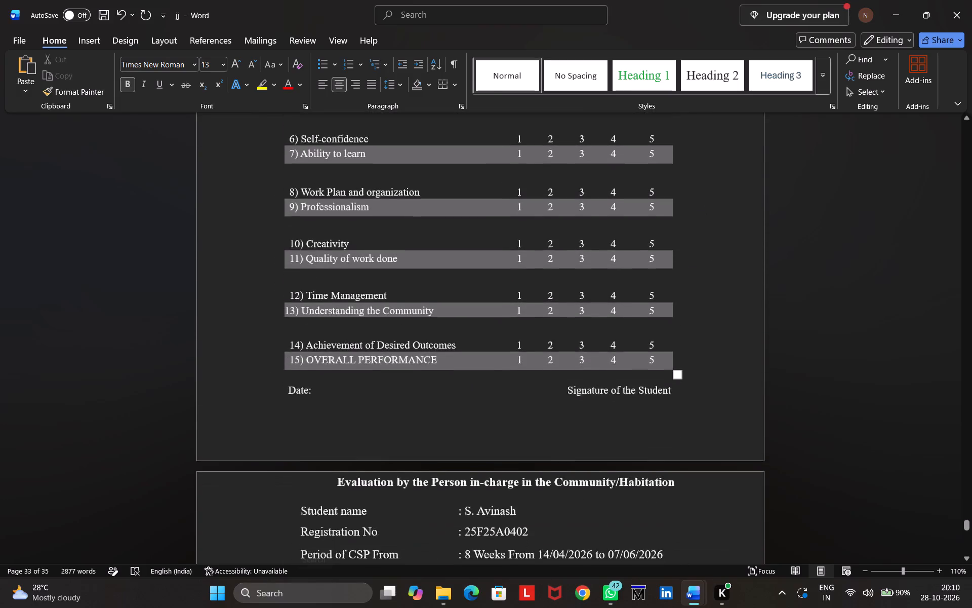
scroll(383, 482, down, 1)
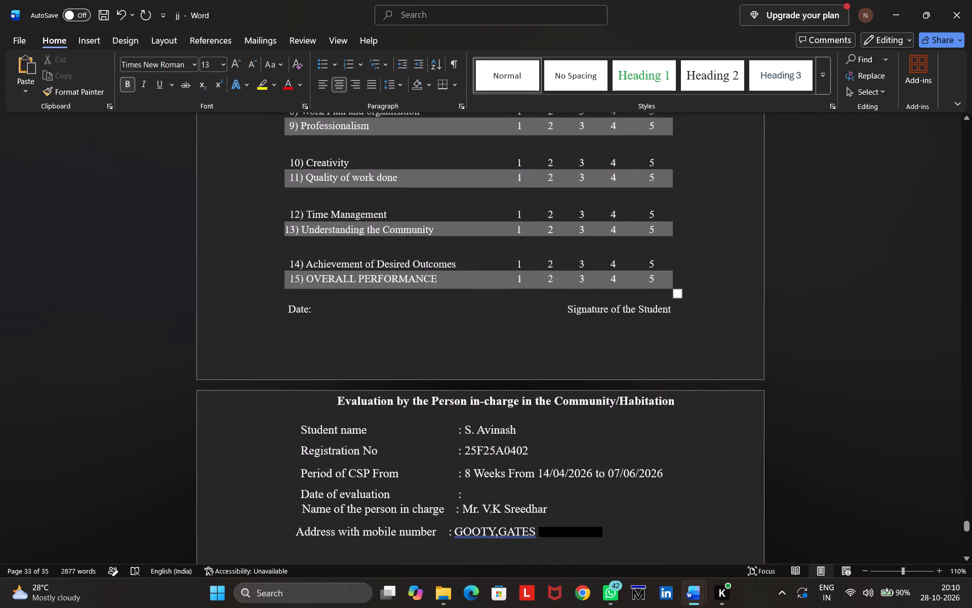
scroll(368, 382, down, 2)
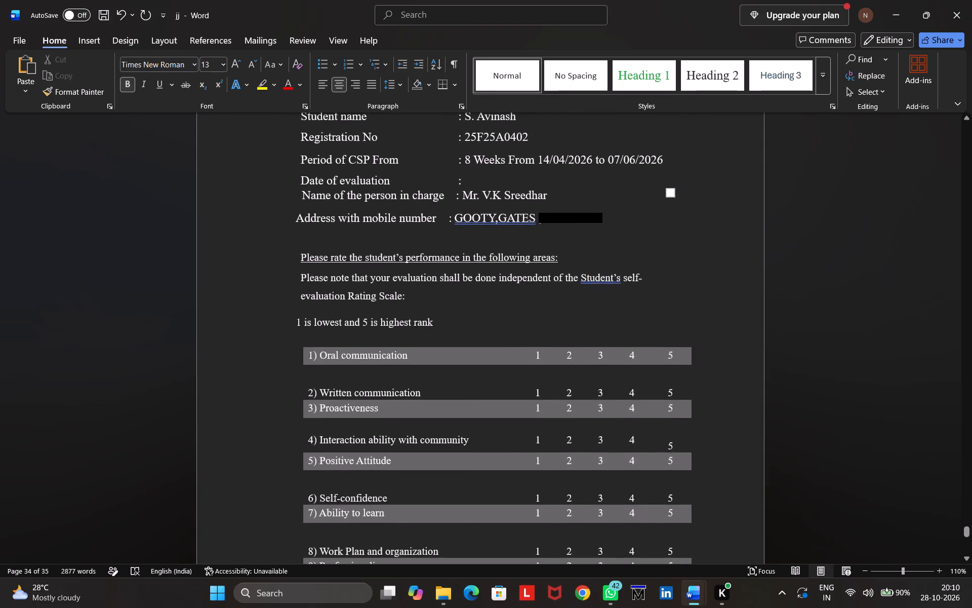
scroll(368, 382, down, 2)
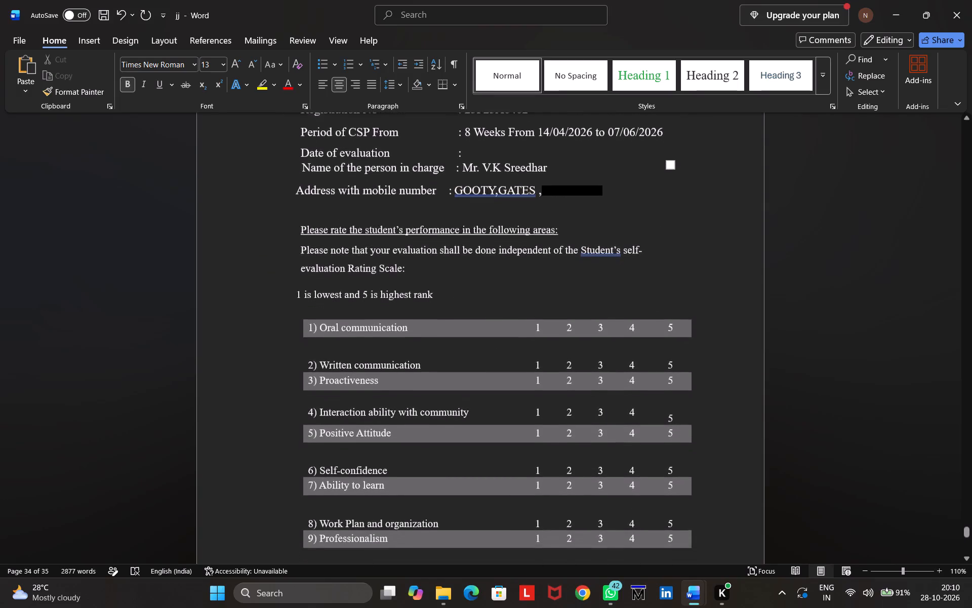
scroll(368, 382, down, 8)
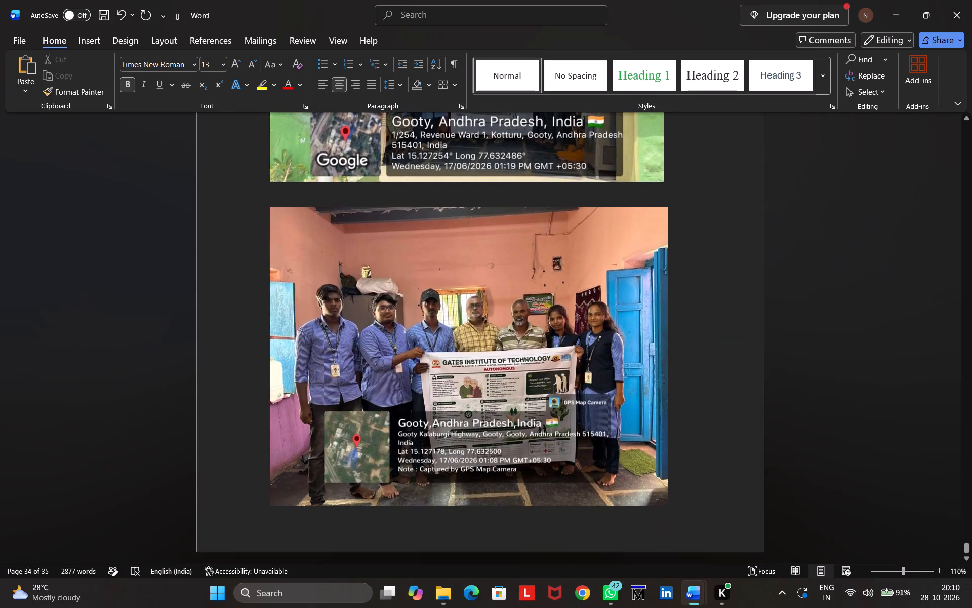
scroll(368, 382, down, 2)
scroll(368, 382, up, 16)
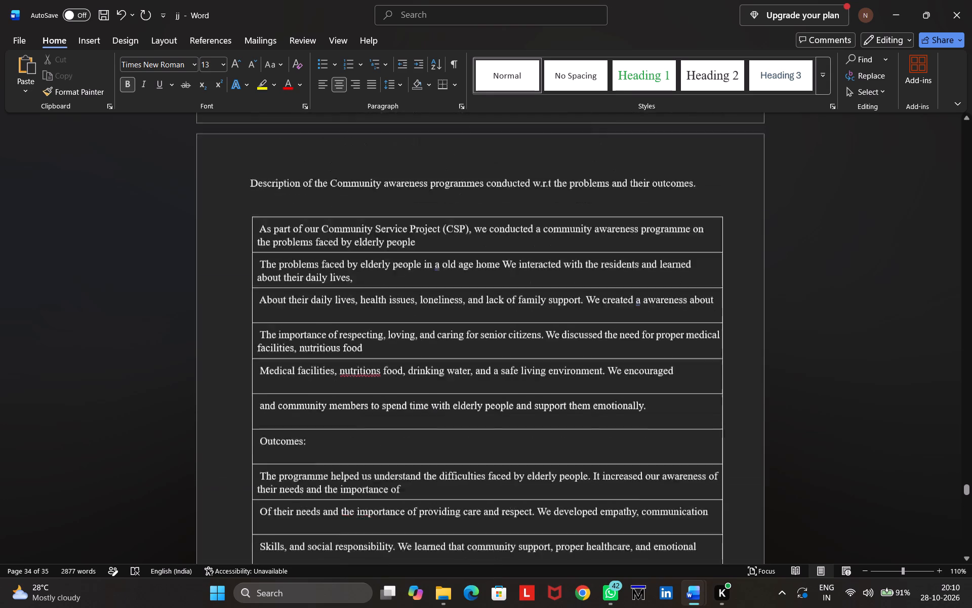
scroll(368, 382, up, 4)
scroll(368, 382, down, 2)
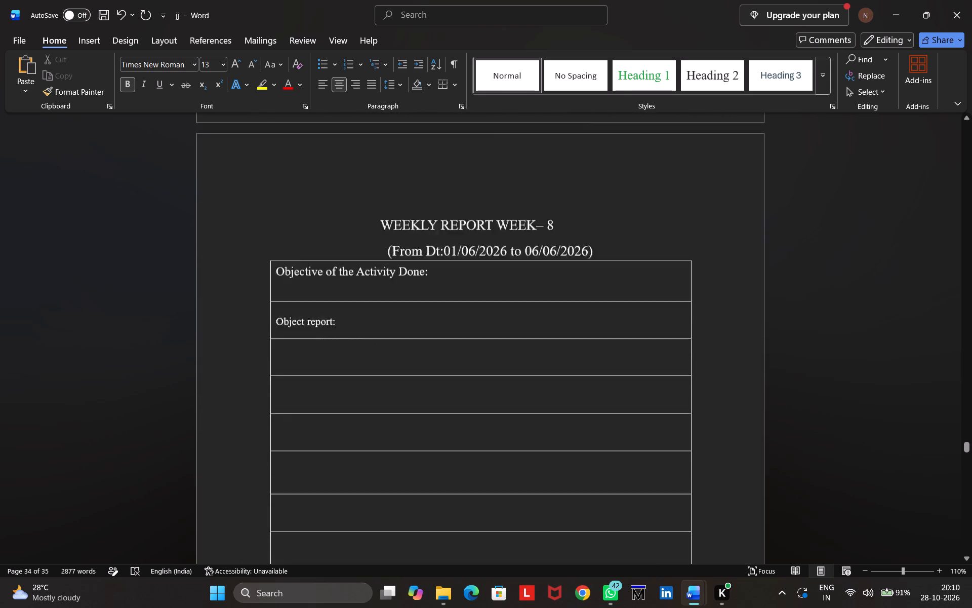
scroll(368, 382, down, 3)
scroll(368, 382, up, 2)
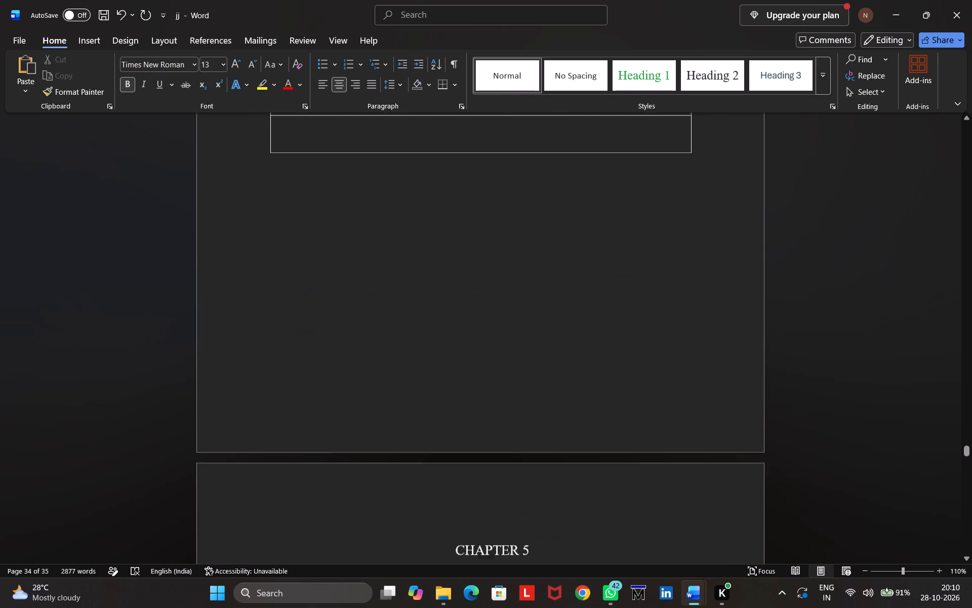
scroll(368, 382, up, 2)
Delete the empty lines above the CHAPTER 5 heading.
scroll(368, 382, down, 4)
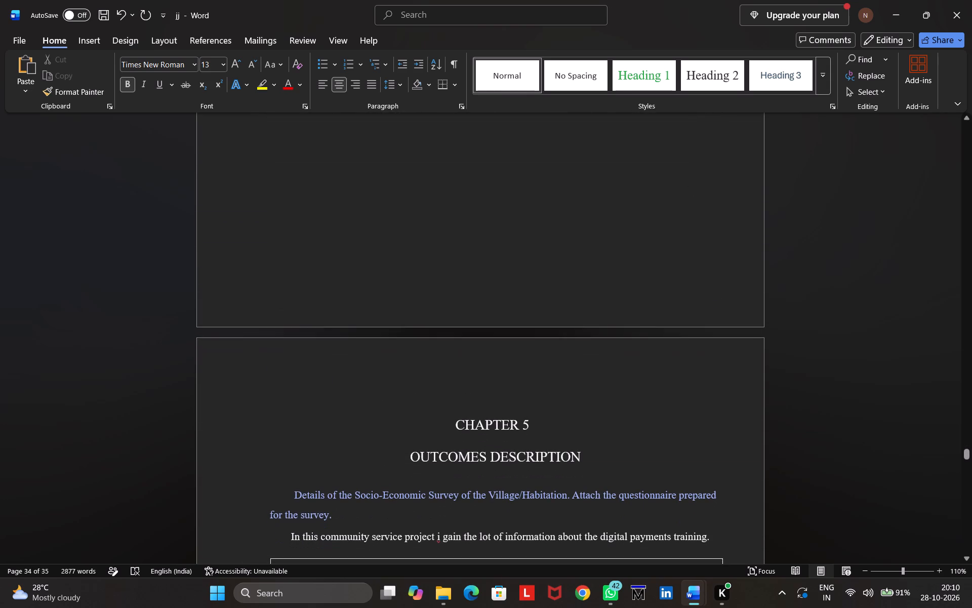
click(368, 382)
key(BackSpace)
key(BackSpace)
key(BackSpace)
key(BackSpace)
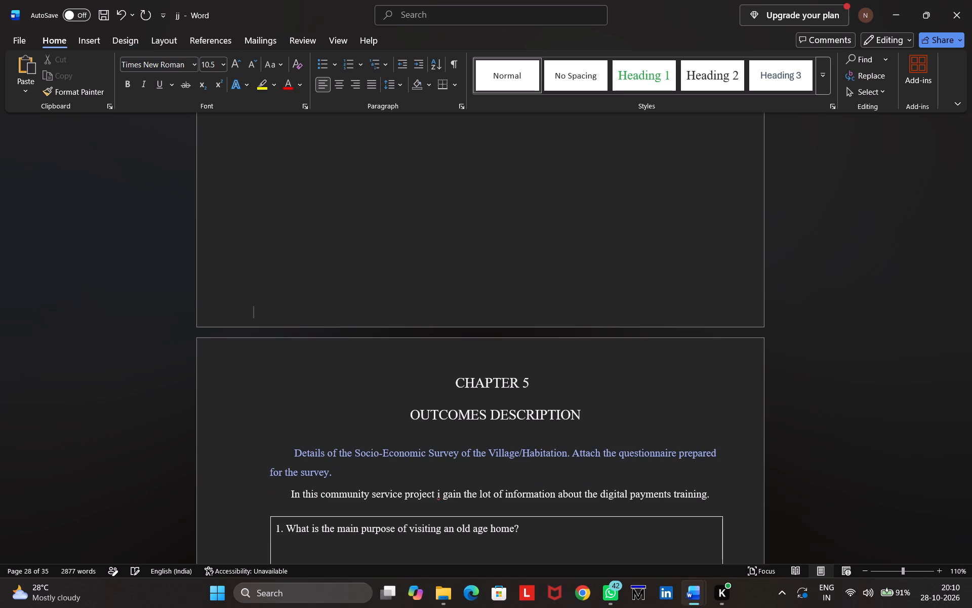
key(BackSpace)
On the title page, reset the word "on" as its own centred line beneath A COMMUNITY SERVICE PROJECT REPORT.
scroll(368, 382, up, 6)
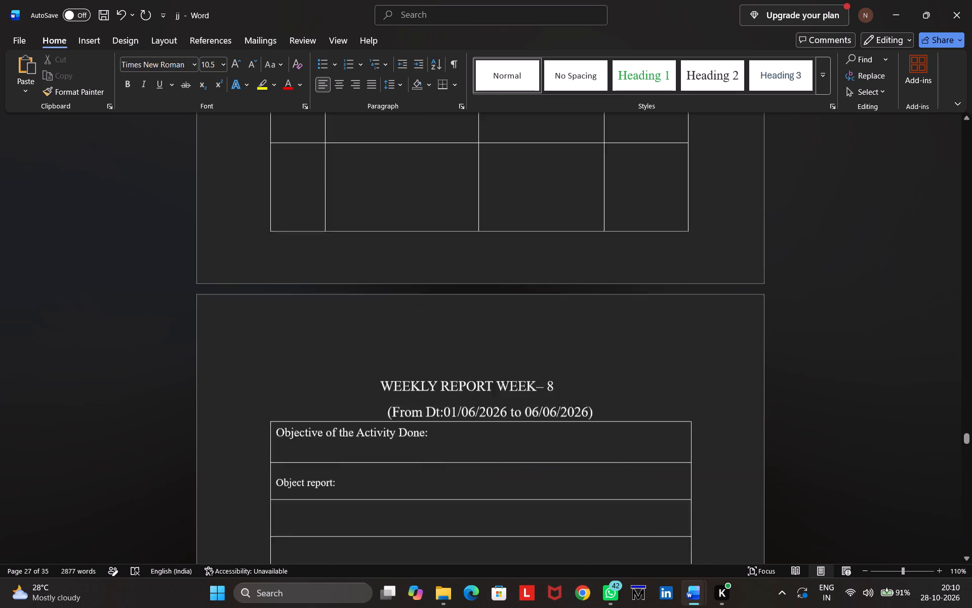
scroll(368, 382, up, 10)
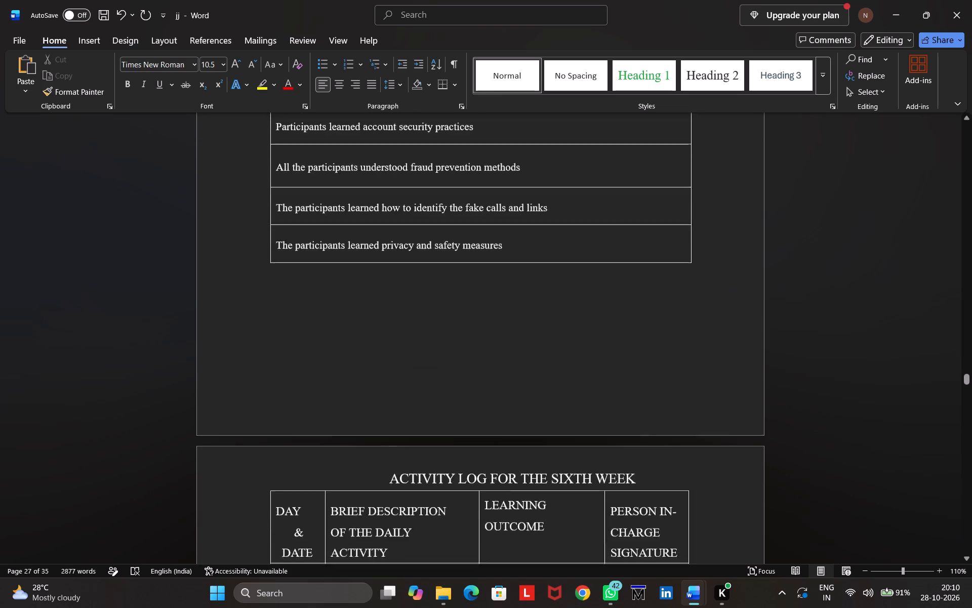
scroll(368, 382, up, 19)
scroll(368, 382, up, 7)
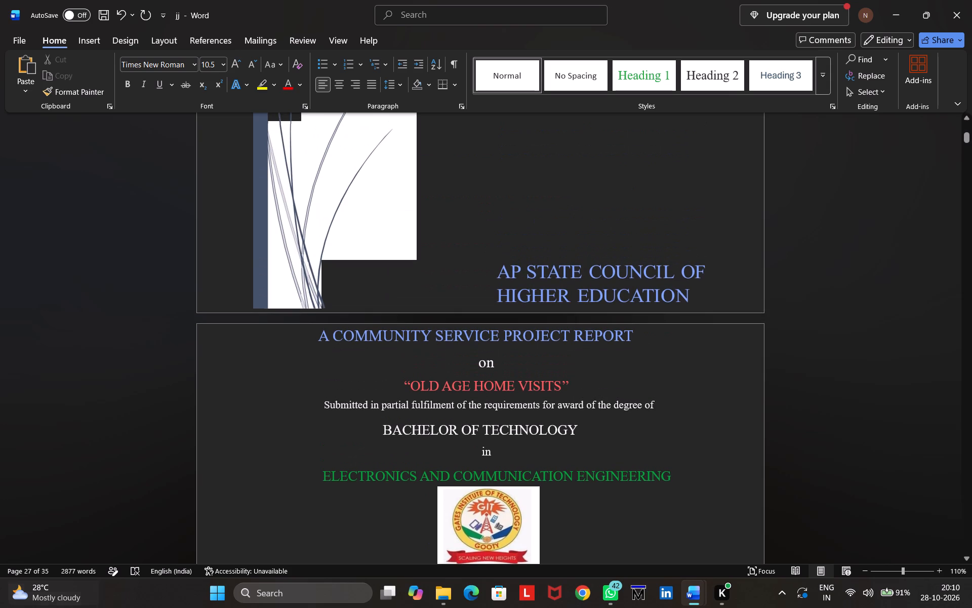
click(453, 369)
key(BackSpace)
key(BackSpace)
key(BackSpace)
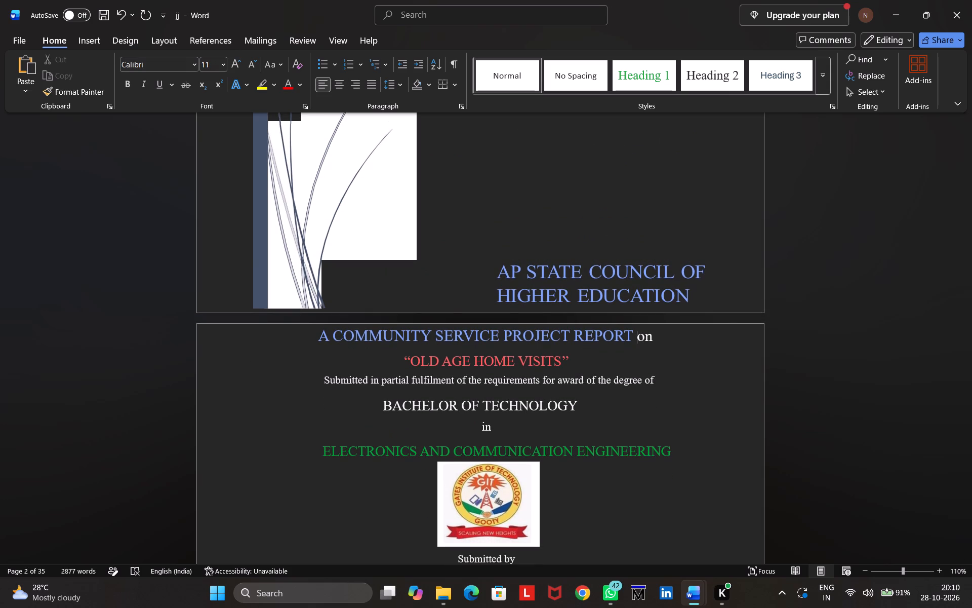
key(Return)
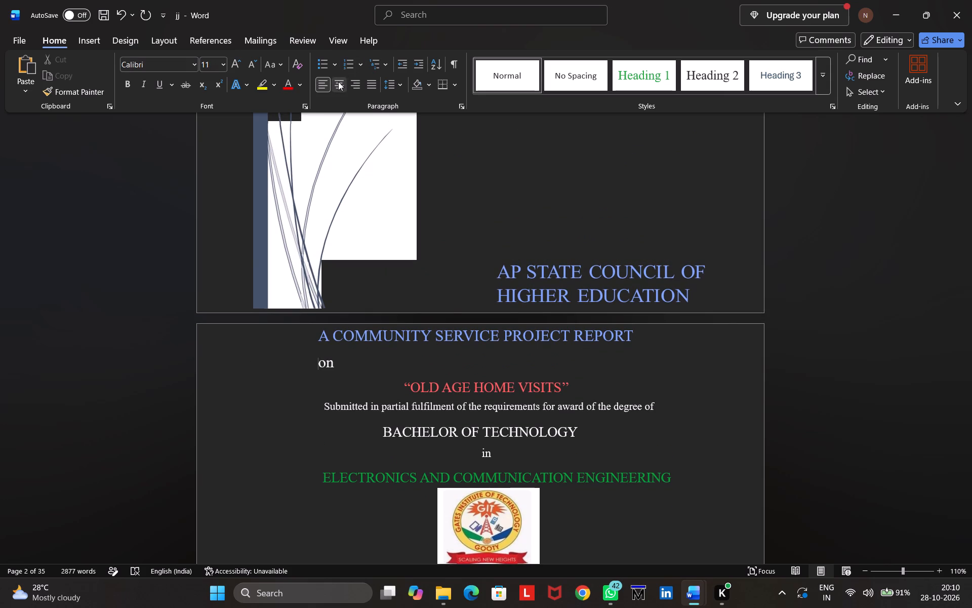
click(338, 82)
Realign the word "on" with leading spaces so it sits centred beneath A COMMUNITY SERVICE PROJECT REPORT.
key(BackSpace)
key(space)
key(space)
key(space)
key(space)
key(space)
key(space)
key(space)
key(space)
key(space)
key(space)
key(space)
key(space)
key(space)
key(space)
key(space)
key(space)
key(space)
key(space)
key(space)
key(space)
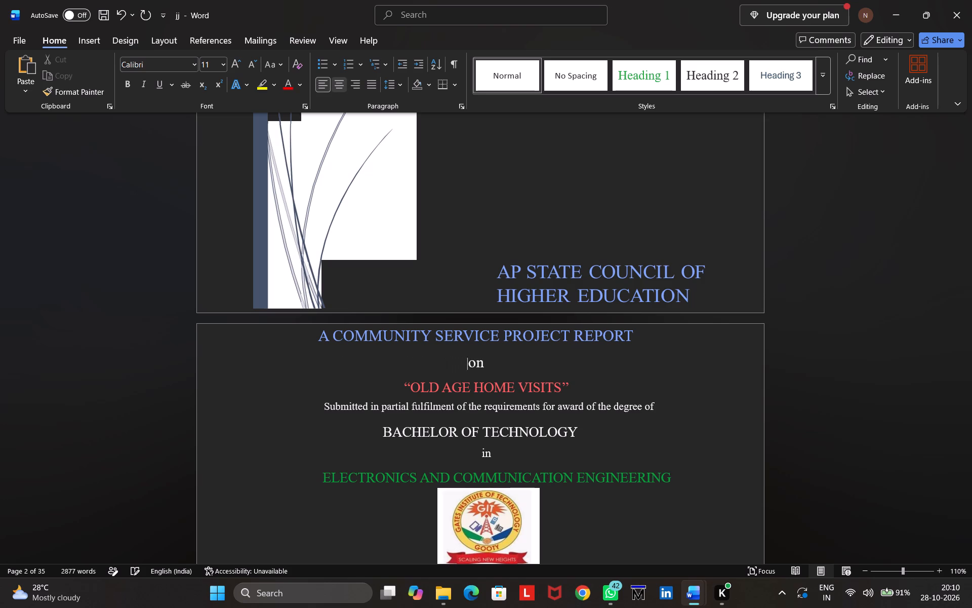
Remove the extra space after the opening bracket in "(Assistant professor)" on the title page.
scroll(338, 82, down, 1)
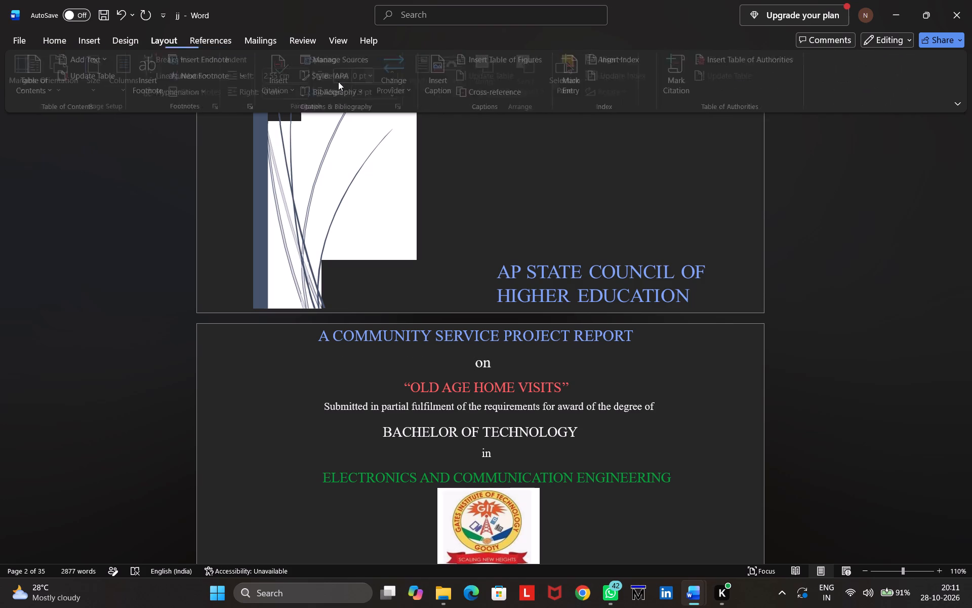
scroll(338, 82, down, 2)
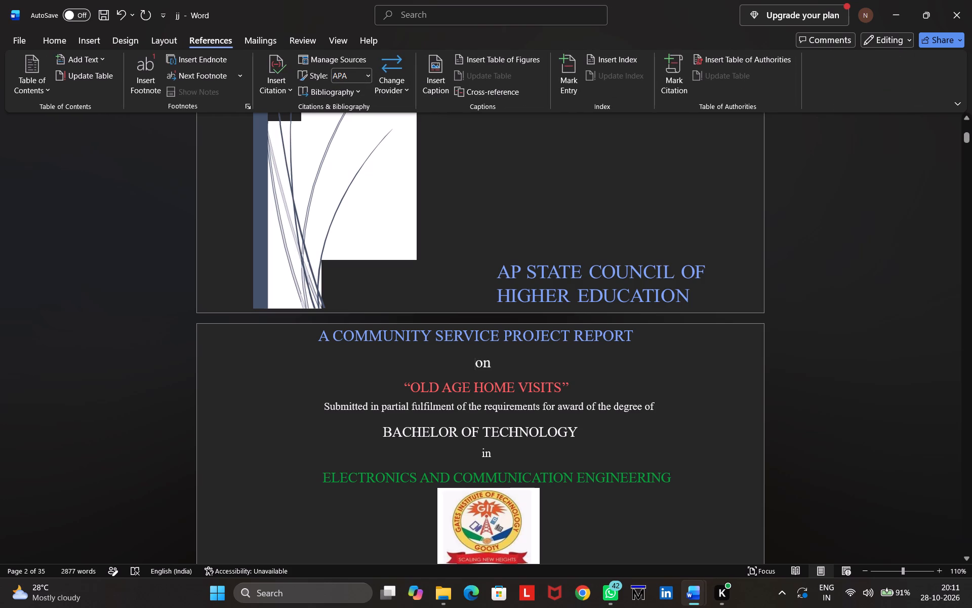
scroll(375, 202, down, 2)
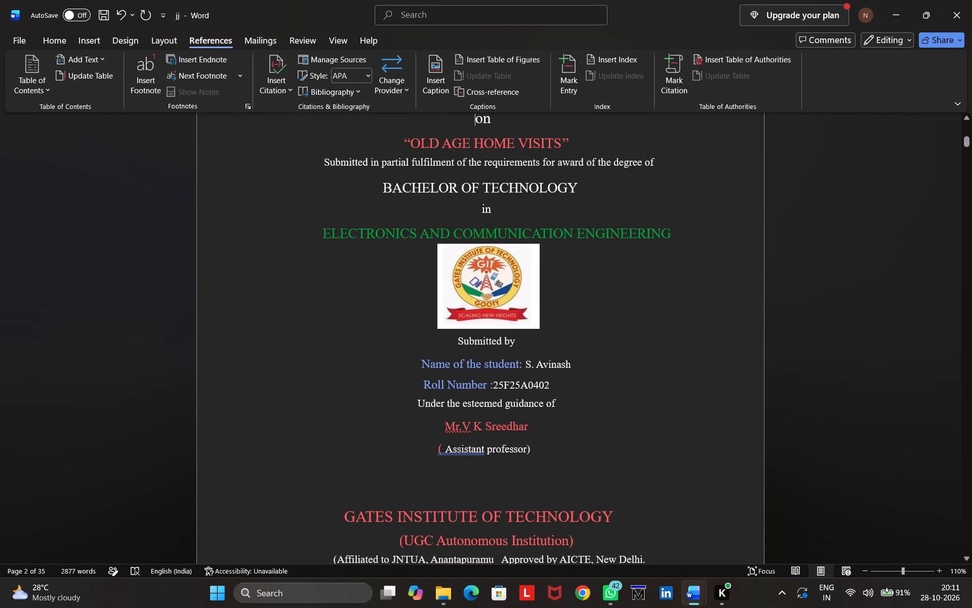
scroll(375, 202, down, 2)
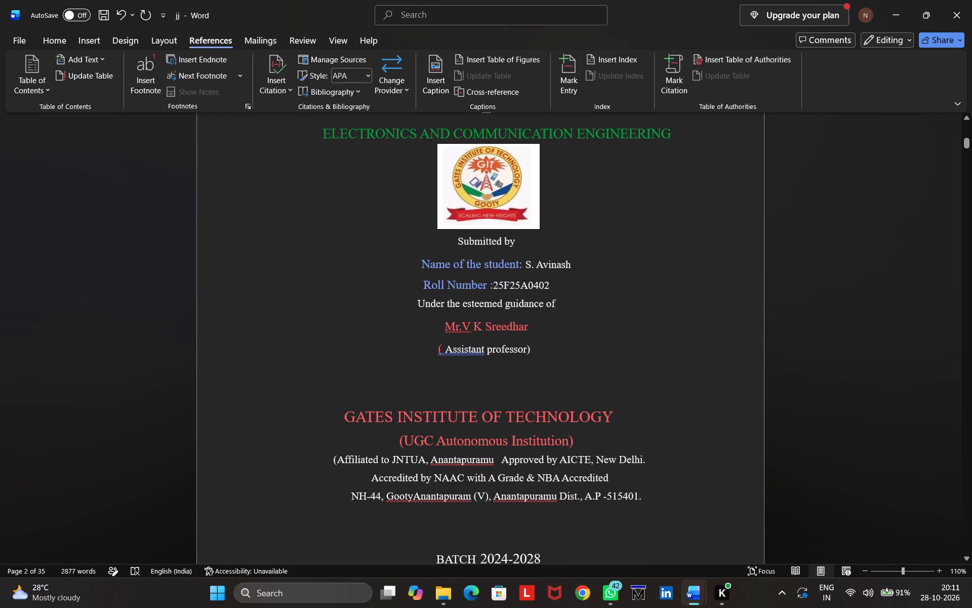
click(443, 351)
key(Right)
key(BackSpace)
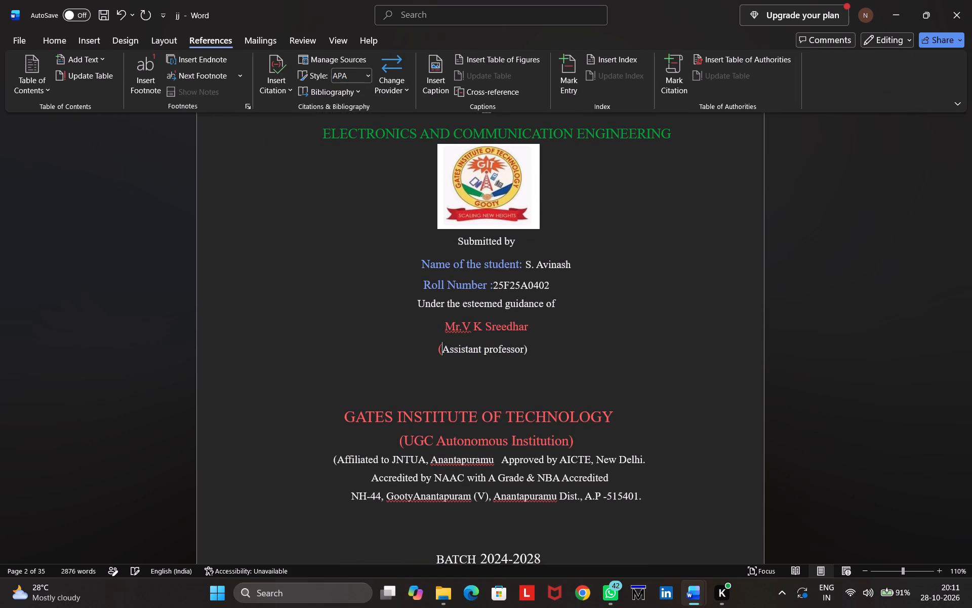
Separate "GootyAnantapuram" in the institute's address line into "Gooty, Anantapuram" with a comma and a space.
scroll(443, 351, down, 2)
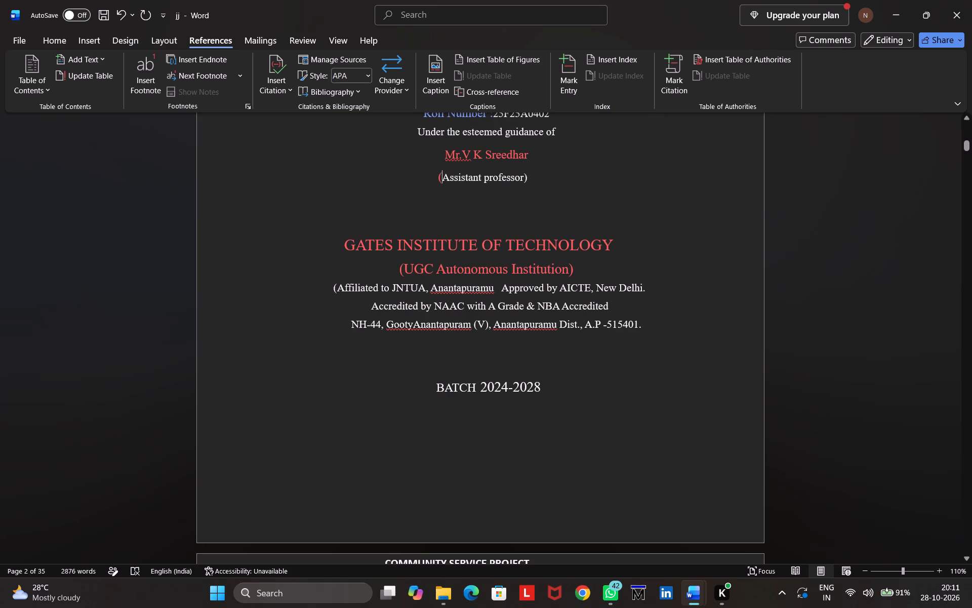
click(411, 325)
key(space)
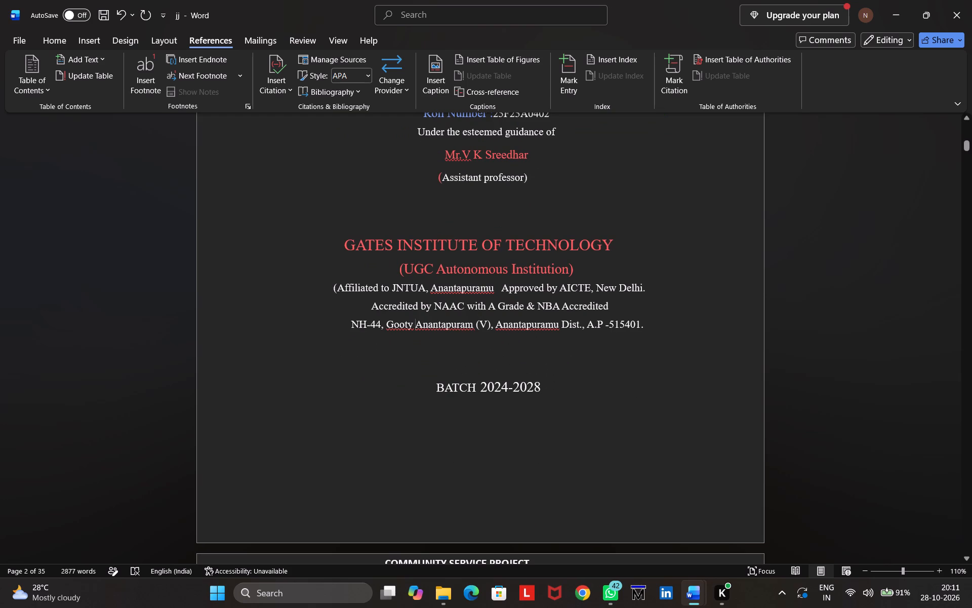
key(Down)
key(comma)
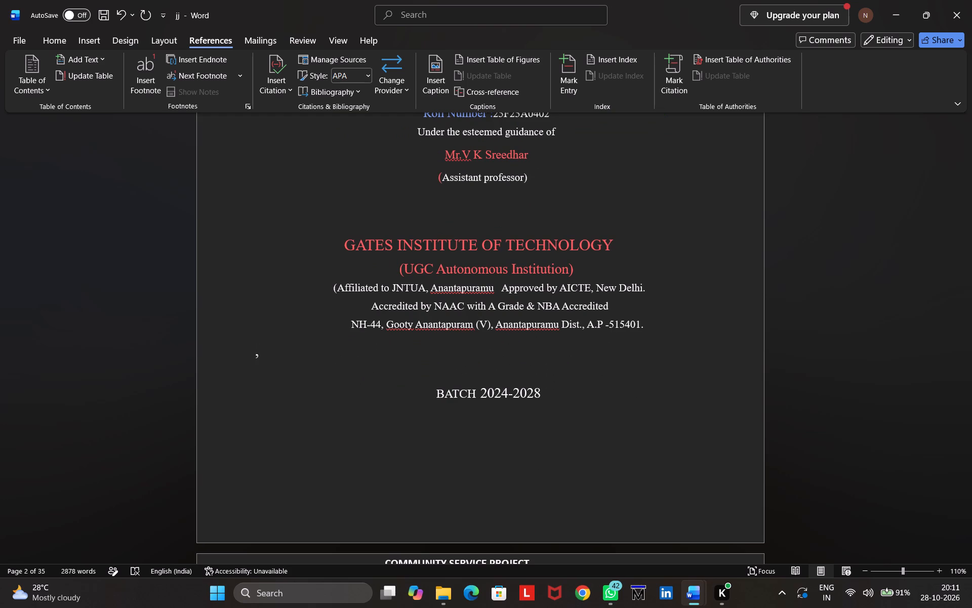
key(BackSpace)
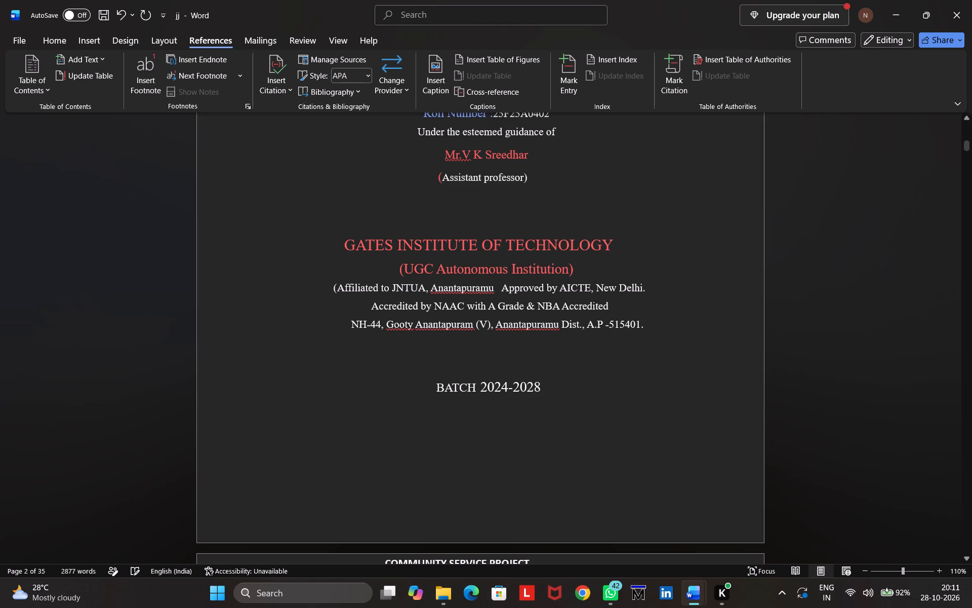
click(414, 325)
key(comma)
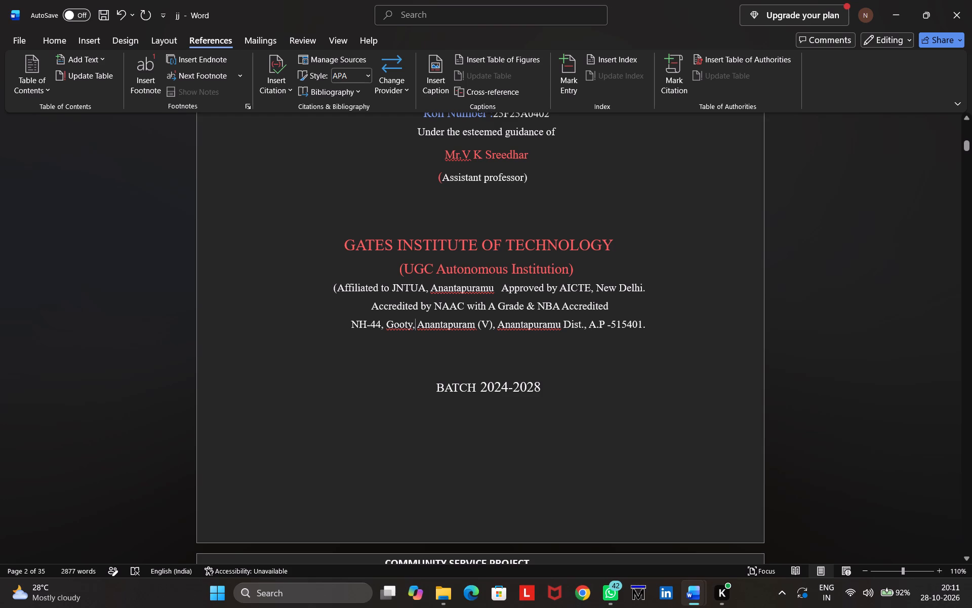
Correct the misspelled word in the Department entry of the COMMUNITY SERVICE PROJECT REPORT details page to "Electronics".
scroll(485, 404, down, 2)
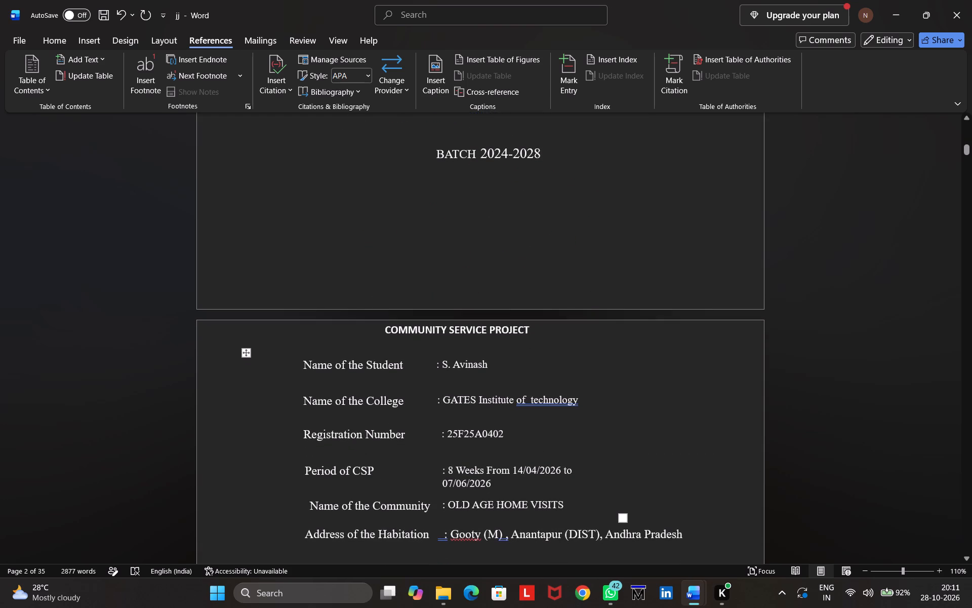
scroll(485, 404, down, 1)
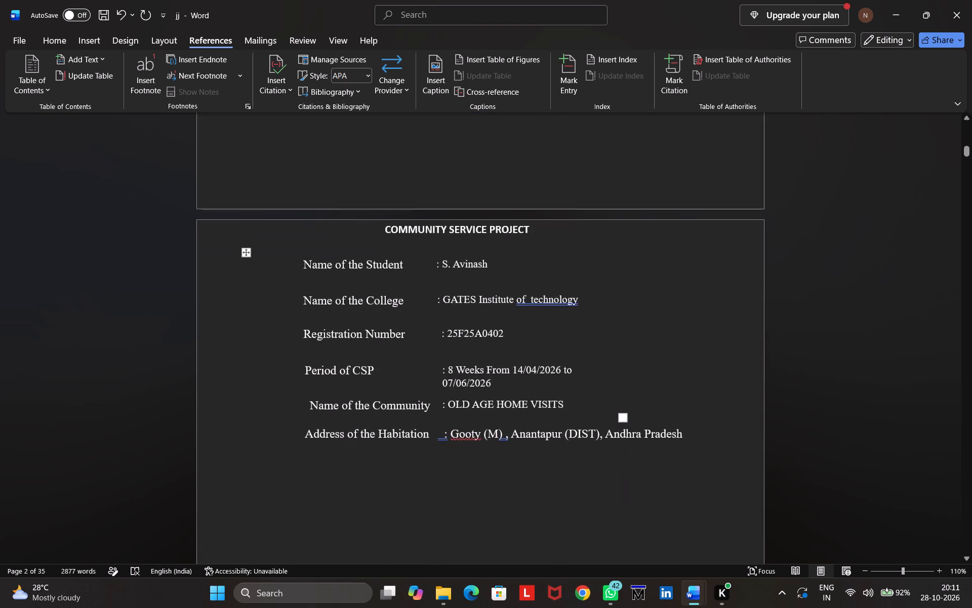
scroll(500, 442, down, 2)
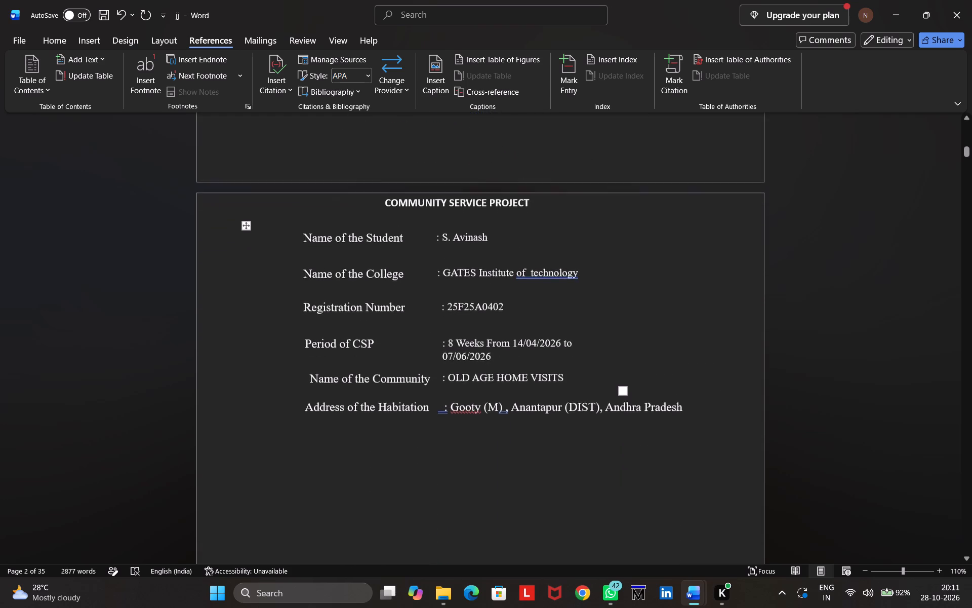
scroll(500, 442, down, 4)
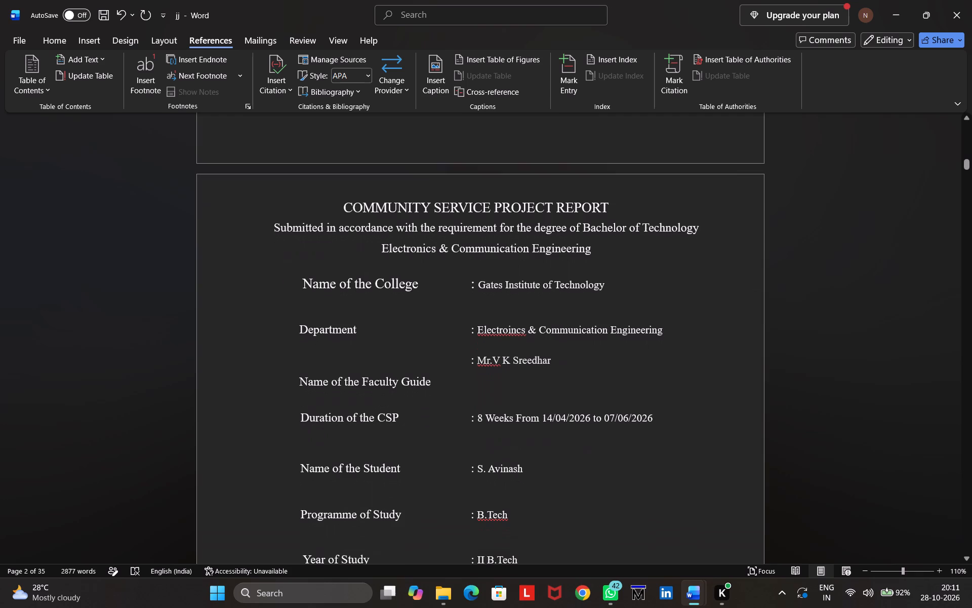
scroll(500, 442, down, 1)
click(511, 329)
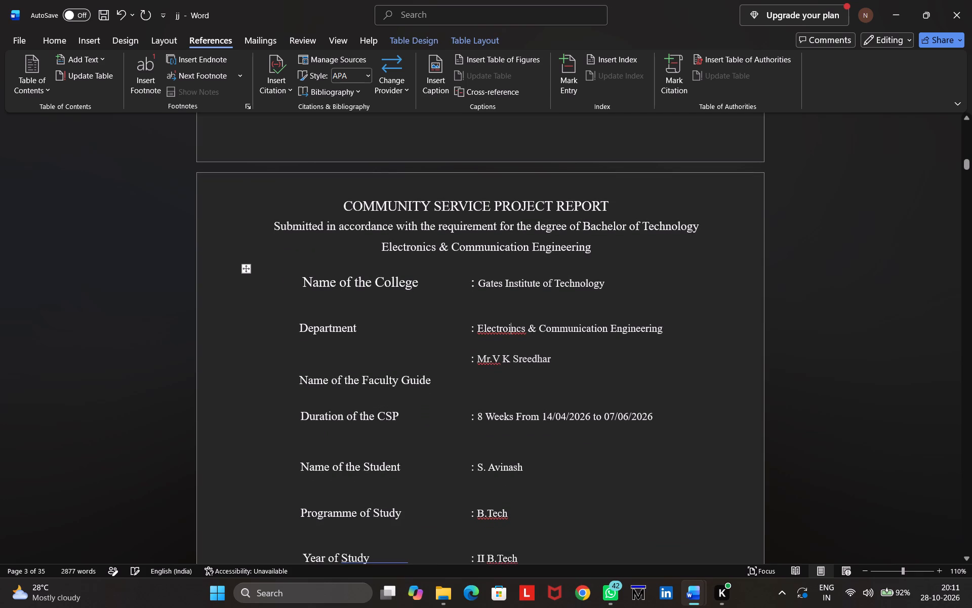
key(BackSpace)
key(i)
key(BackSpace)
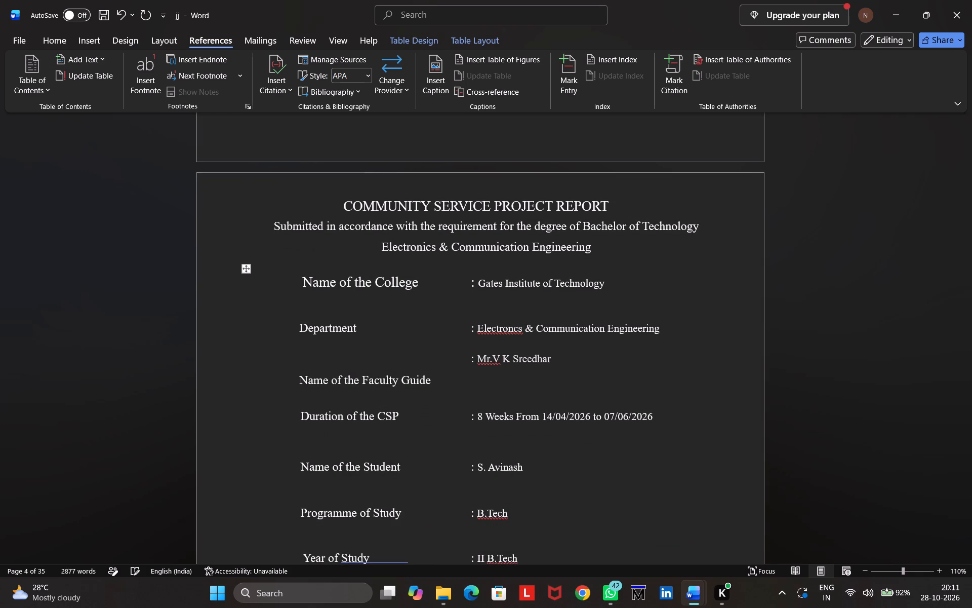
key(Right)
key(i)
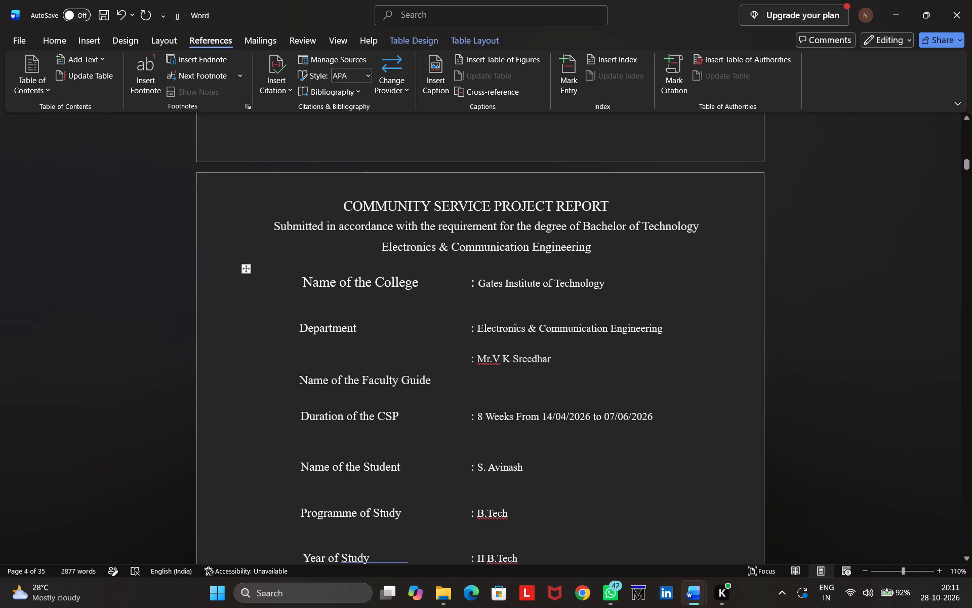
Insert a space after "Mr." in the Name of the Faculty Guide entry.
click(493, 357)
key(space)
Correct the misspelled department name in the last sentence of the STUDENT'S DECLARATION to "Electronics".
scroll(521, 397, down, 1)
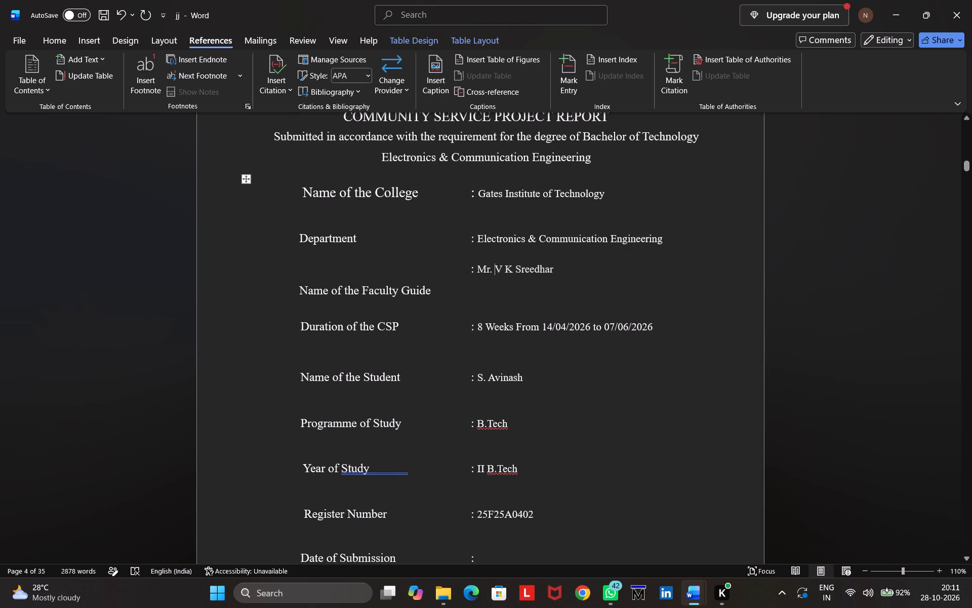
scroll(505, 480, down, 2)
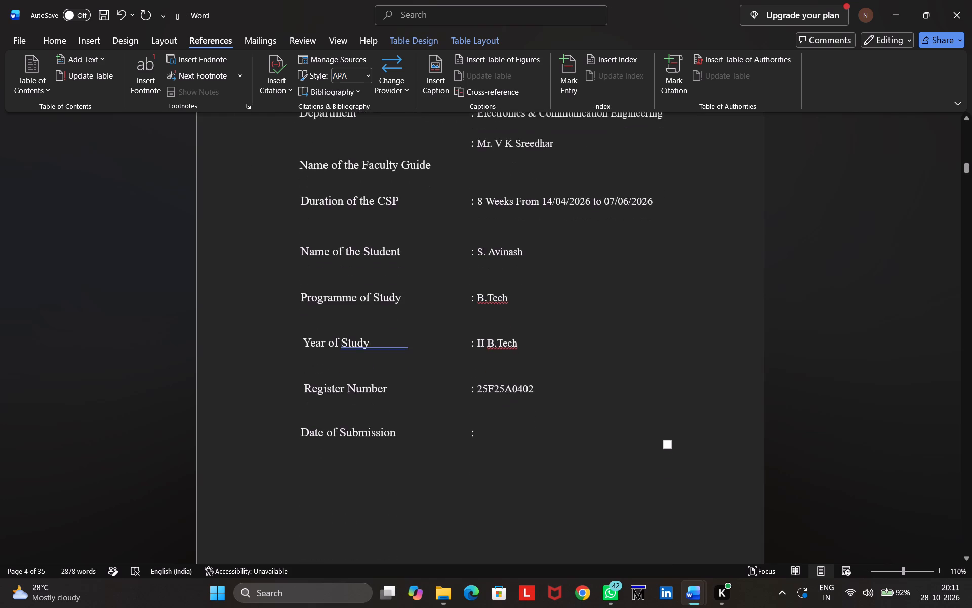
scroll(505, 480, down, 3)
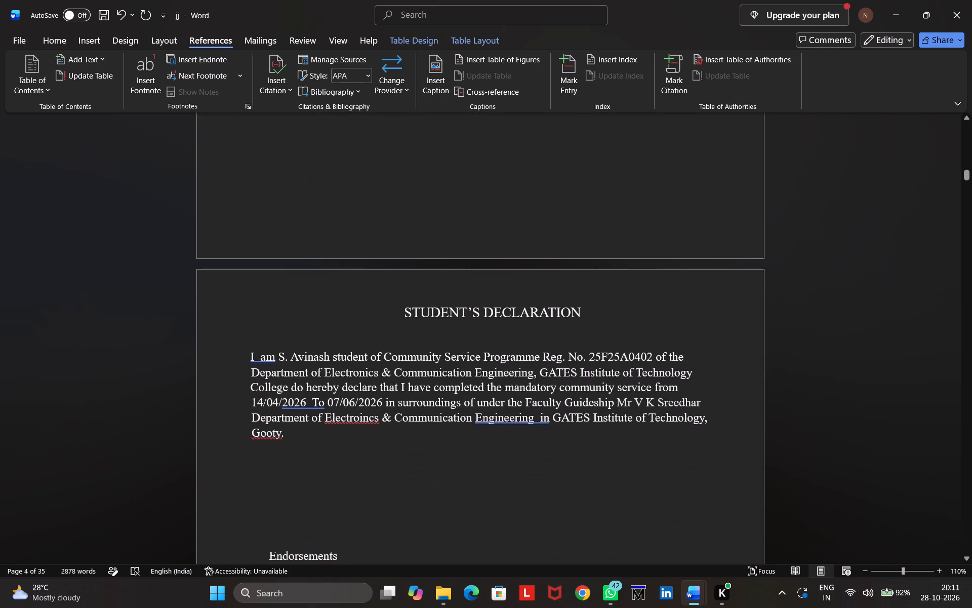
click(363, 424)
key(Down)
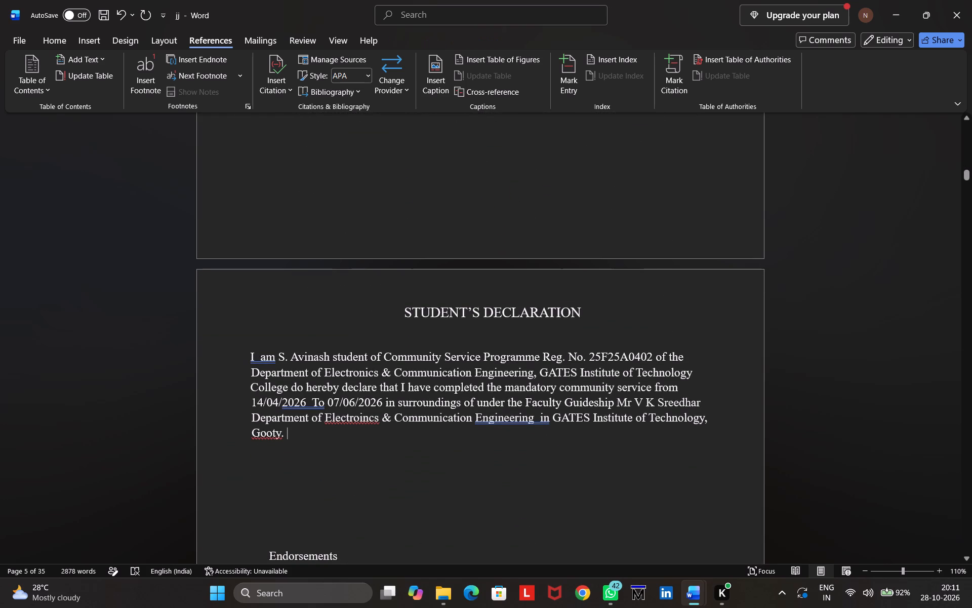
key(Right)
key(Right)
key(Right)
key(Up)
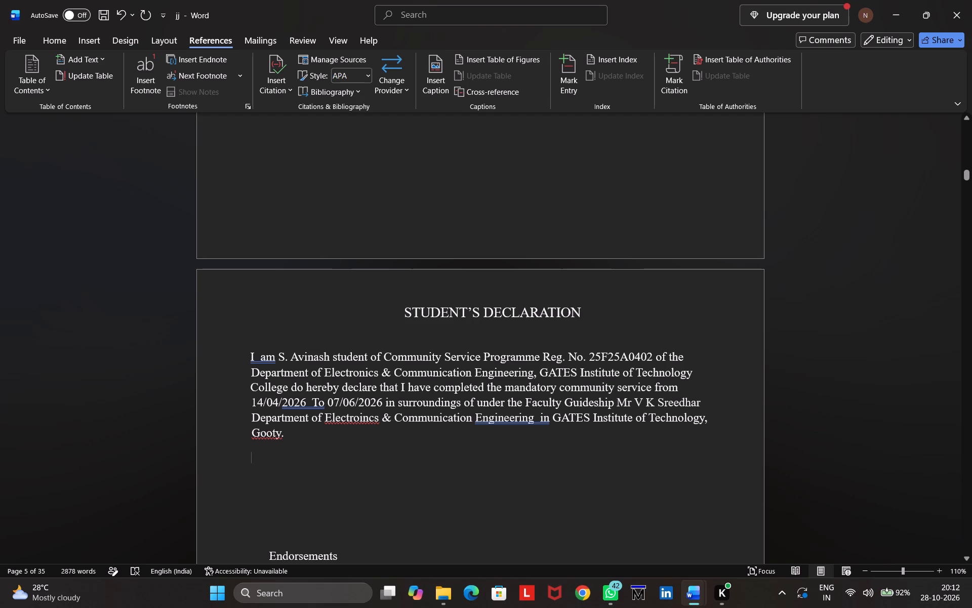
key(Up)
key(Up)
key(Up)
key(Up)
click(363, 424)
key(BackSpace)
key(Right)
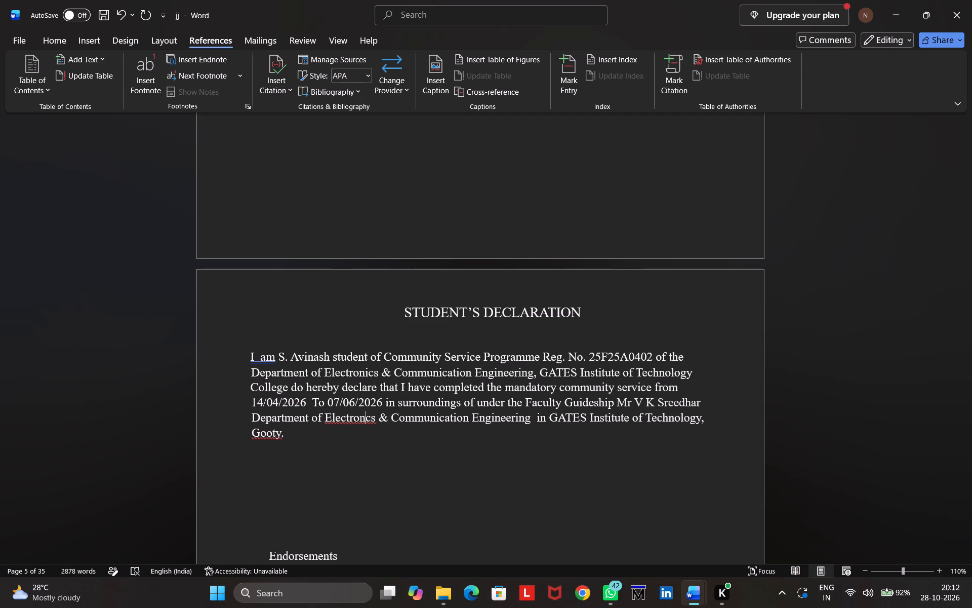
key(i)
Remove the extra space inside the mentor's name in the ACKNOWLEDGEMENT paragraph.
scroll(363, 424, down, 1)
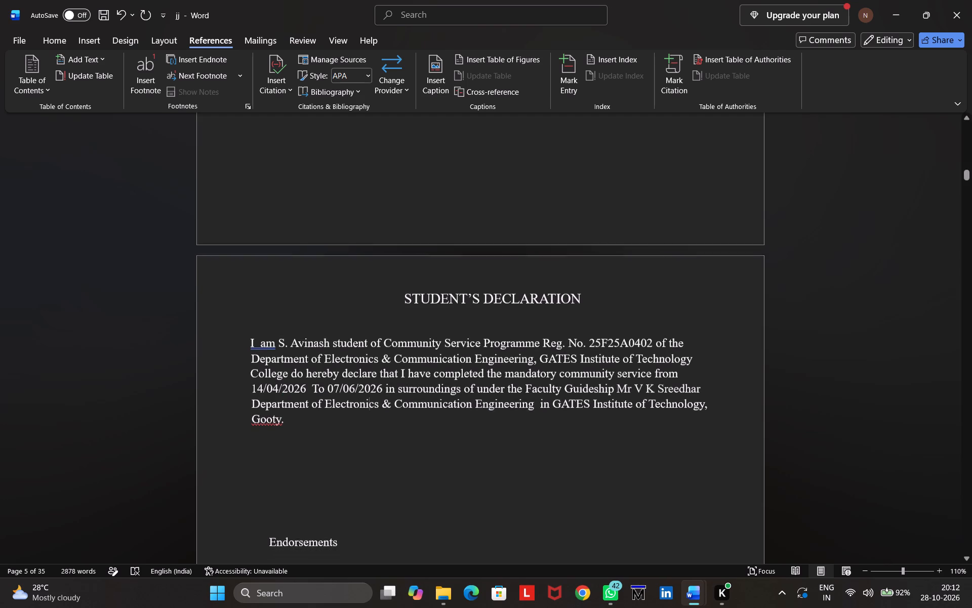
scroll(363, 424, down, 4)
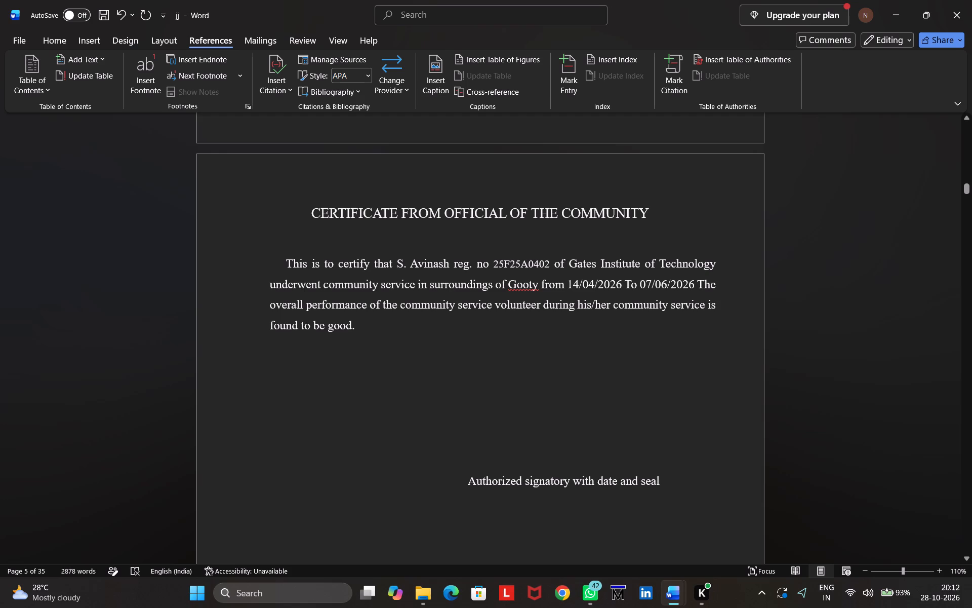
scroll(425, 393, down, 5)
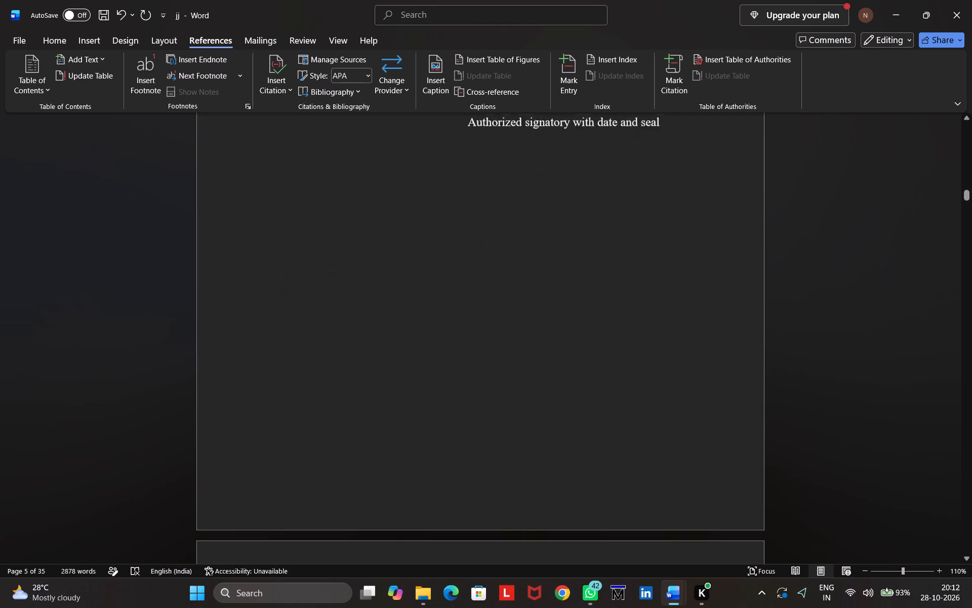
scroll(425, 393, down, 1)
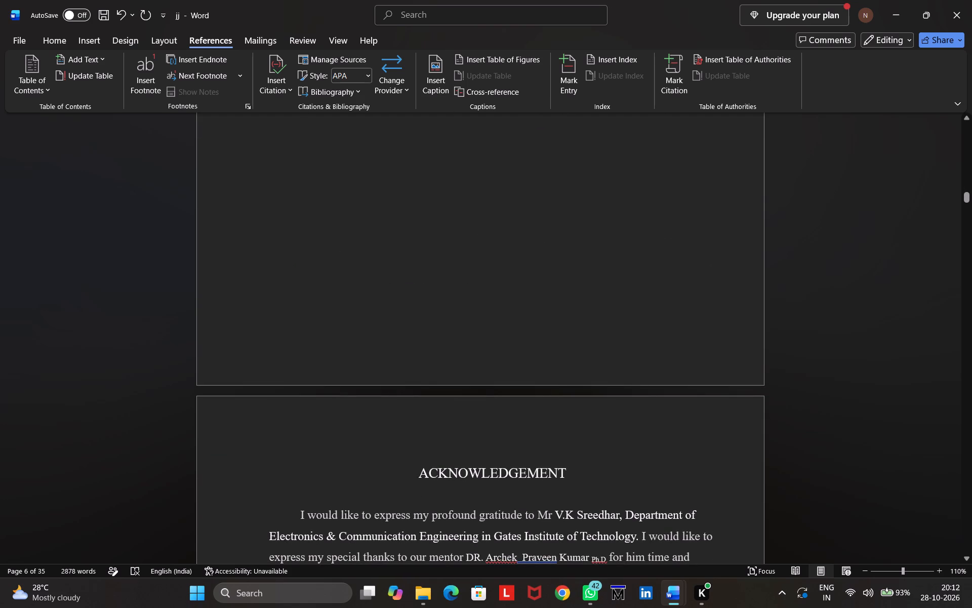
scroll(425, 393, down, 1)
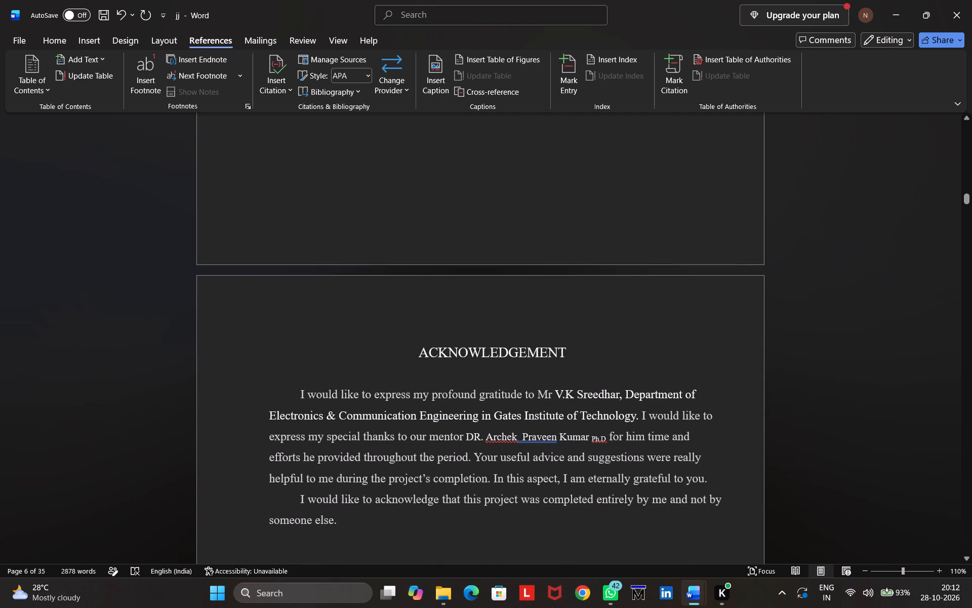
click(524, 438)
key(BackSpace)
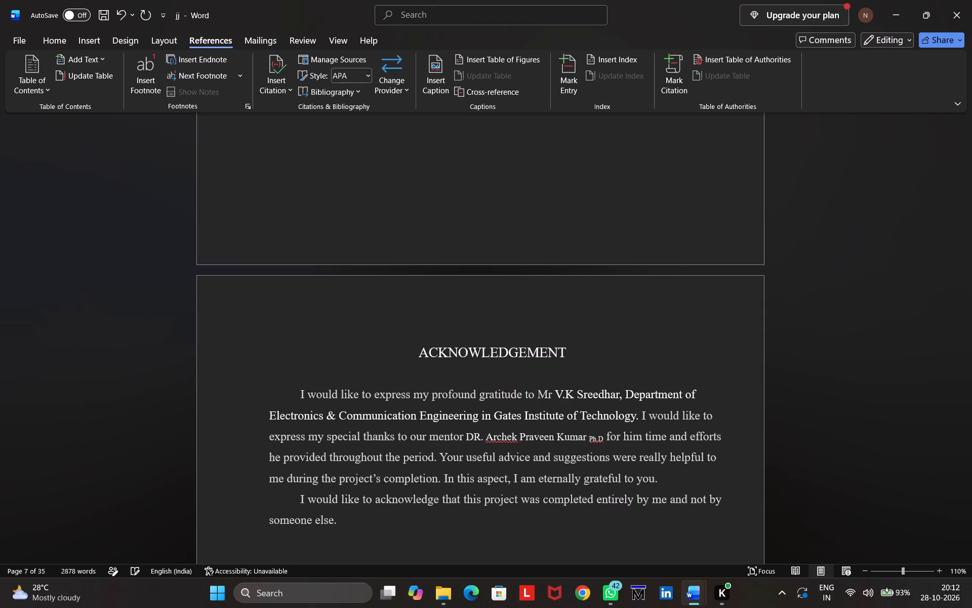
Change the mentor's title in the ACKNOWLEDGEMENT paragraph to "Dr.".
scroll(489, 455, down, 2)
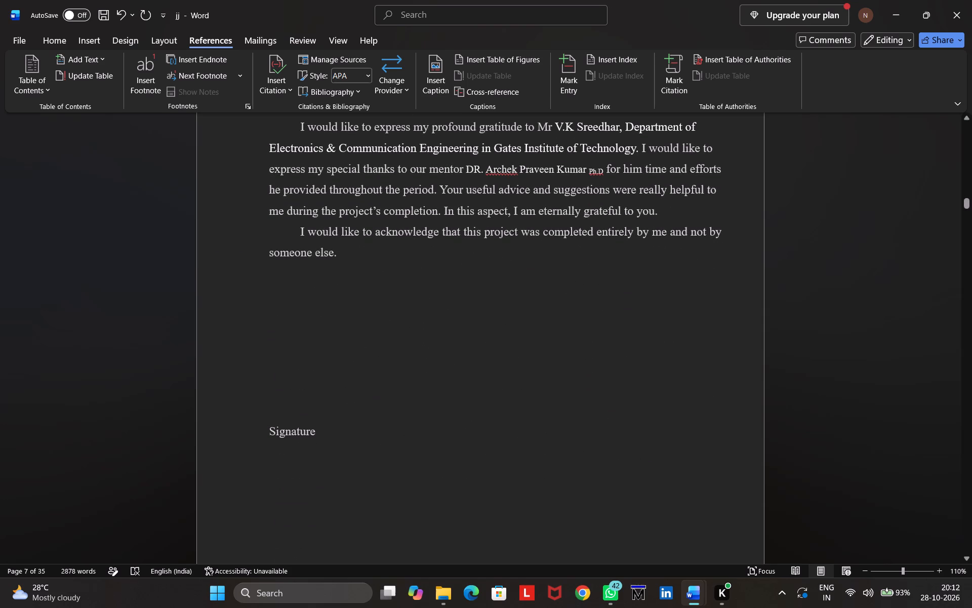
click(479, 167)
key(BackSpace)
key(r)
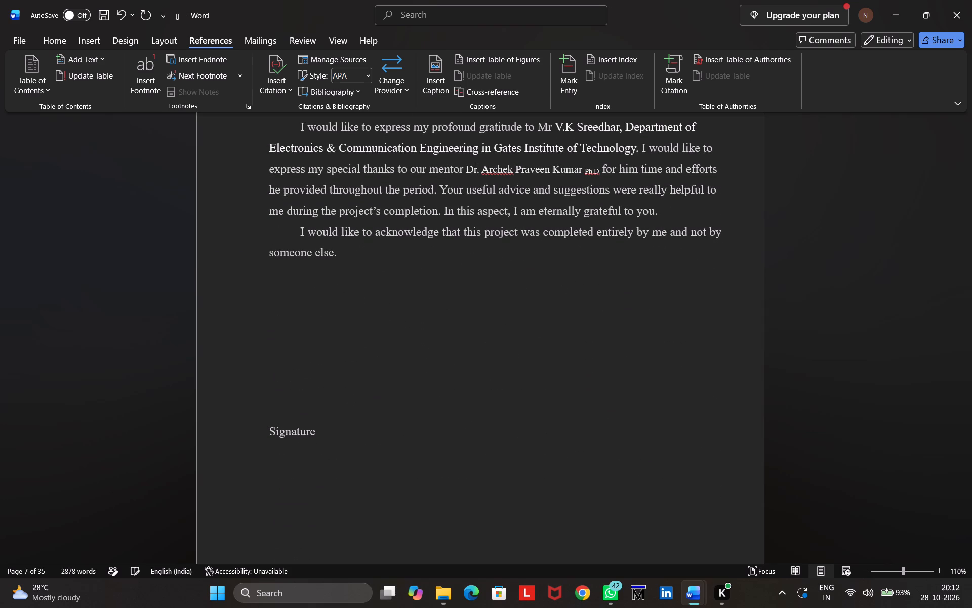
Insert a blank line before the CHAPTER 3 heading above COMMUNITY SERVICE PART.
scroll(499, 239, down, 4)
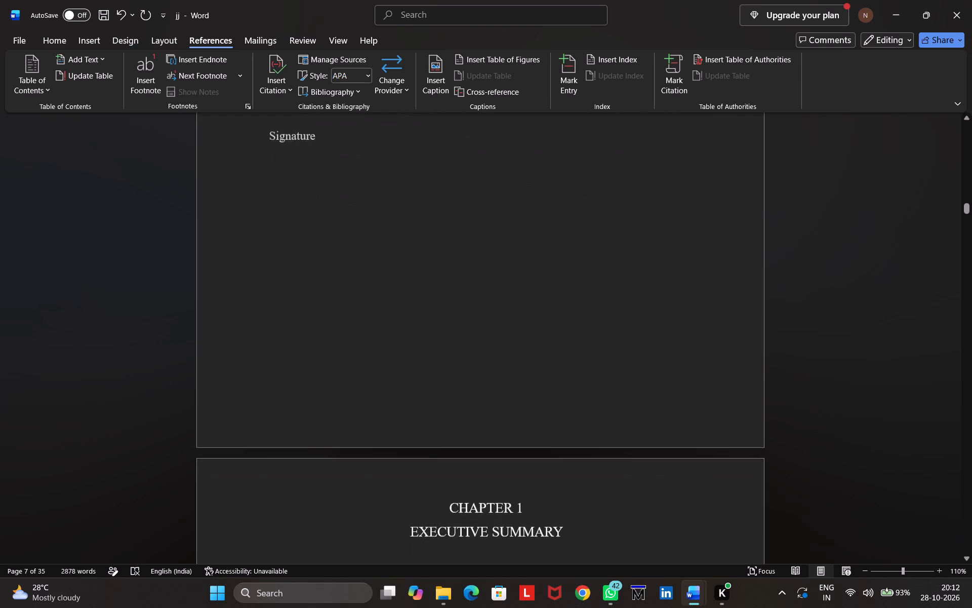
scroll(499, 239, down, 7)
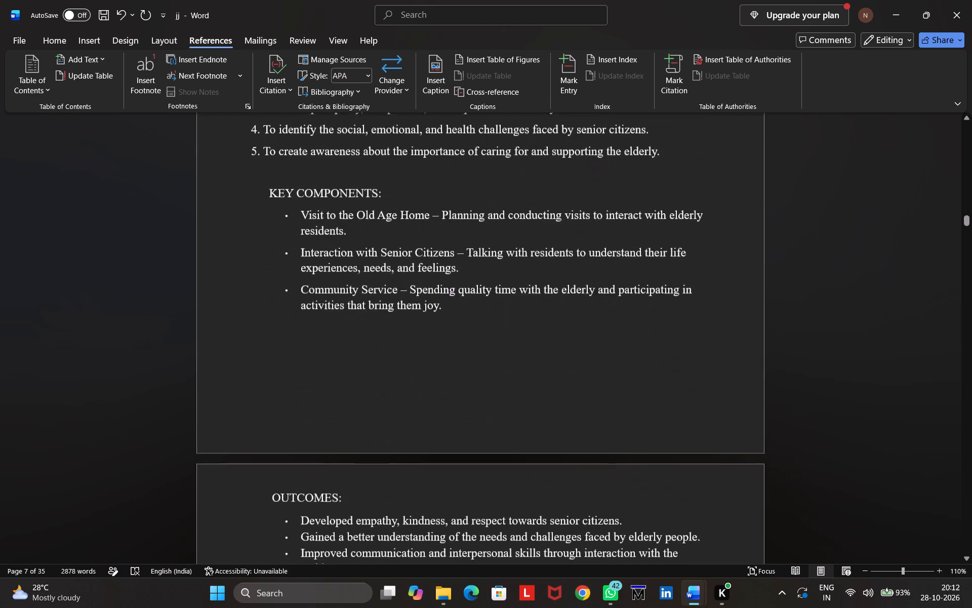
scroll(499, 239, down, 5)
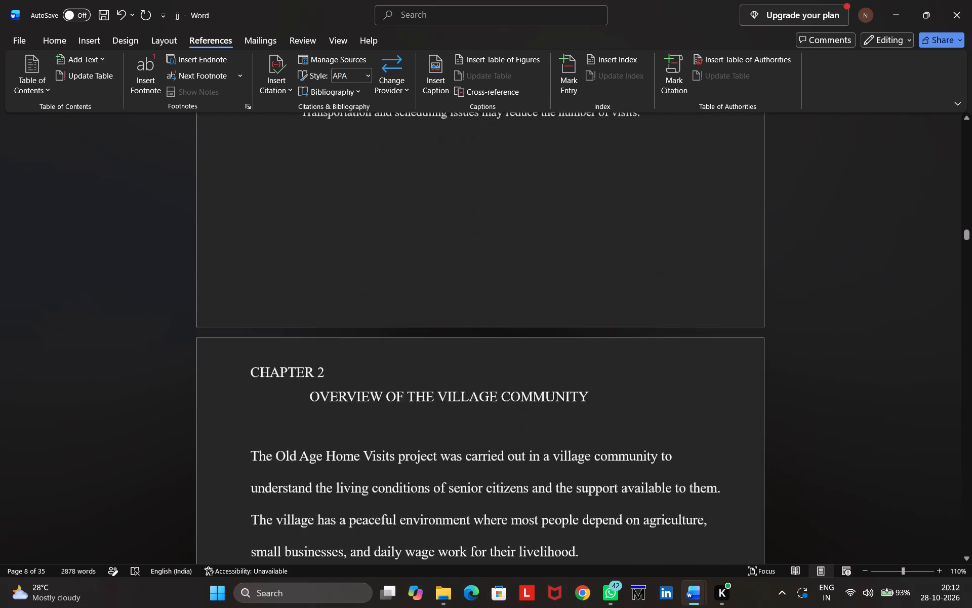
scroll(499, 239, down, 4)
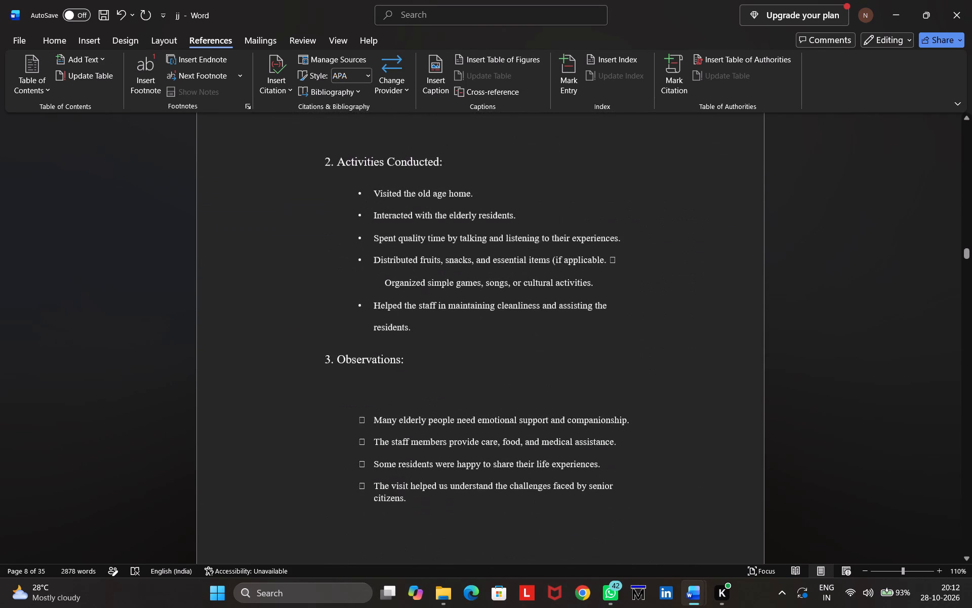
scroll(499, 239, down, 1)
scroll(499, 239, up, 5)
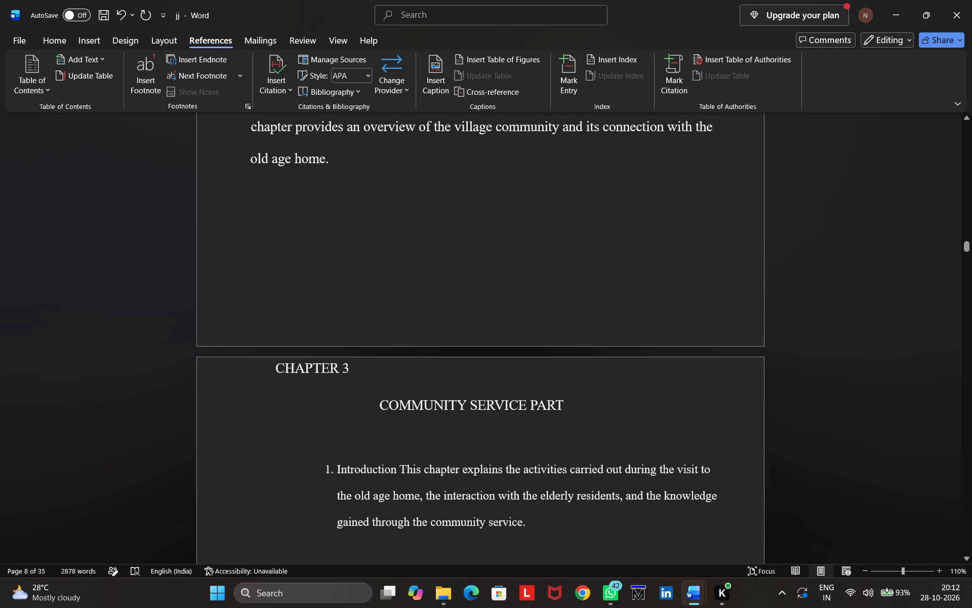
click(261, 371)
key(Return)
Review the rest of Chapter 3 and the weekly activity logs and reports for layout problems, up to the eighth week.
scroll(261, 371, down, 3)
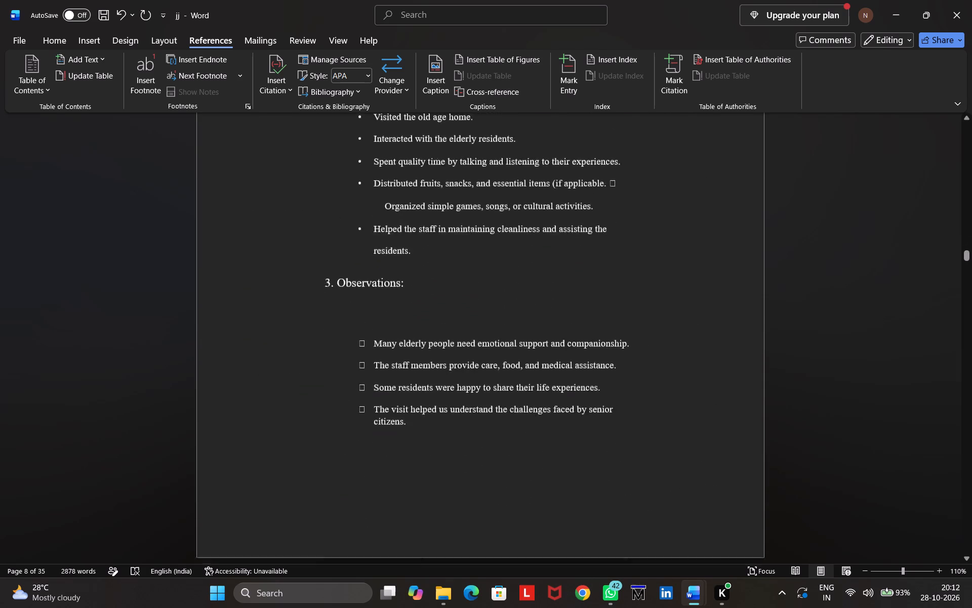
scroll(261, 371, down, 2)
scroll(261, 371, up, 4)
scroll(261, 371, down, 5)
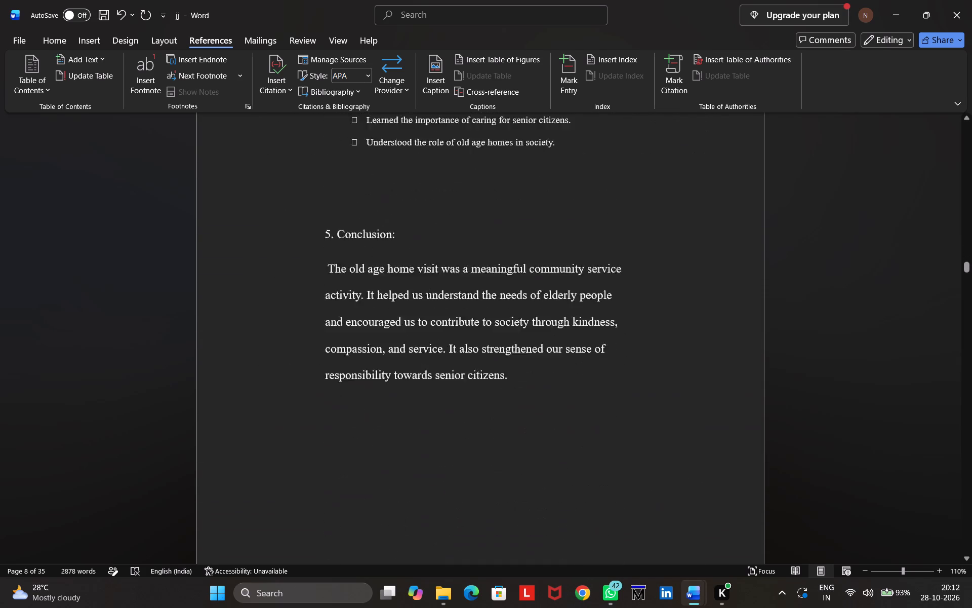
scroll(261, 371, down, 11)
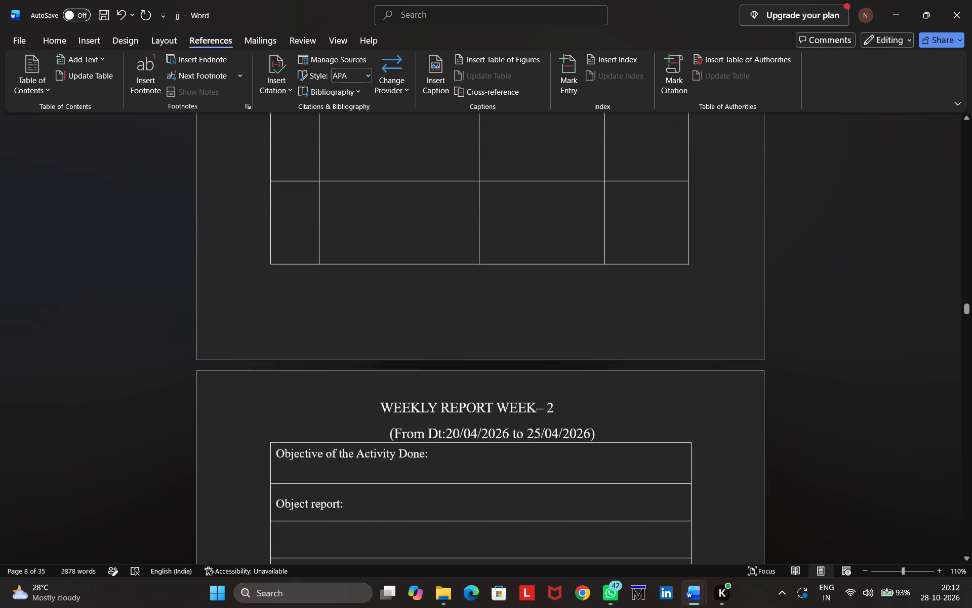
scroll(261, 371, down, 7)
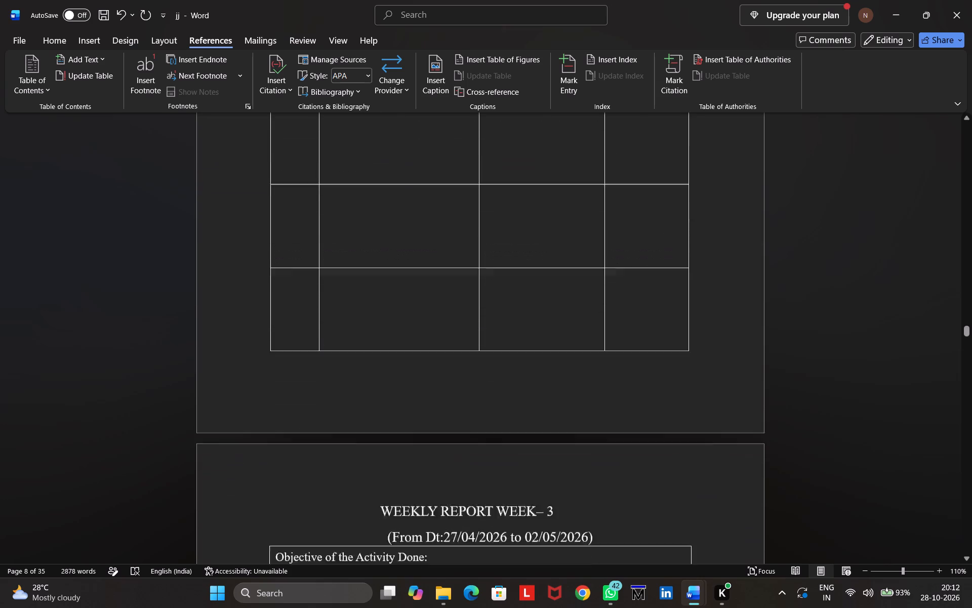
scroll(261, 371, down, 1)
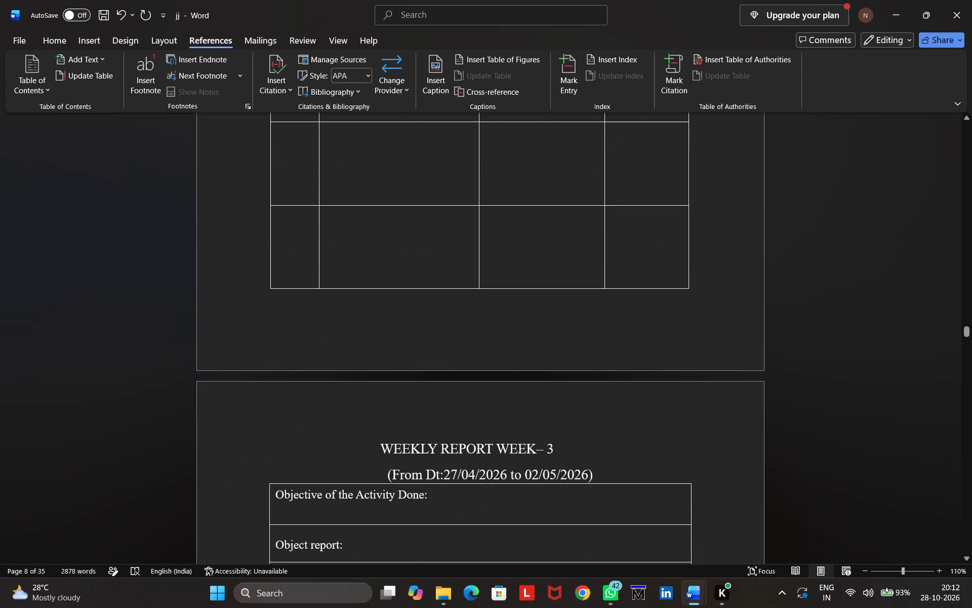
scroll(261, 371, down, 5)
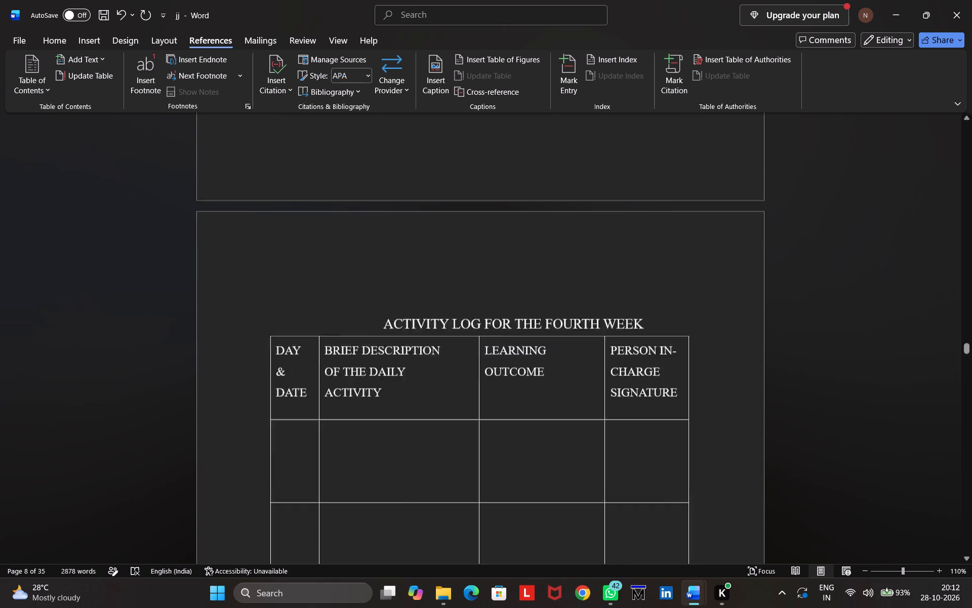
scroll(261, 371, down, 2)
scroll(261, 371, up, 6)
scroll(261, 371, down, 1)
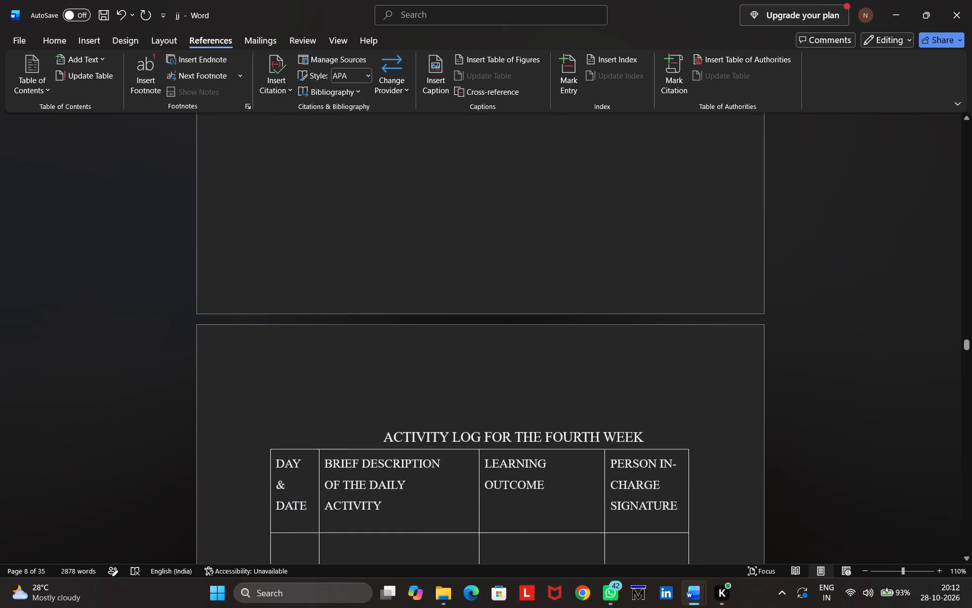
scroll(261, 371, down, 6)
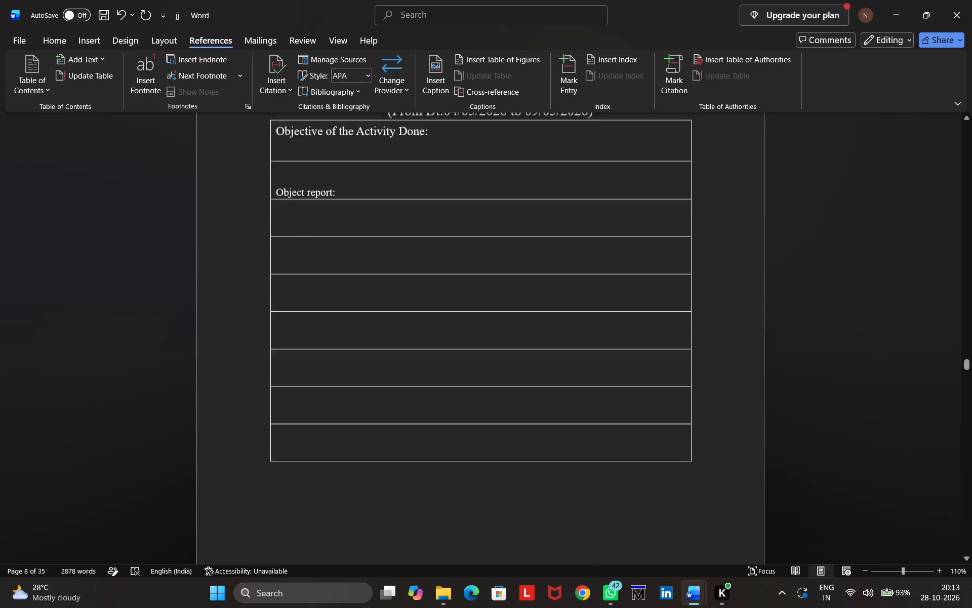
scroll(261, 371, down, 6)
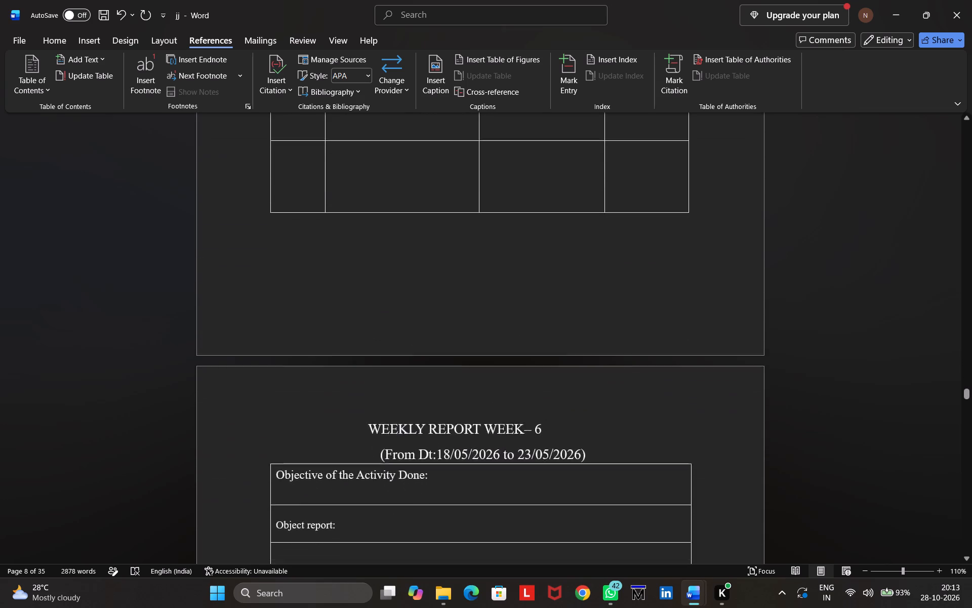
scroll(261, 371, down, 6)
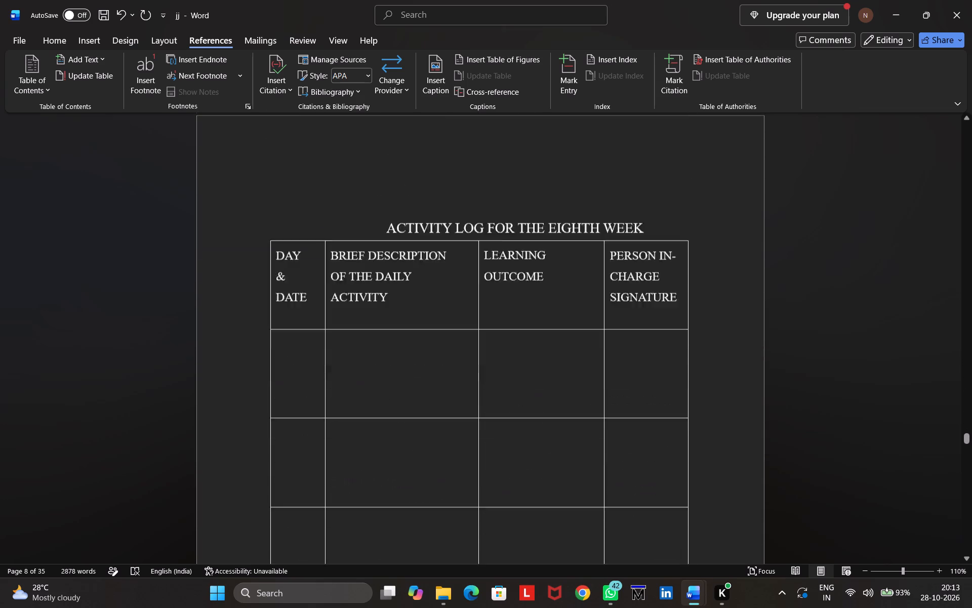
scroll(261, 371, down, 3)
Delete the extra blank lines above the ACTIVITY LOG FOR THE EIGHTH WEEK heading.
scroll(261, 371, up, 3)
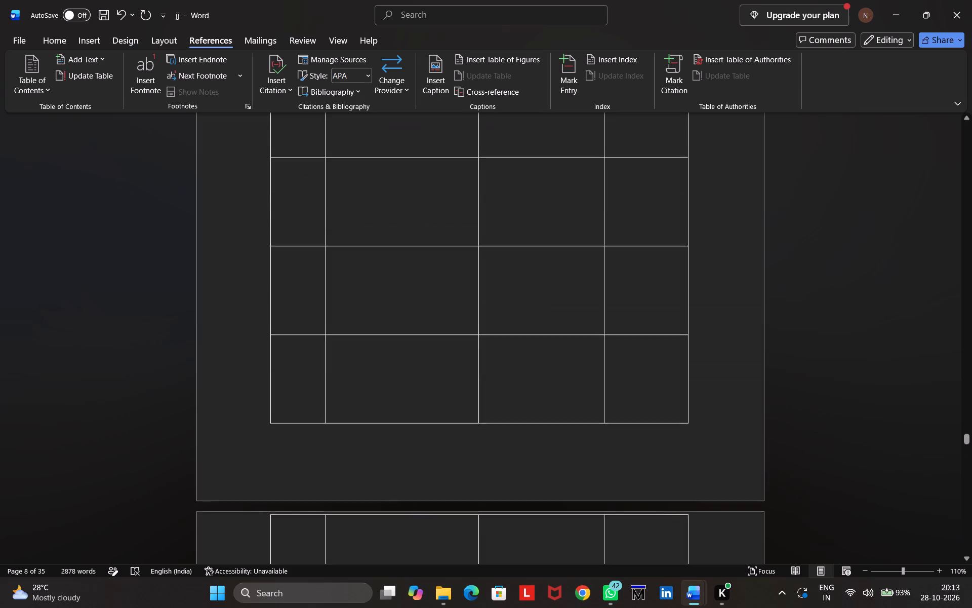
scroll(261, 371, up, 1)
scroll(264, 315, up, 1)
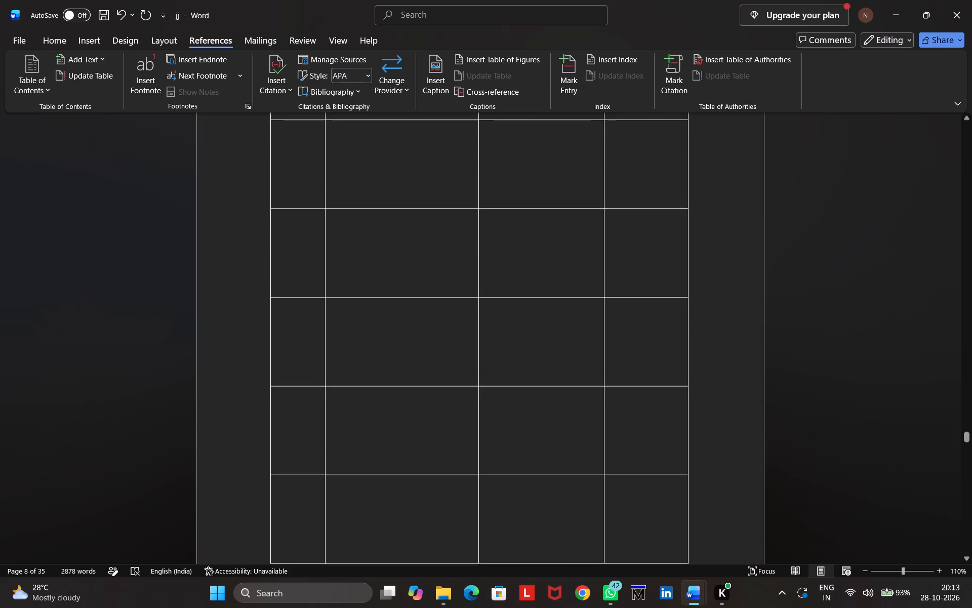
scroll(264, 315, up, 1)
click(323, 272)
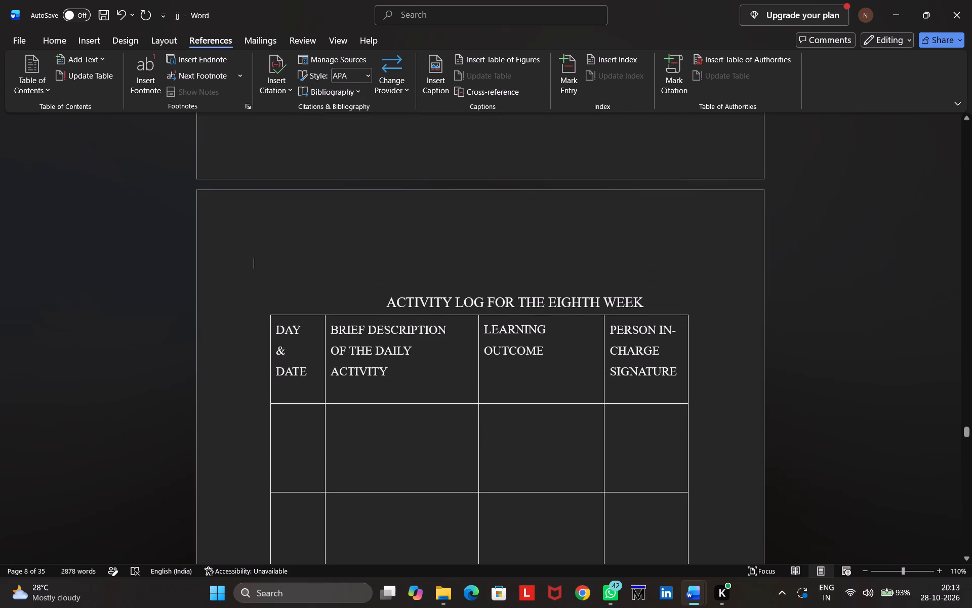
key(BackSpace)
key(BackSpace)
key(BackSpace)
key(BackSpace)
key(BackSpace)
key(BackSpace)
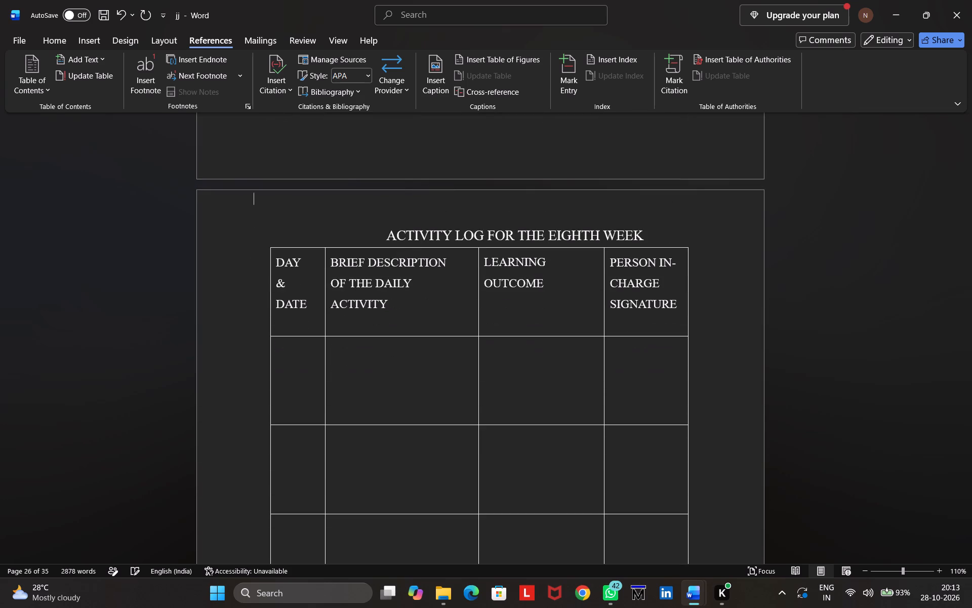
Insert a line break before the "Description of the community awareness programmes" heading after the questionnaire, moving it onto the page with its table.
scroll(323, 272, down, 6)
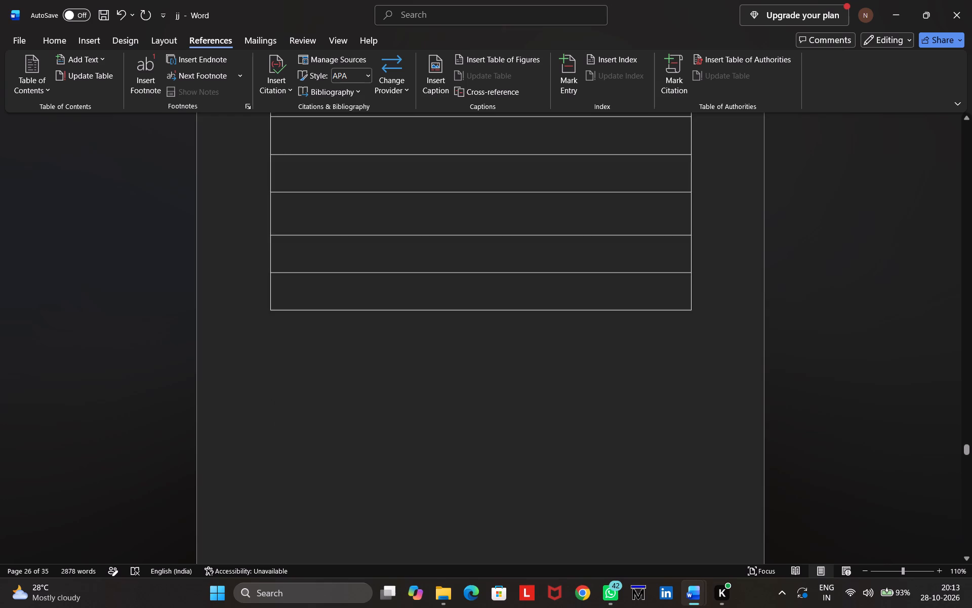
scroll(323, 272, down, 3)
scroll(323, 272, up, 1)
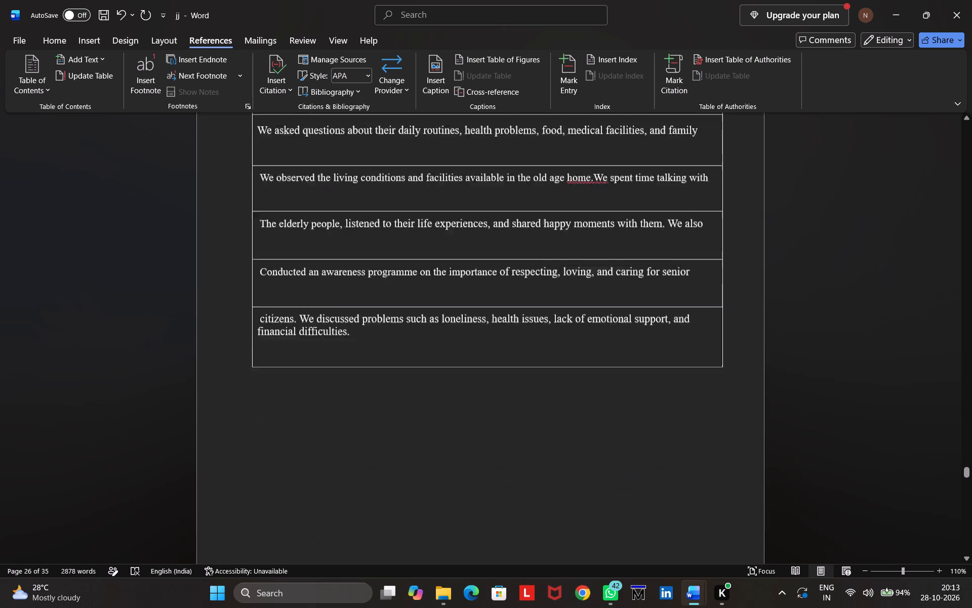
scroll(323, 272, up, 3)
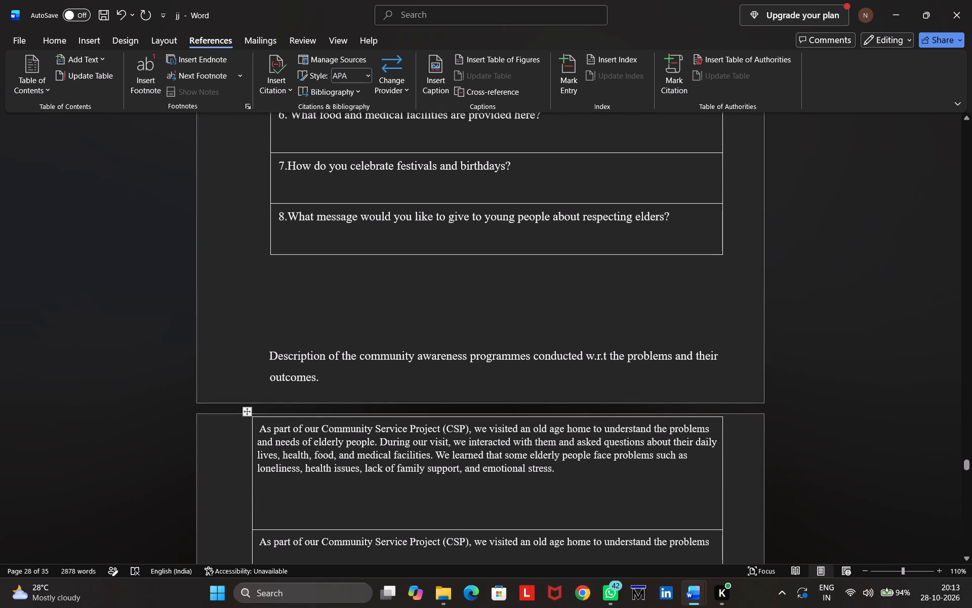
click(266, 357)
key(Return)
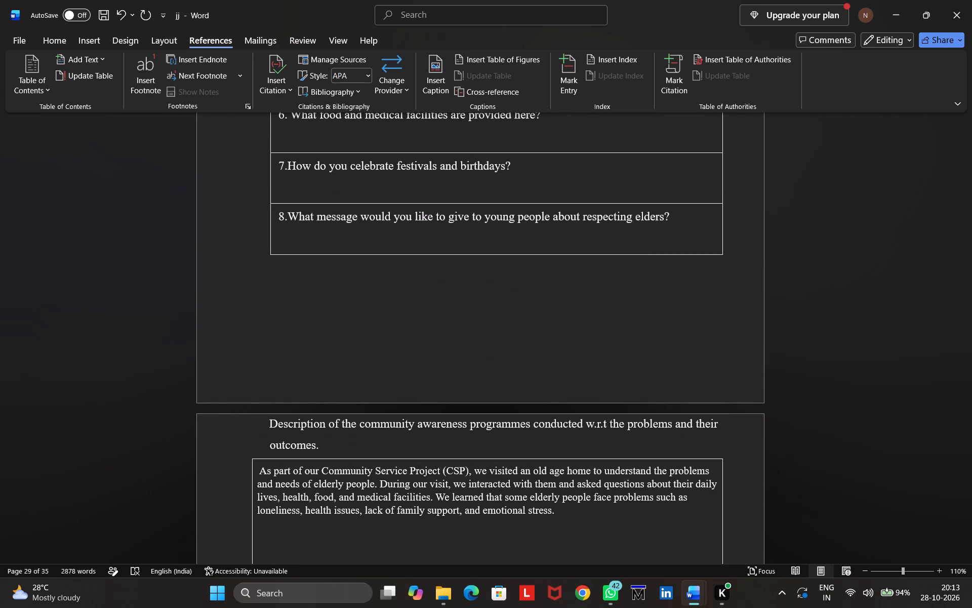
Correct the misspelled heading in the last row of the short-term and long-term action plan table to "Conclusion".
scroll(266, 357, down, 3)
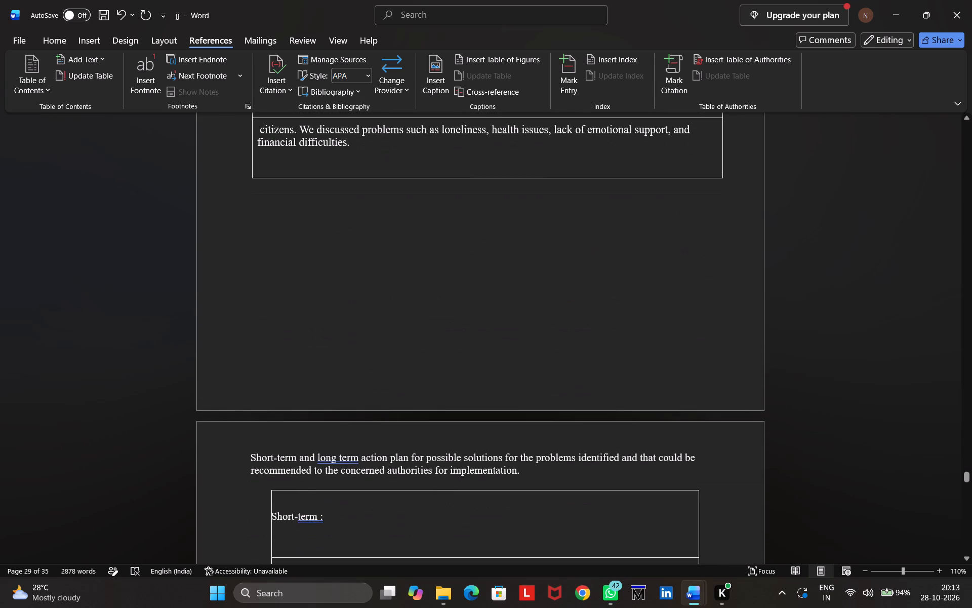
scroll(283, 350, right, 1)
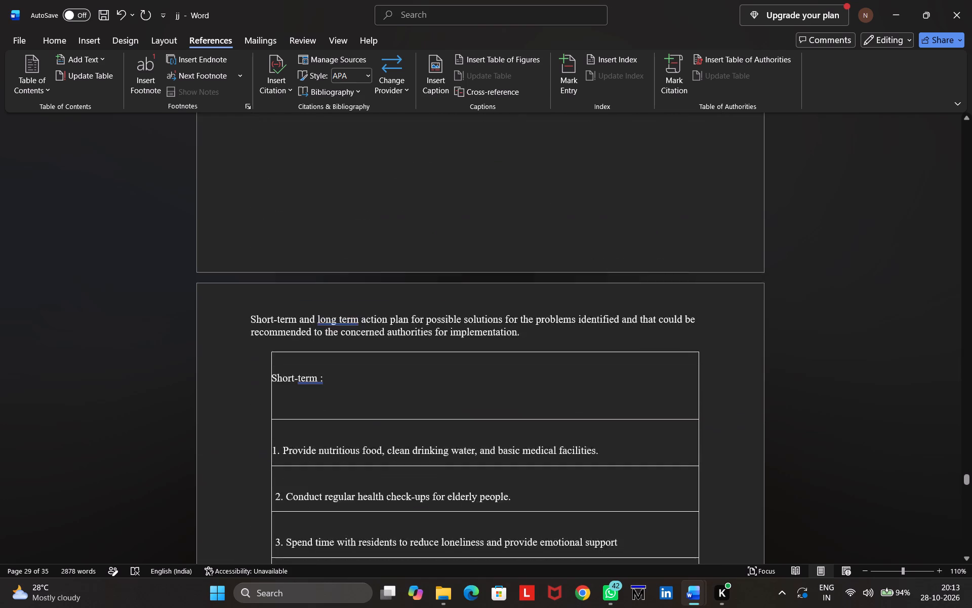
scroll(283, 350, down, 4)
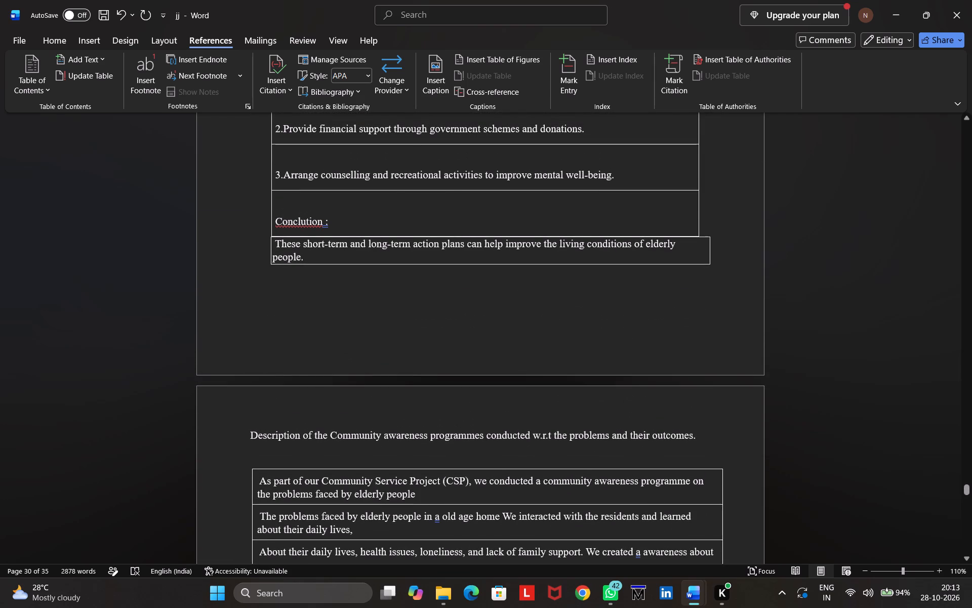
click(313, 220)
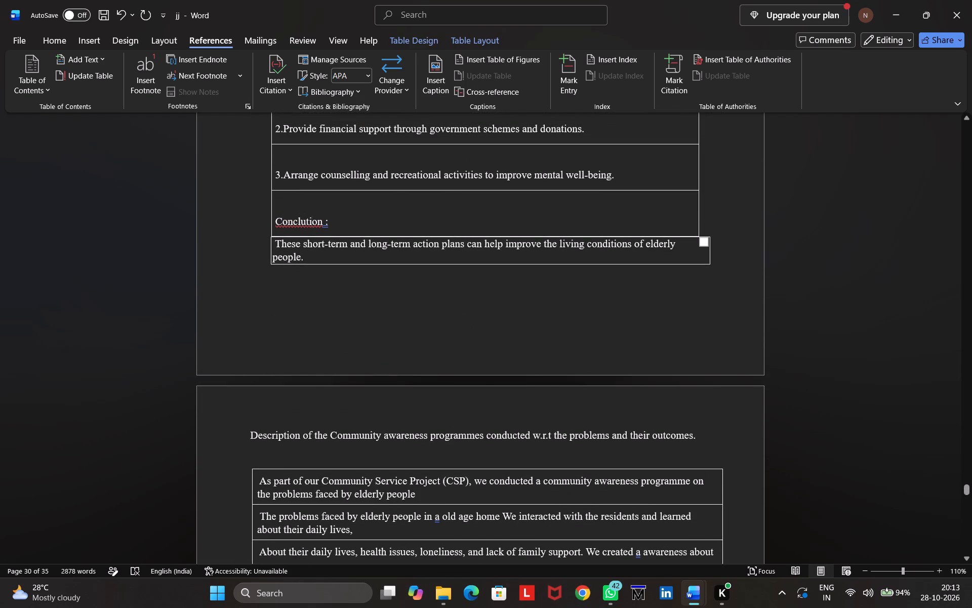
key(Left)
key(BackSpace)
text(ss)
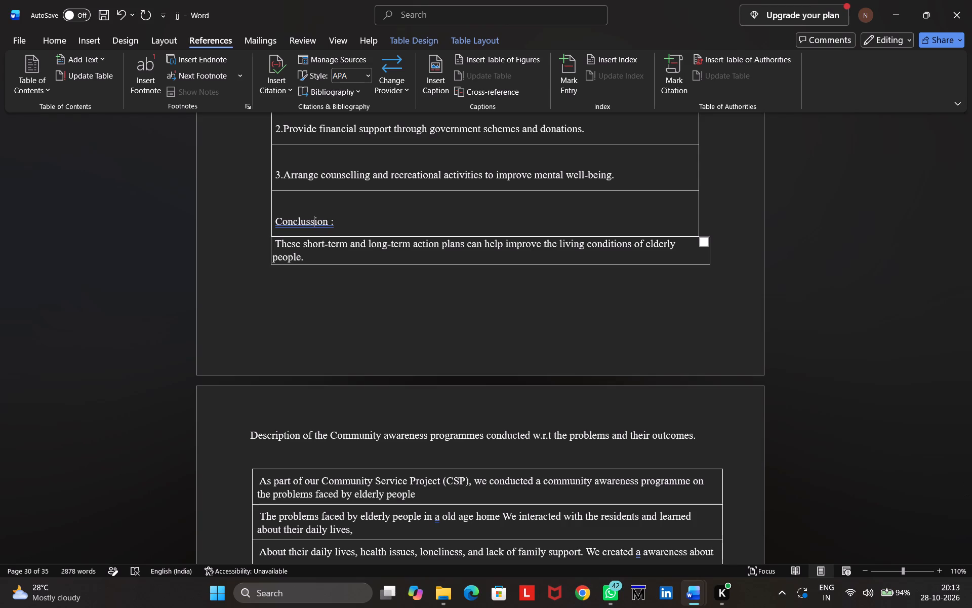
key(Right)
key(Right)
key(Right)
key(Right)
key(Left)
key(Left)
key(Left)
key(Left)
key(Left)
key(BackSpace)
click(335, 279)
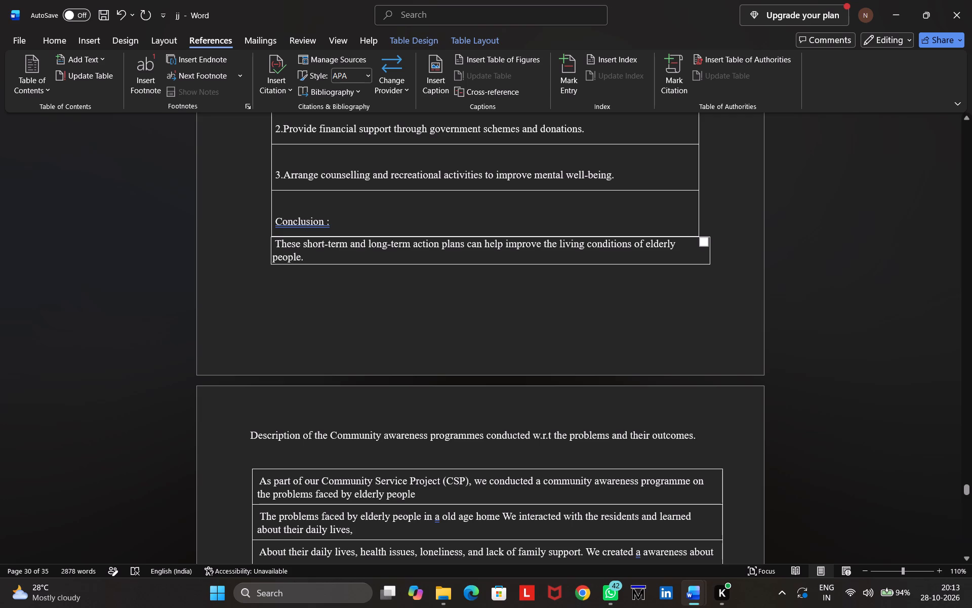
Correct "nutritions" to "nutrition" in the Medical facilities row of the community awareness programmes table.
scroll(335, 279, down, 4)
scroll(335, 279, up, 1)
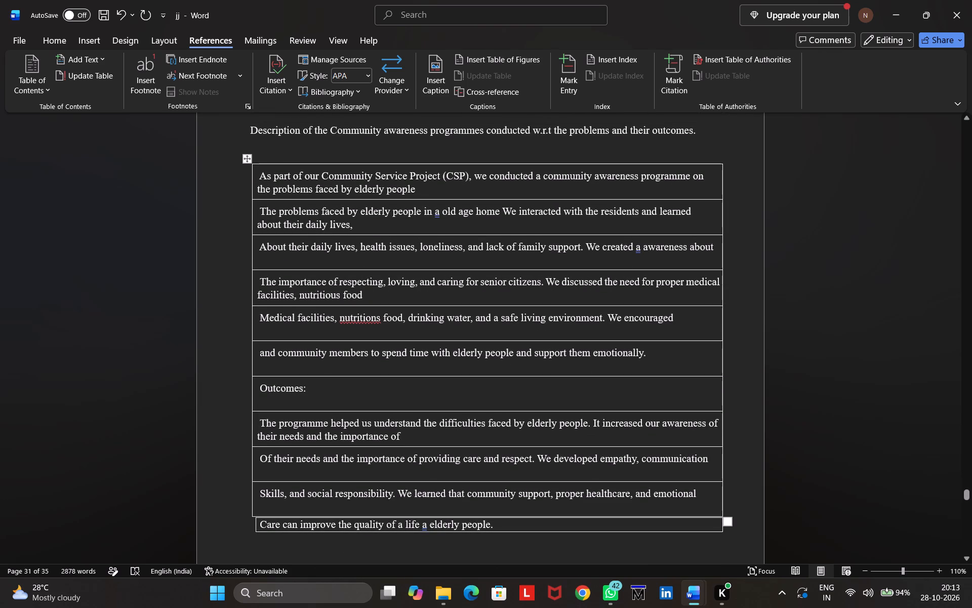
click(379, 319)
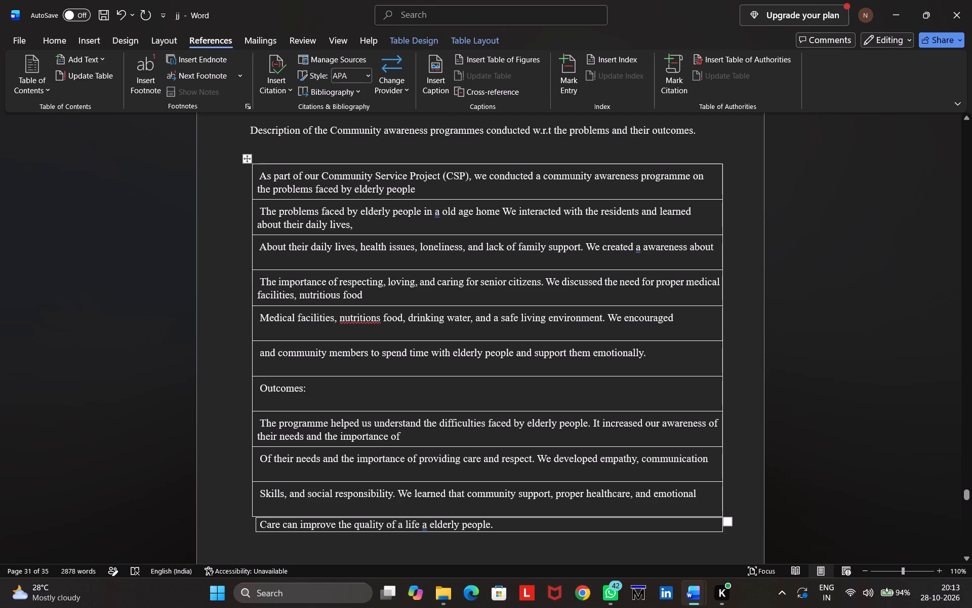
key(BackSpace)
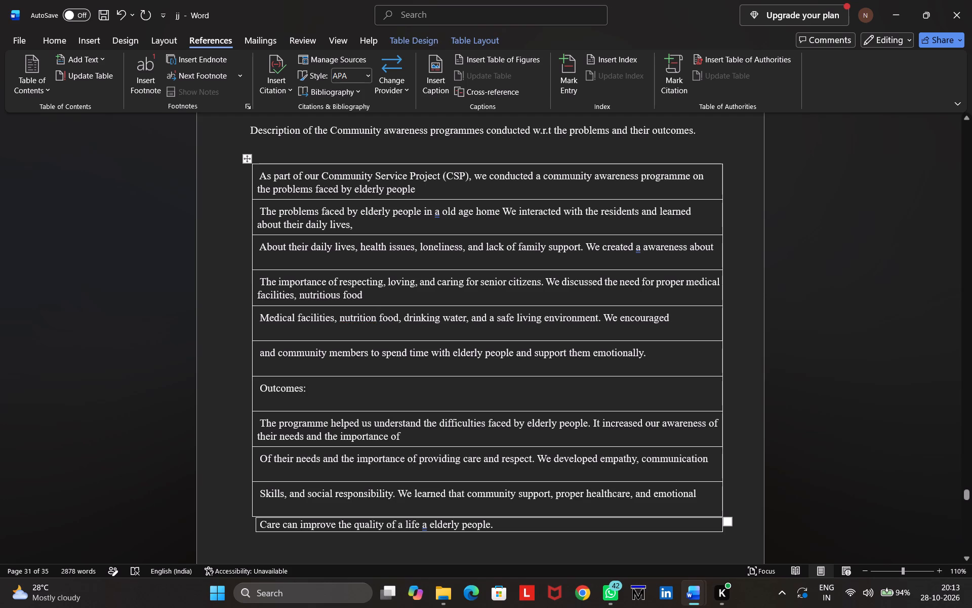
Delete the stray "a" before "elderly people" in the last row of the community awareness programmes table.
scroll(383, 362, down, 6)
scroll(383, 362, up, 1)
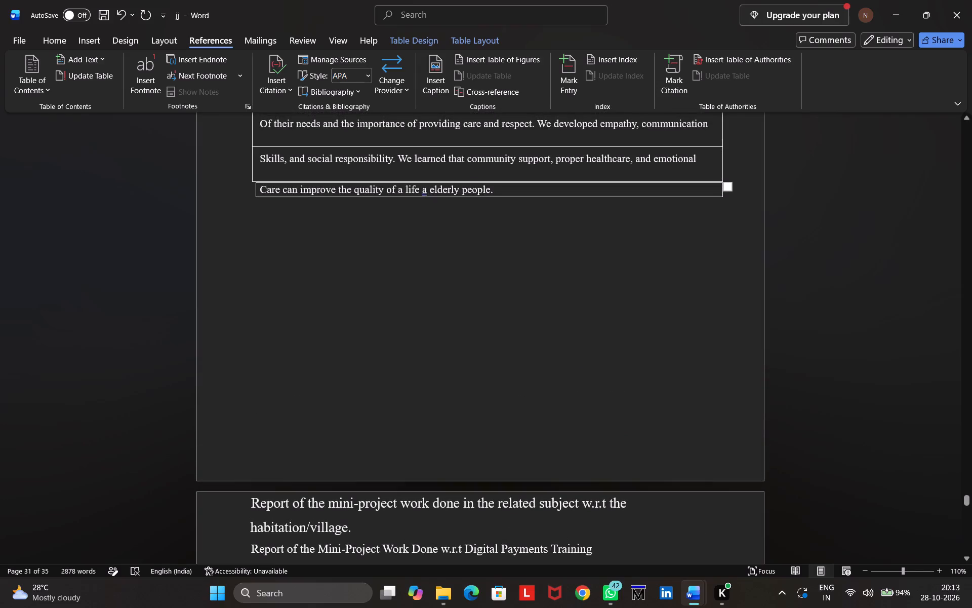
click(426, 188)
key(BackSpace)
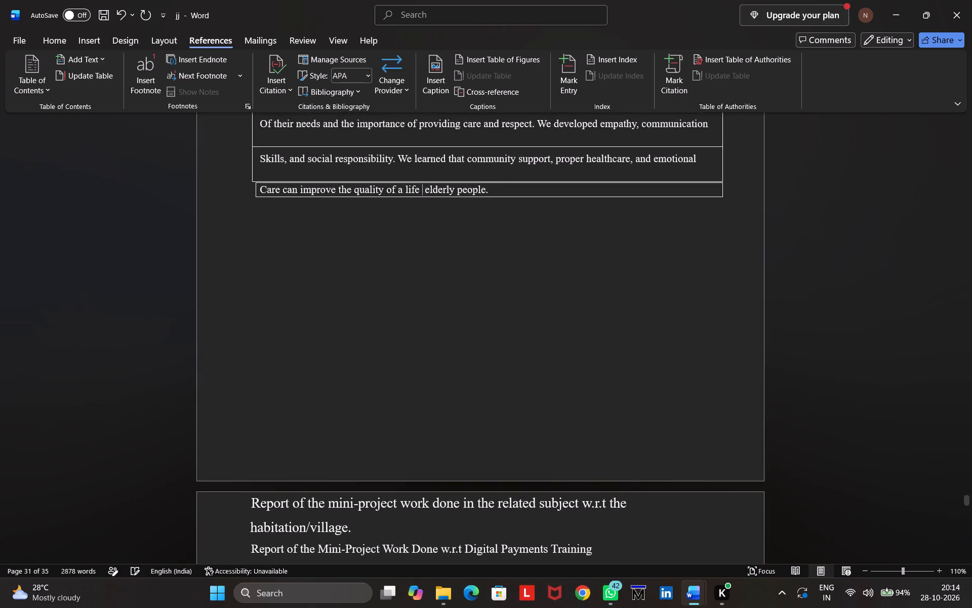
Review the digital payments mini-project report and the student self-evaluation form for errors and layout problems.
scroll(426, 188, down, 4)
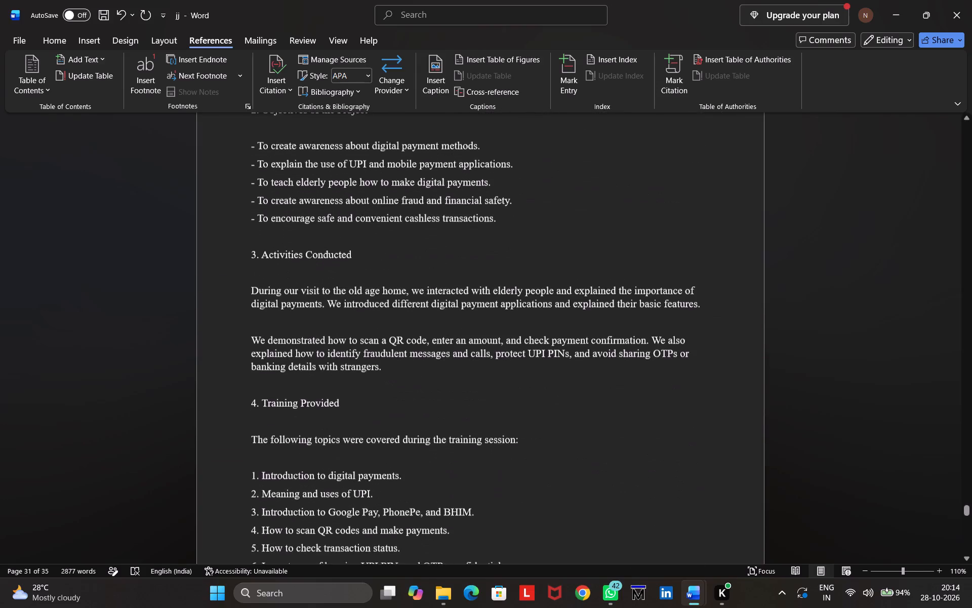
scroll(426, 188, down, 5)
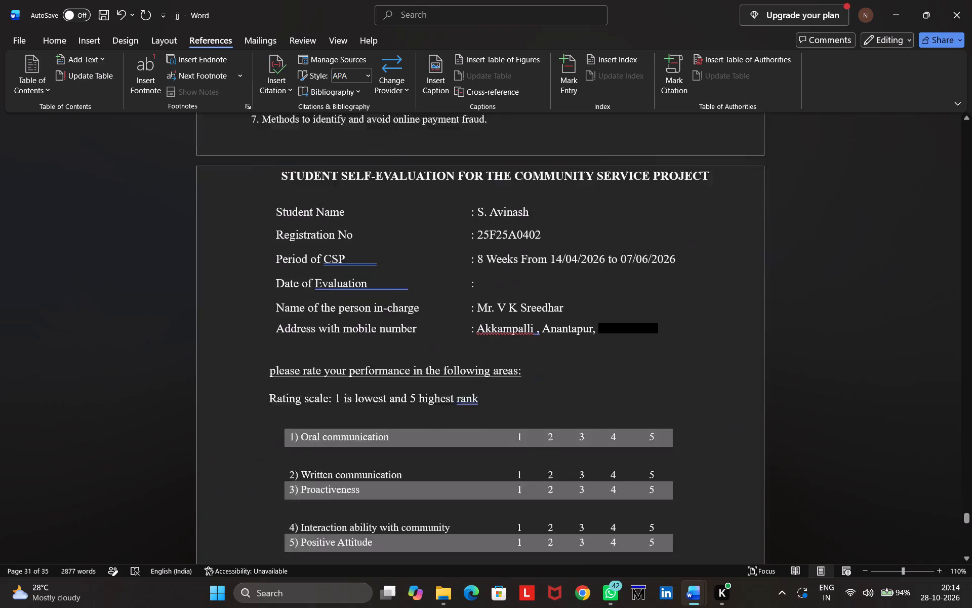
scroll(426, 188, down, 1)
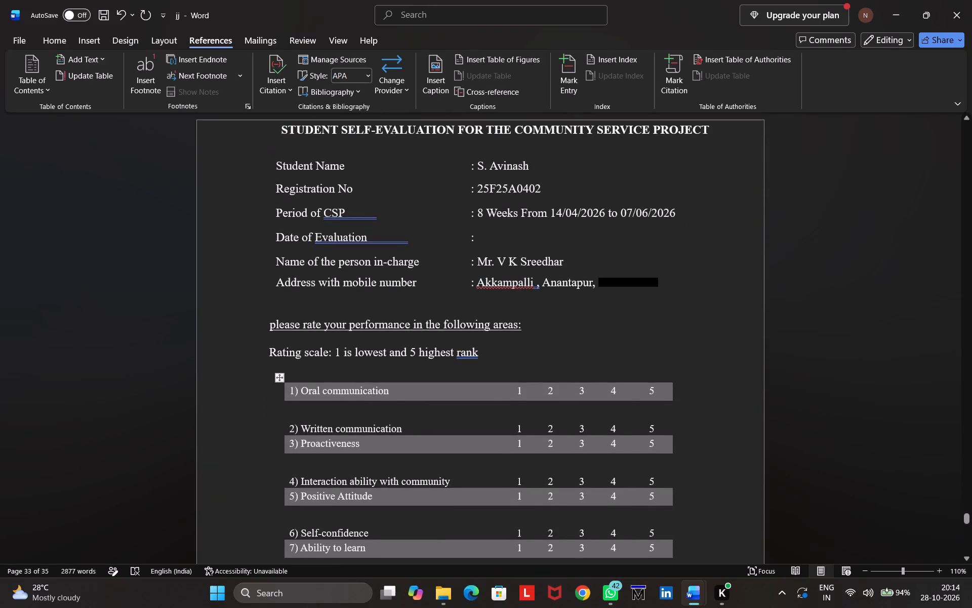
scroll(523, 428, down, 3)
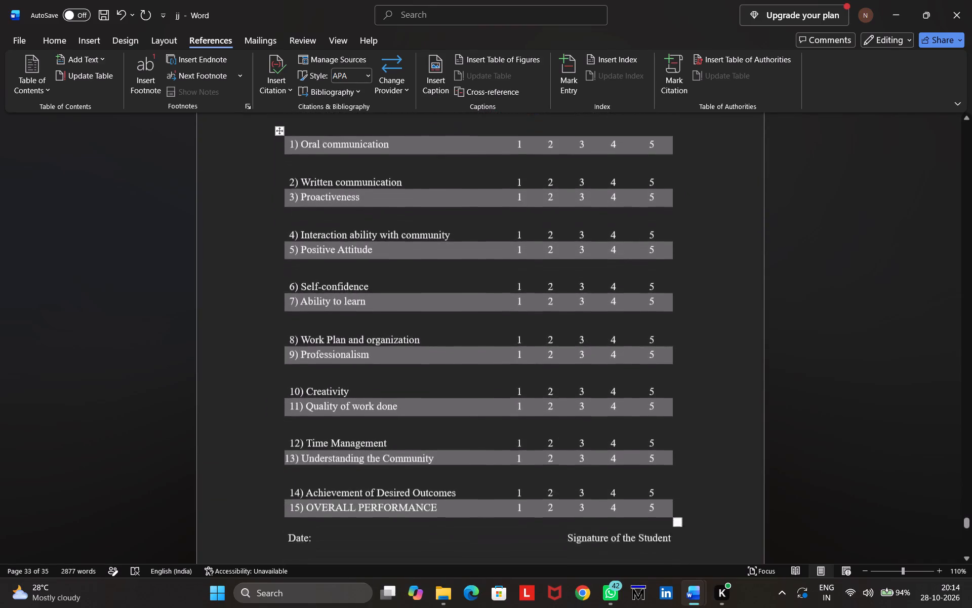
scroll(523, 428, down, 3)
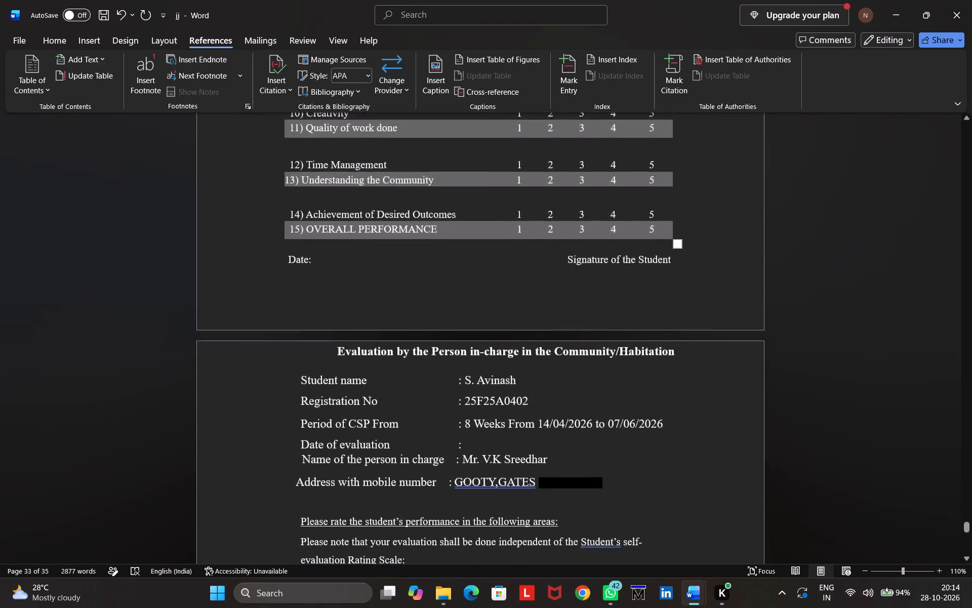
Add spaces before the colons of the address and person in charge rows in the in-charge's evaluation, aligning them with the rows above.
scroll(523, 428, down, 1)
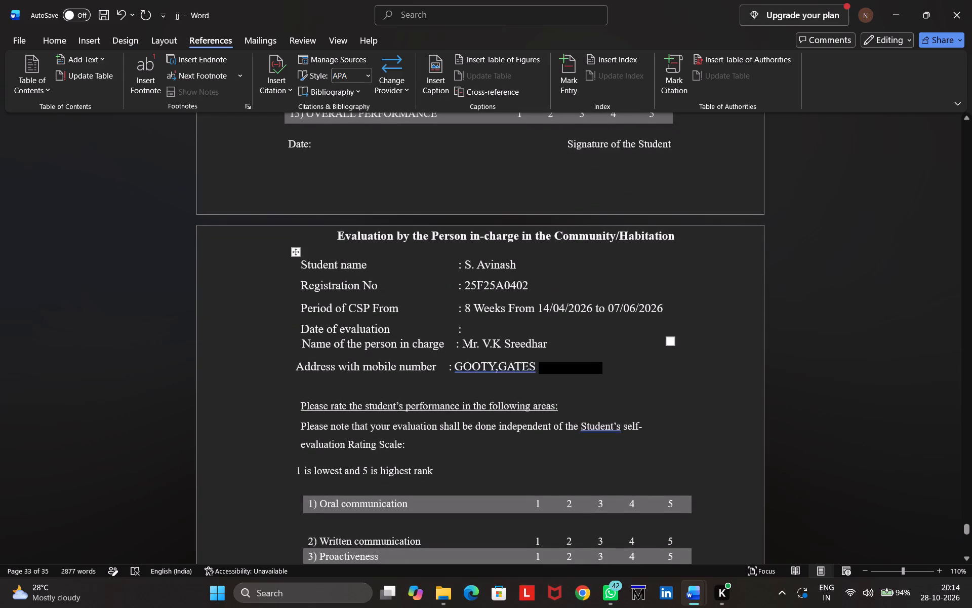
click(445, 367)
key(space)
key(space)
key(space)
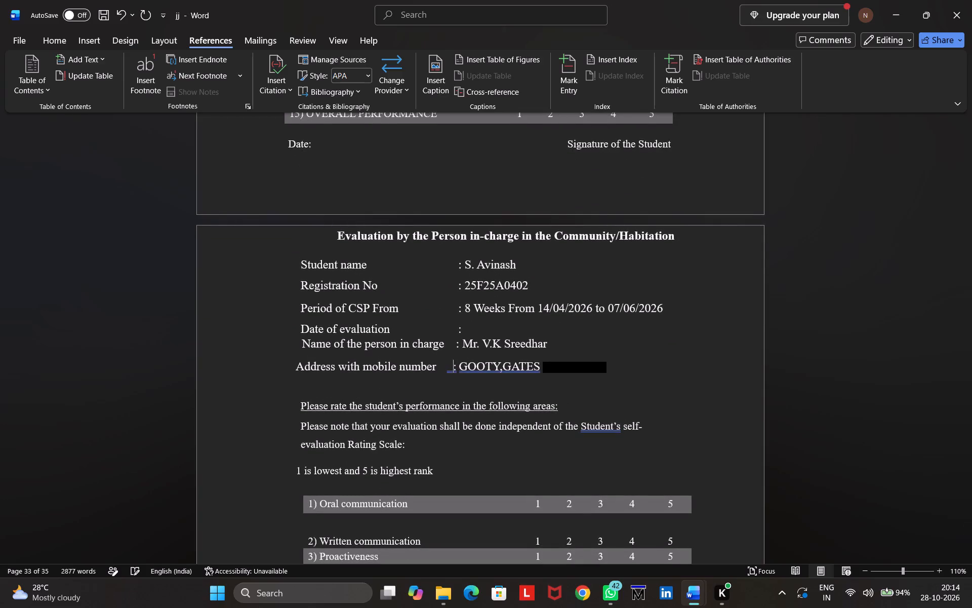
key(space)
key(space)
click(452, 344)
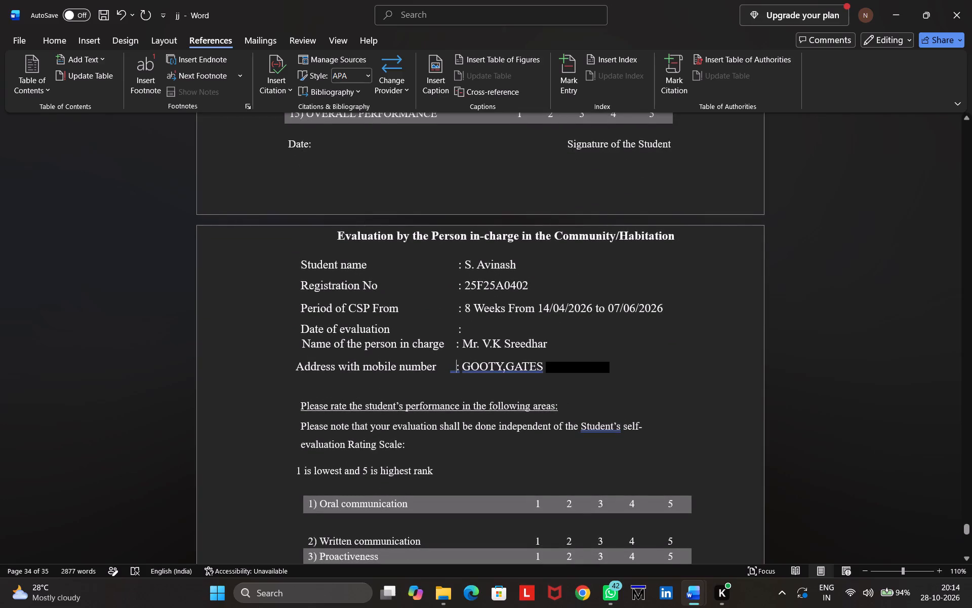
key(space)
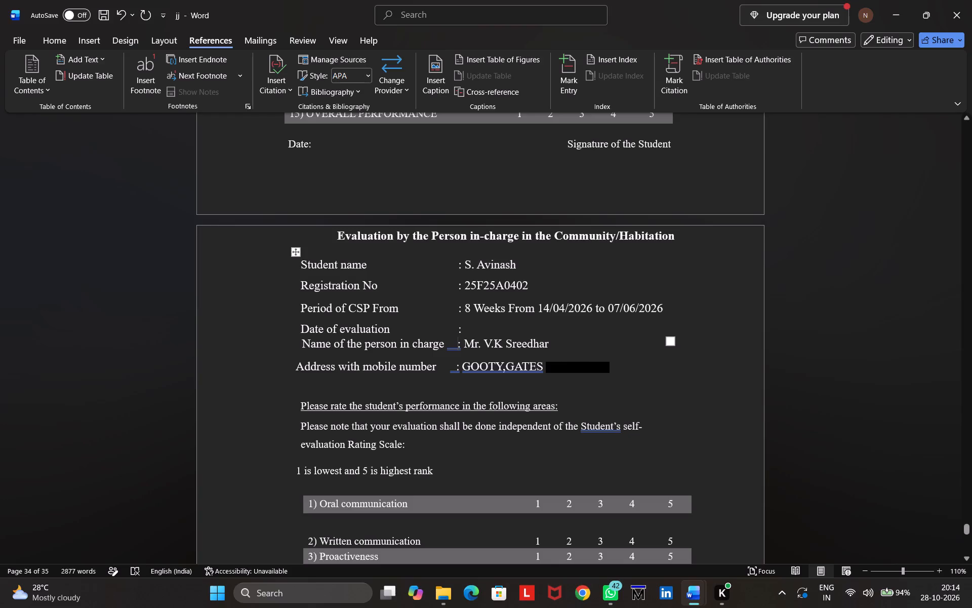
click(678, 407)
Check the remaining evaluation and photo pages, and save the report in Downloads as a Word Document named avinash.
scroll(678, 407, down, 1)
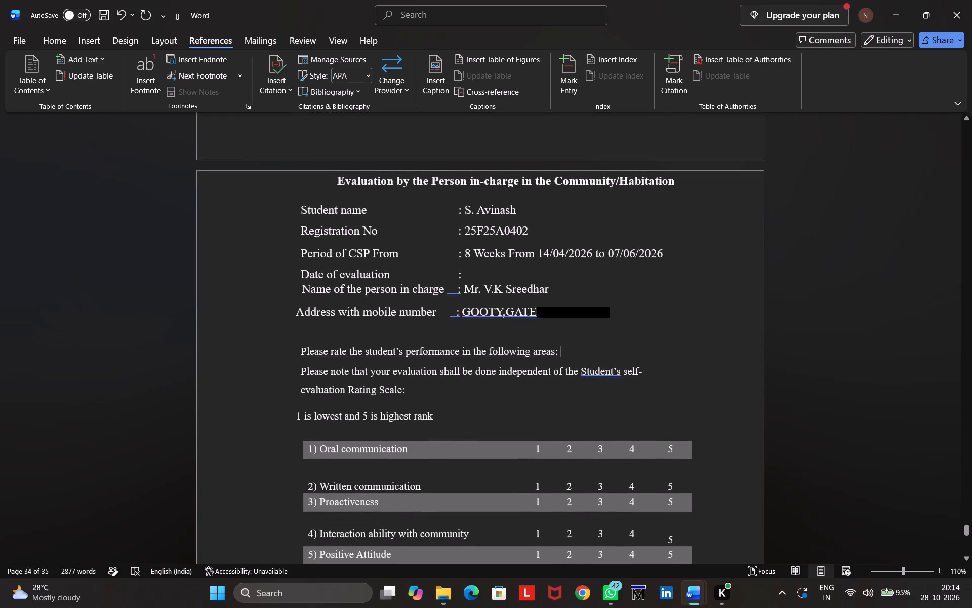
scroll(615, 406, down, 9)
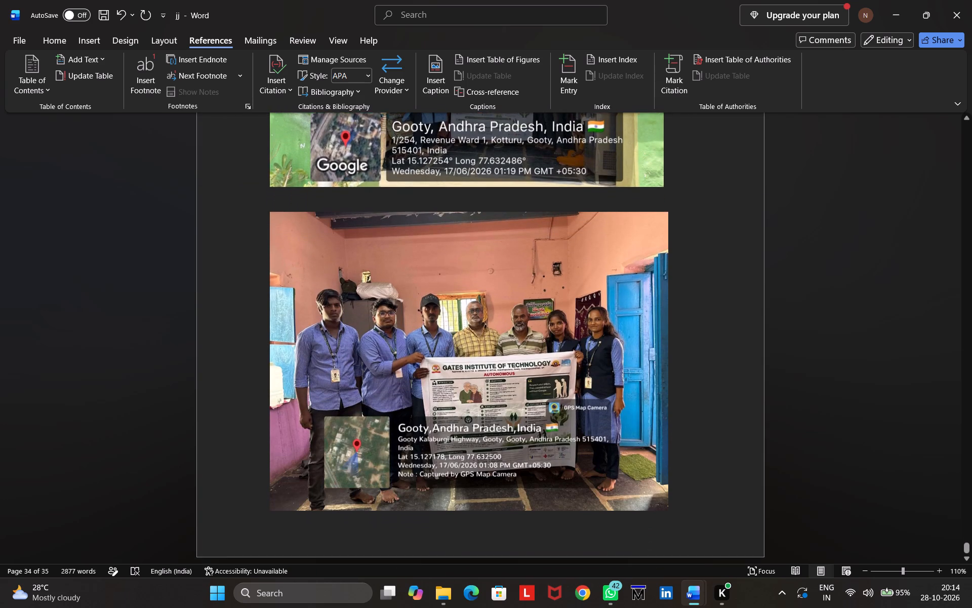
scroll(615, 406, down, 1)
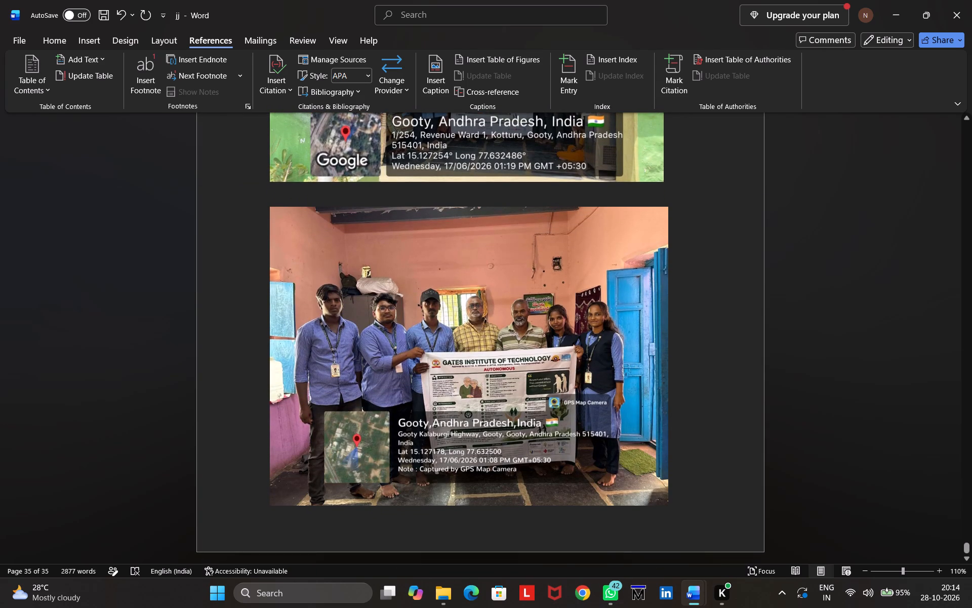
key(ctrl+s)
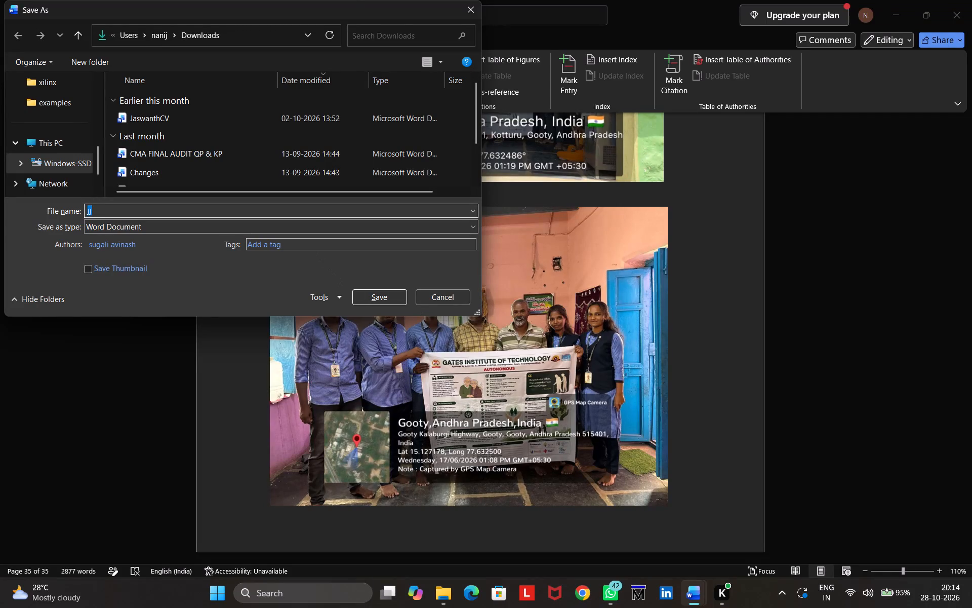
key(BackSpace)
text(avinash)
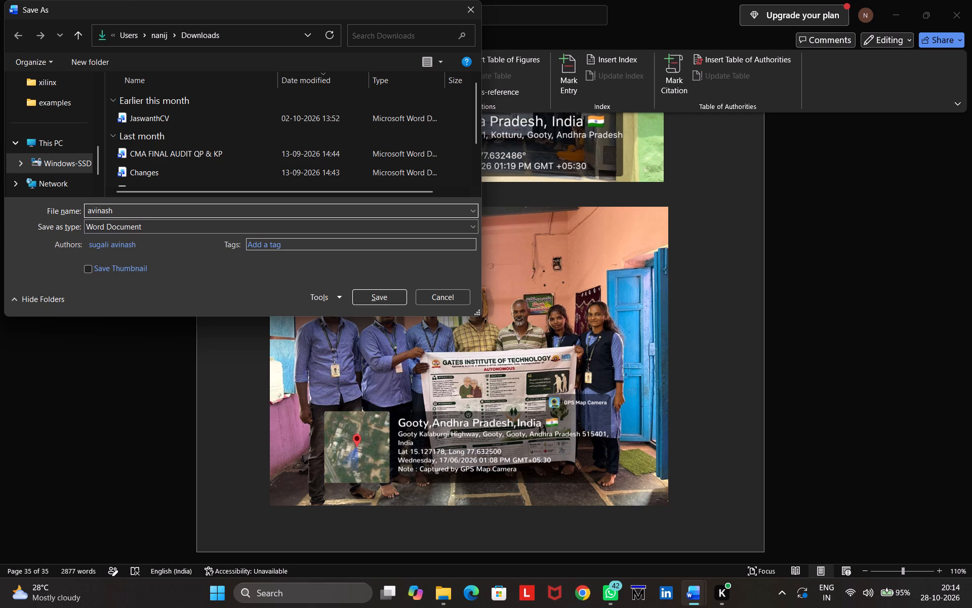
key(Return)
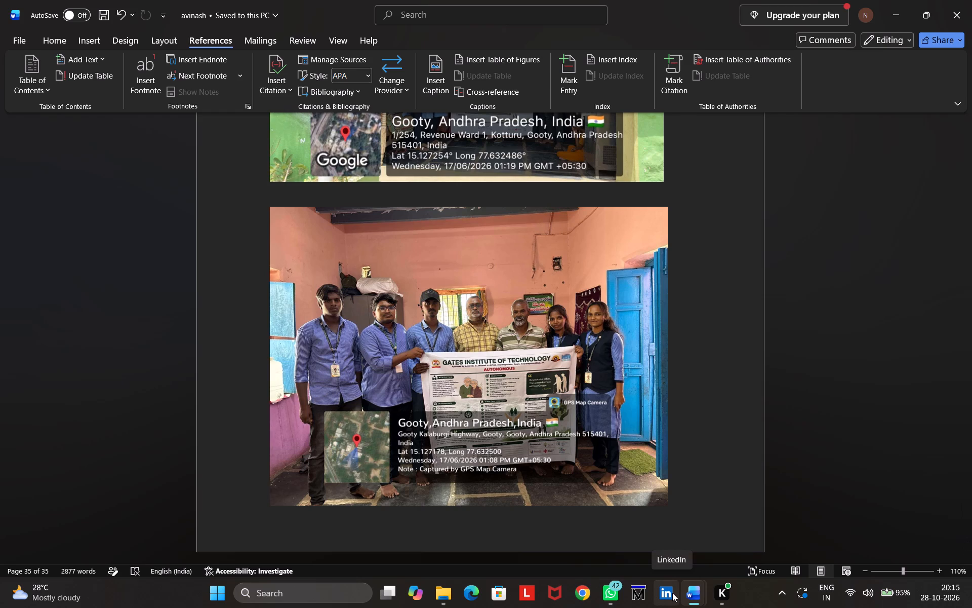
Join the "Please note that your evaluation" paragraph directly onto the "Please rate the student's performance" line in the in-charge's evaluation.
key(Delete)
key(BackSpace)
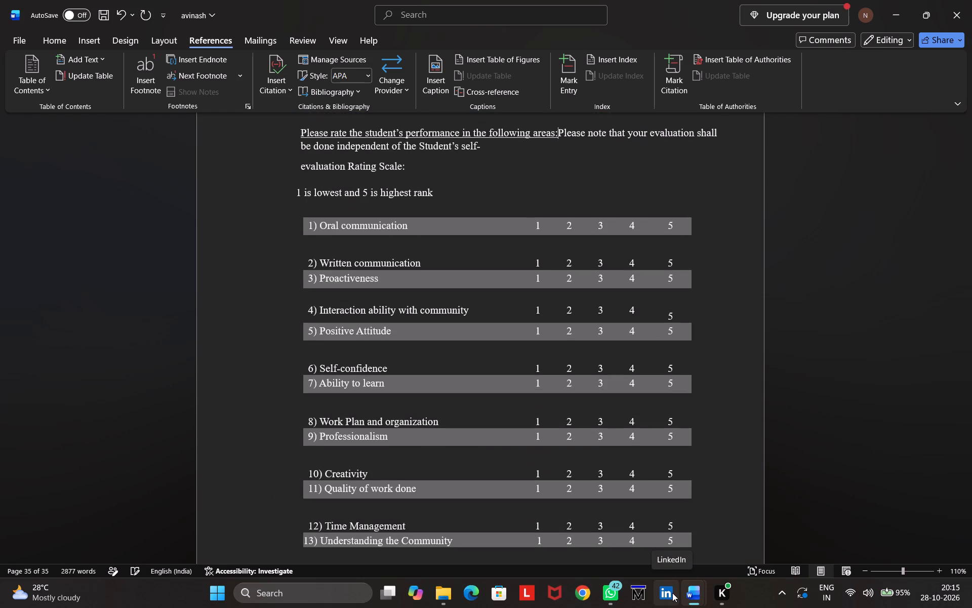
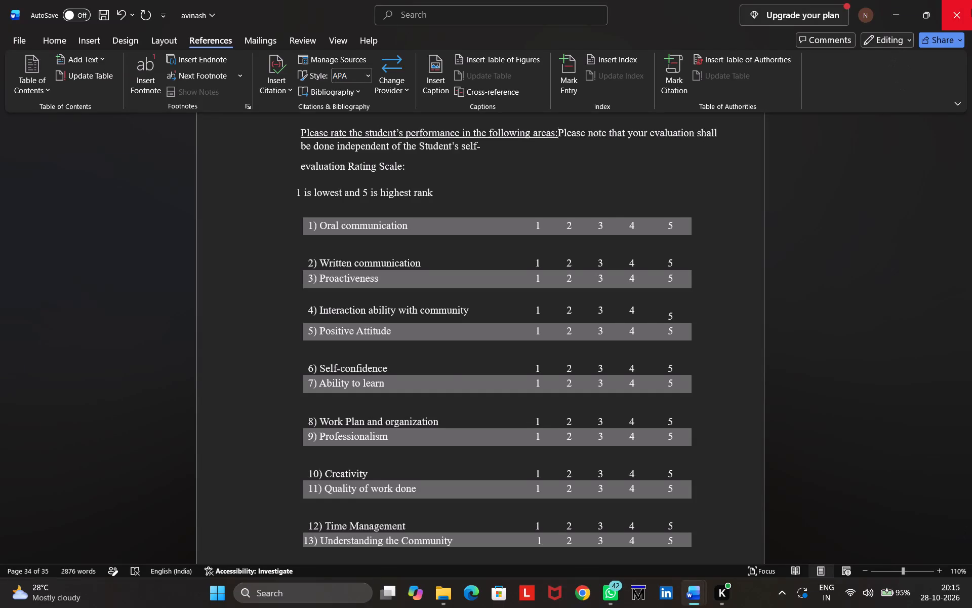
Close the avinash report document.
click(971, 9)
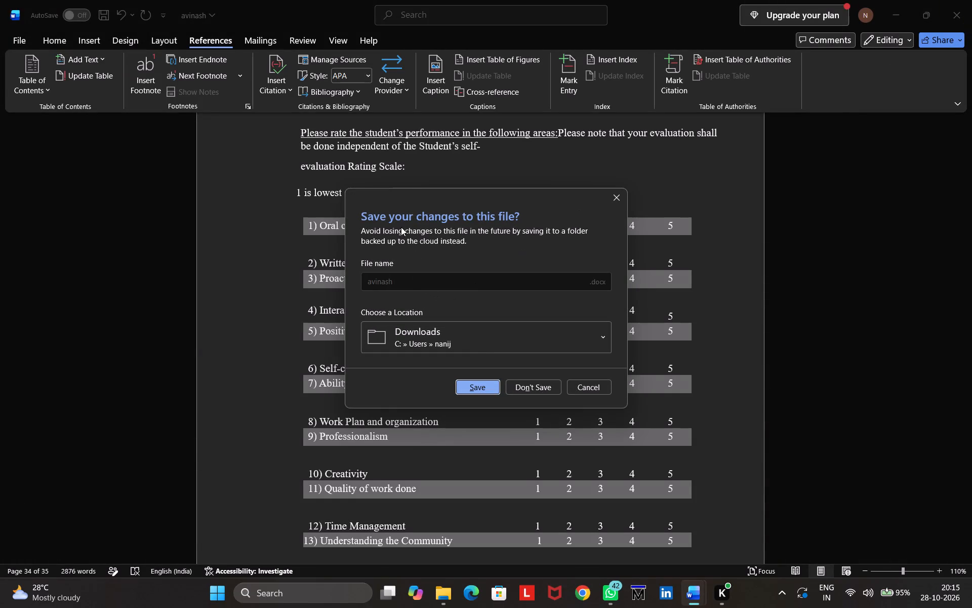
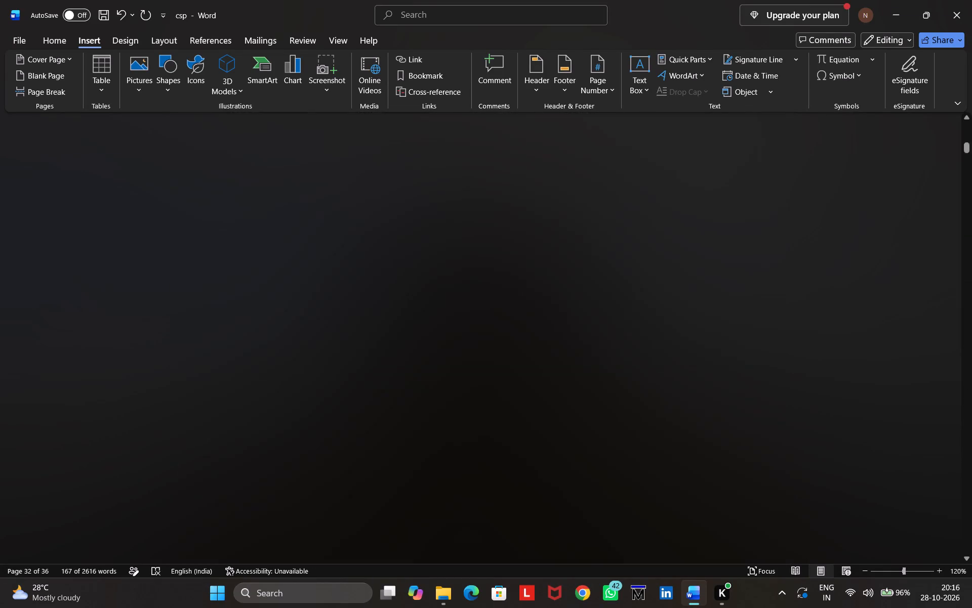
Review the csp document's title page and the Community Service Project page with the student, college and community details.
scroll(690, 540, down, 7)
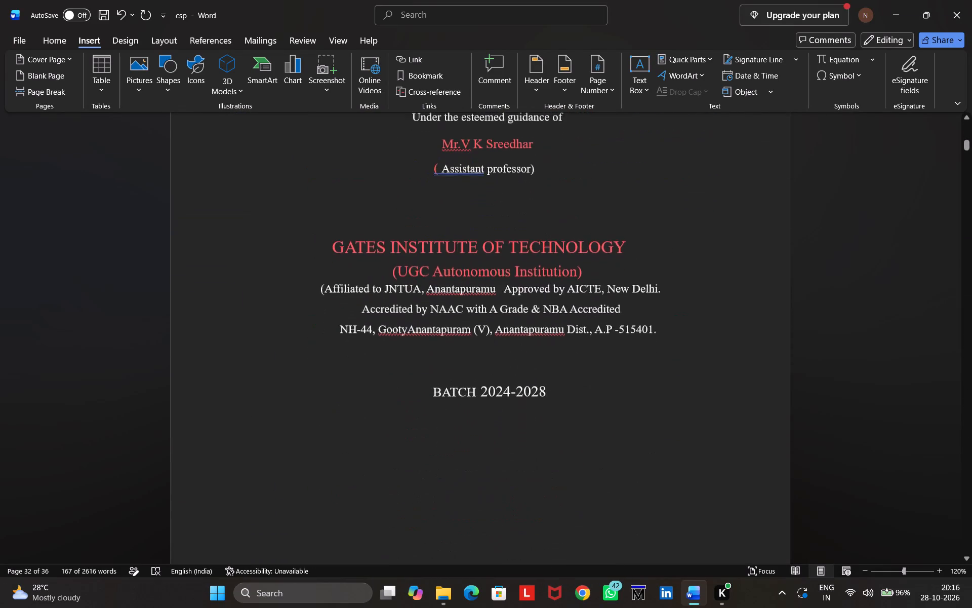
scroll(690, 540, down, 1)
scroll(690, 540, up, 1)
scroll(690, 540, down, 1)
scroll(690, 540, up, 1)
scroll(690, 540, down, 1)
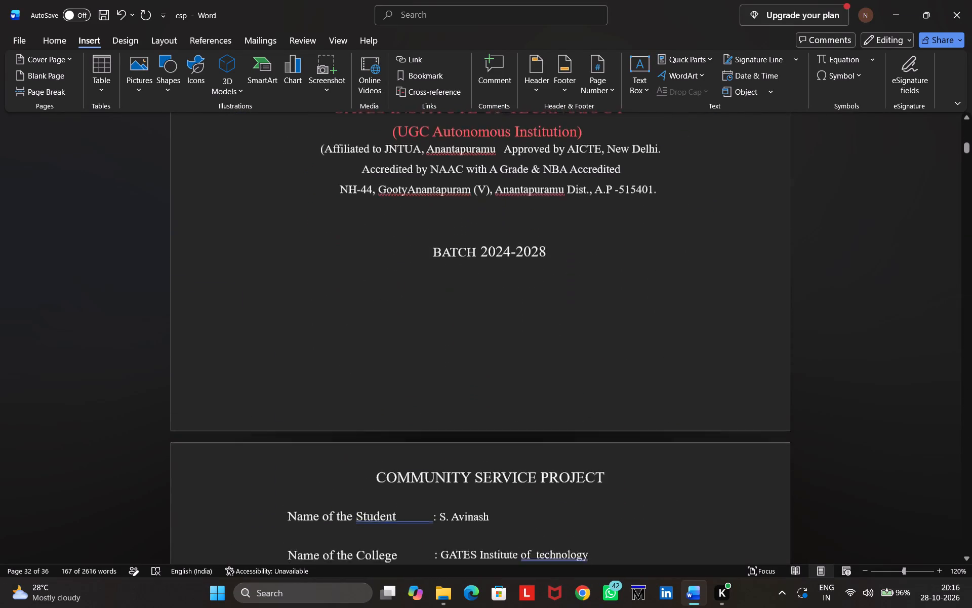
scroll(690, 540, down, 1)
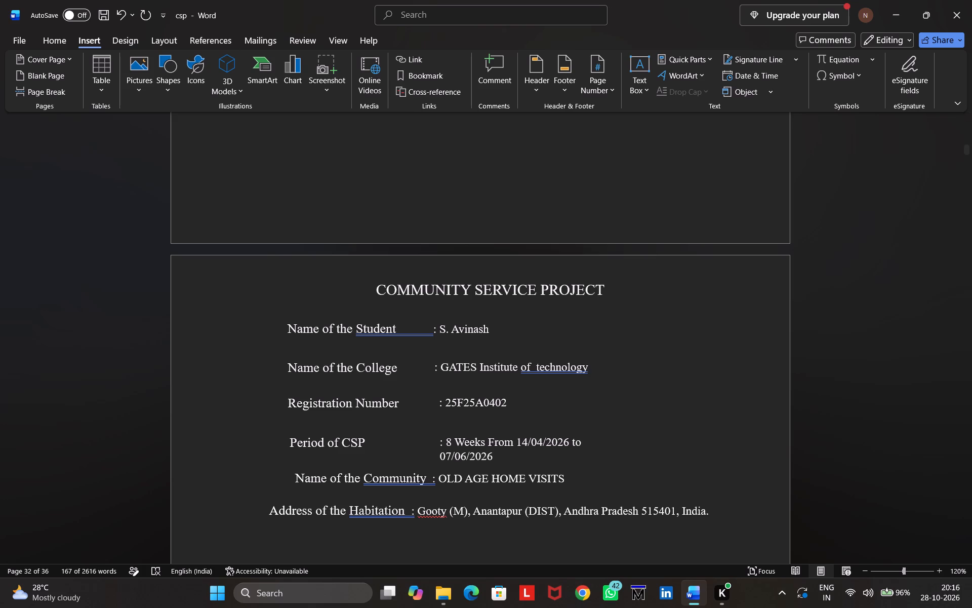
scroll(690, 540, down, 1)
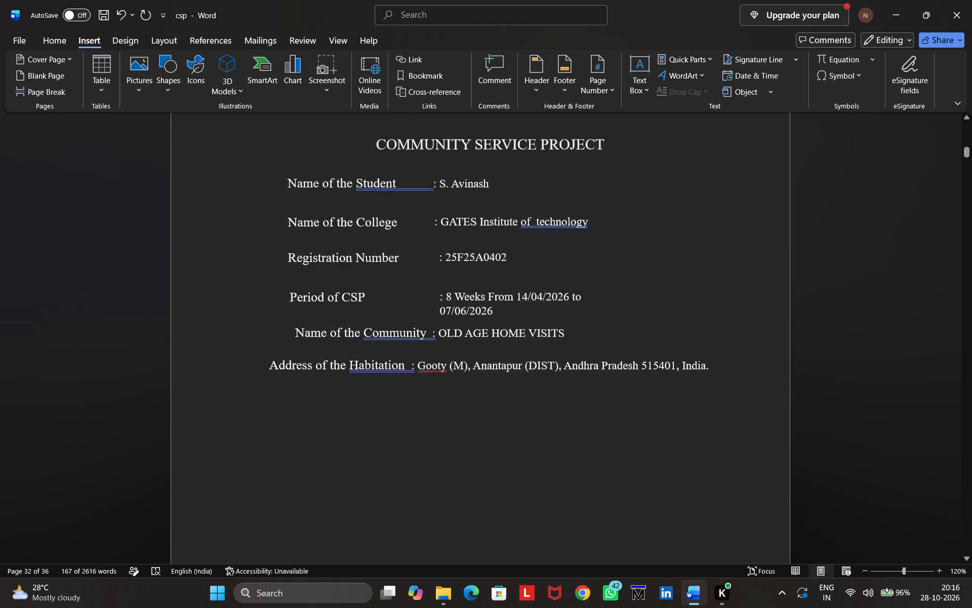
scroll(690, 540, down, 1)
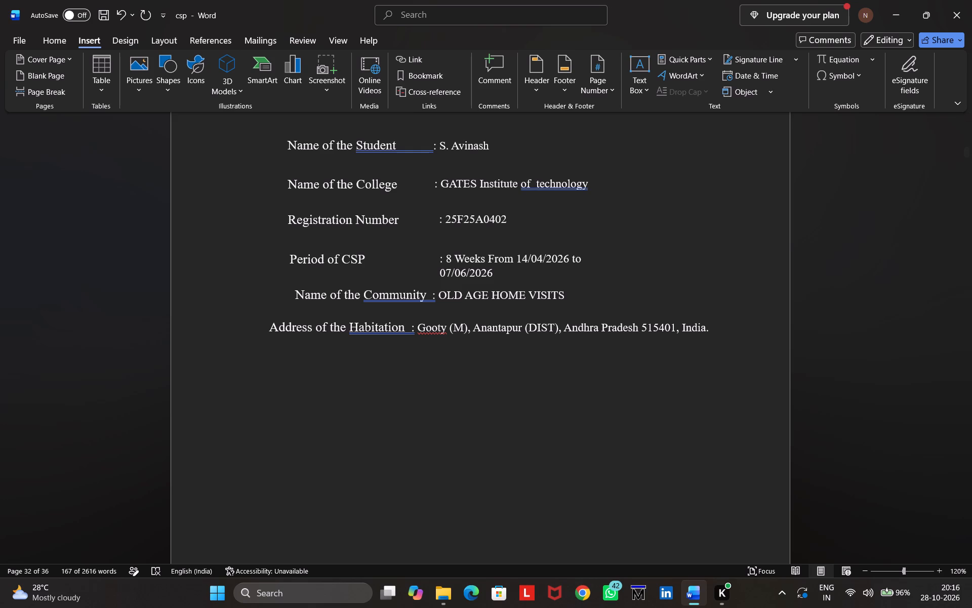
Switch to Chrome, search Google for "word to pdf converter" and open Adobe Acrobat's online Word to PDF converter.
click(581, 590)
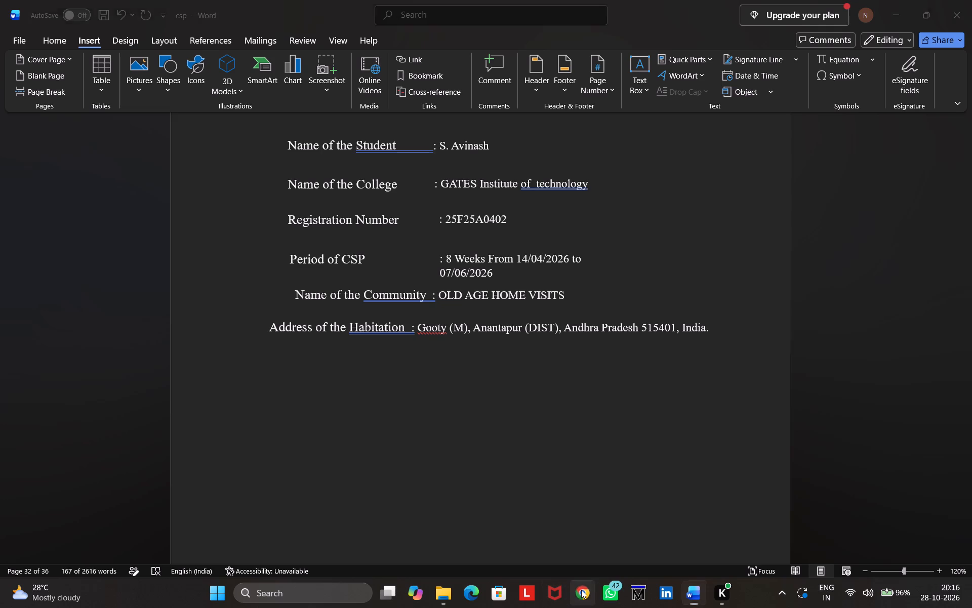
click(386, 279)
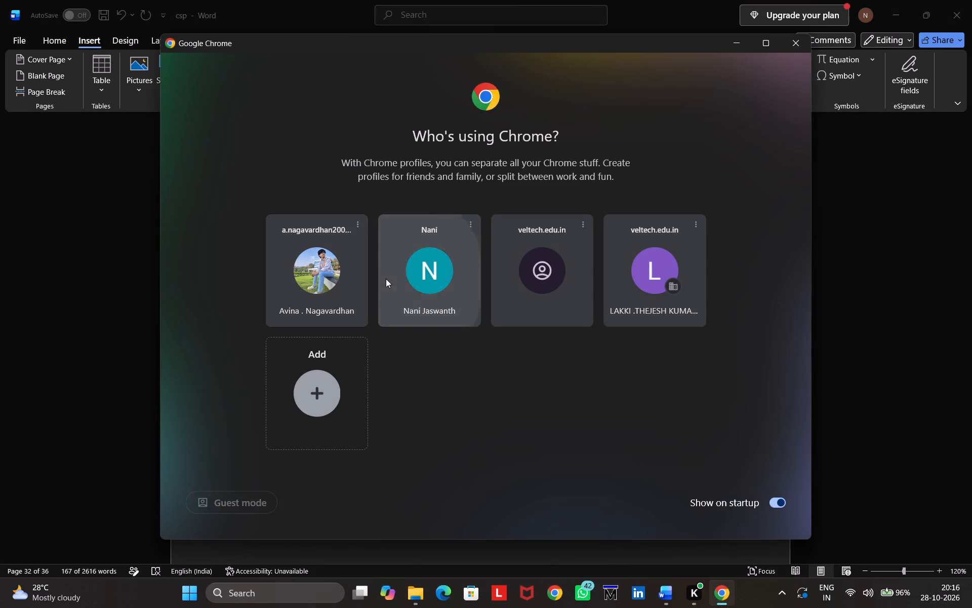
click(385, 265)
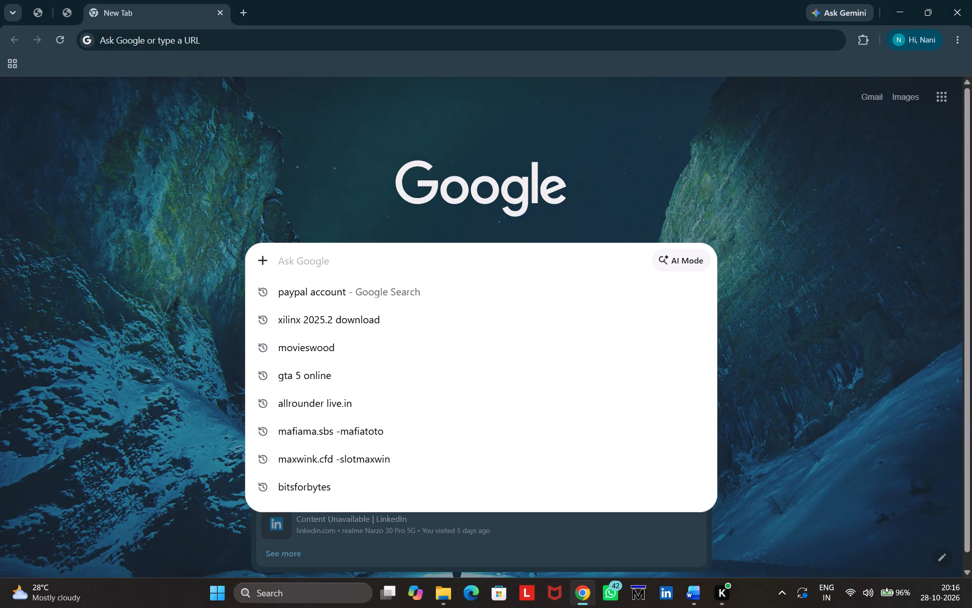
text(worf)
key(BackSpace)
text(d)
key(space)
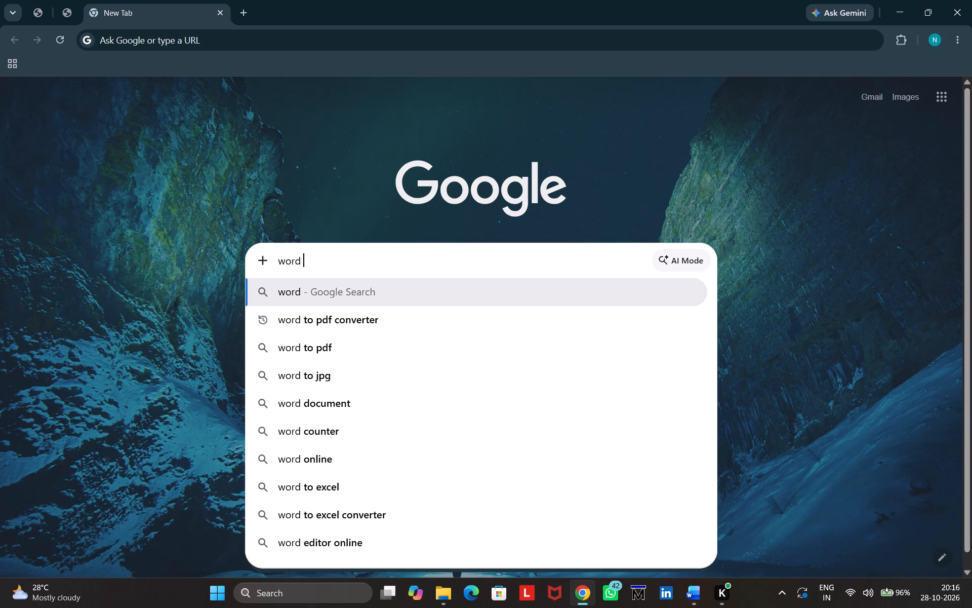
click(402, 314)
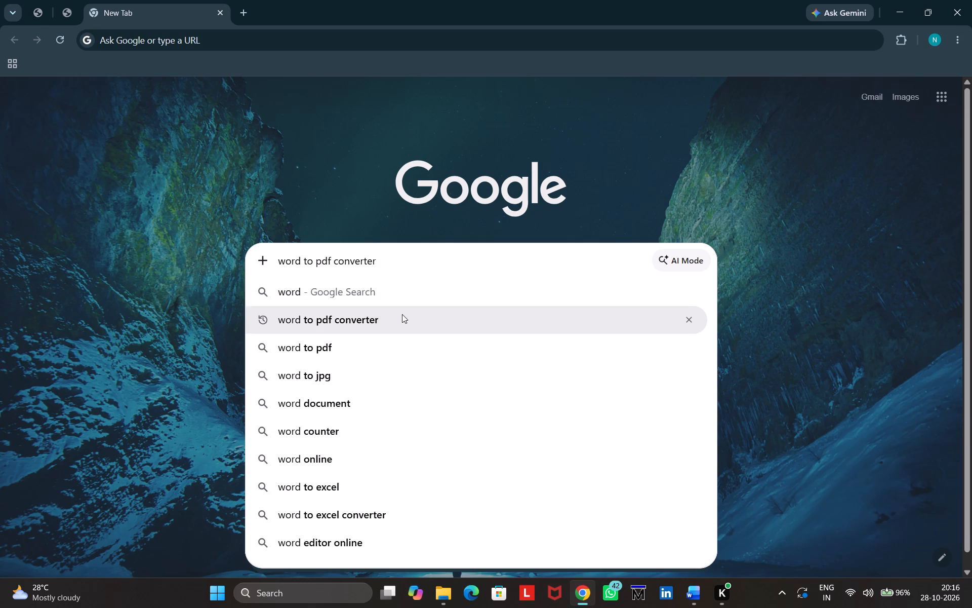
click(342, 239)
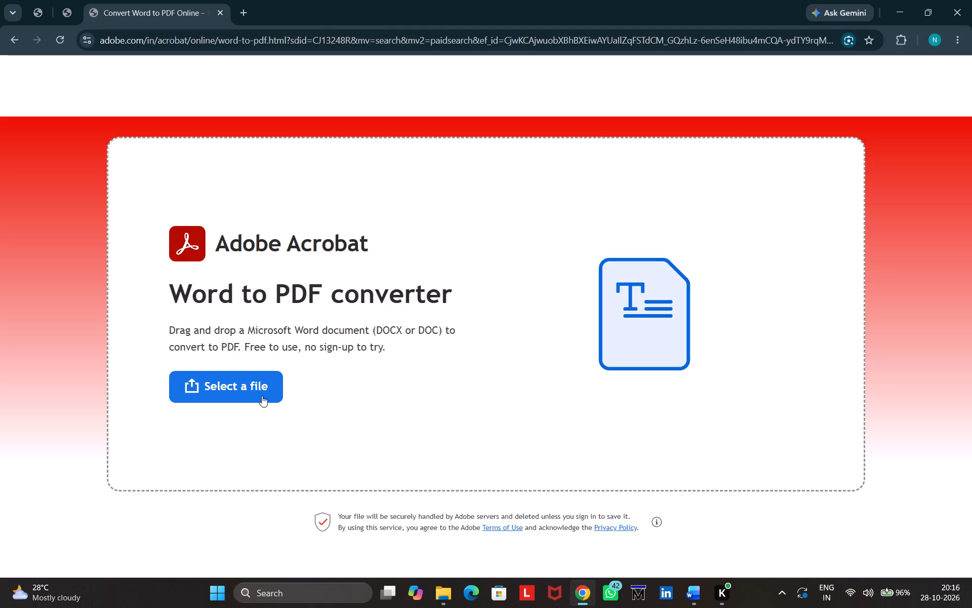
Convert the avinash Word document from the Downloads folder to PDF and download the converted file.
click(248, 388)
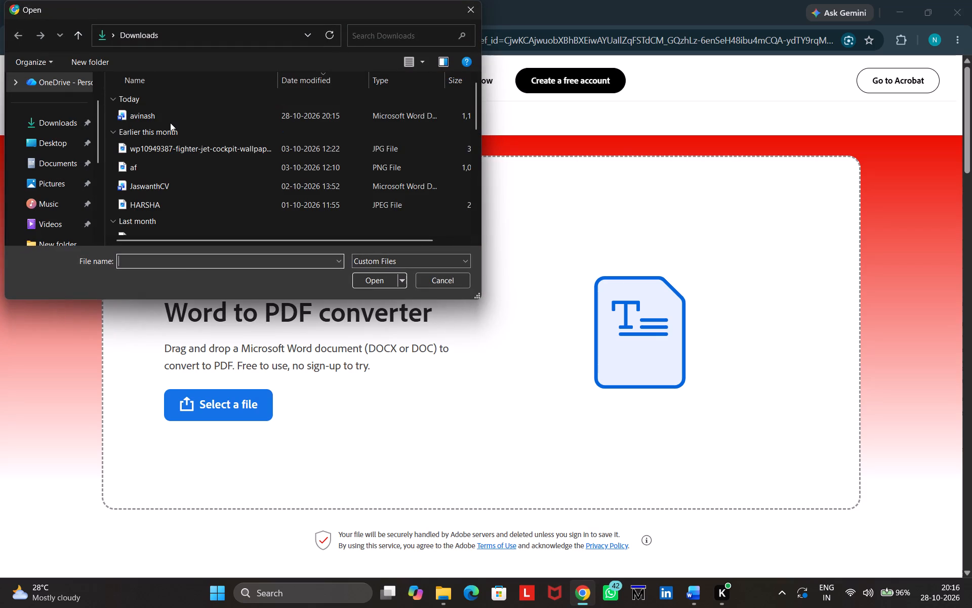
double_click(170, 123)
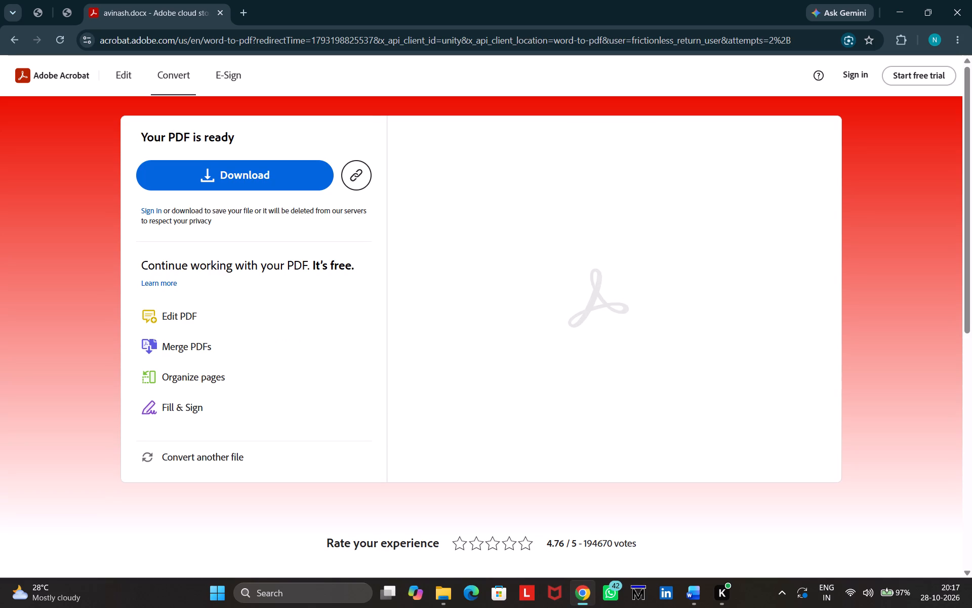
click(209, 169)
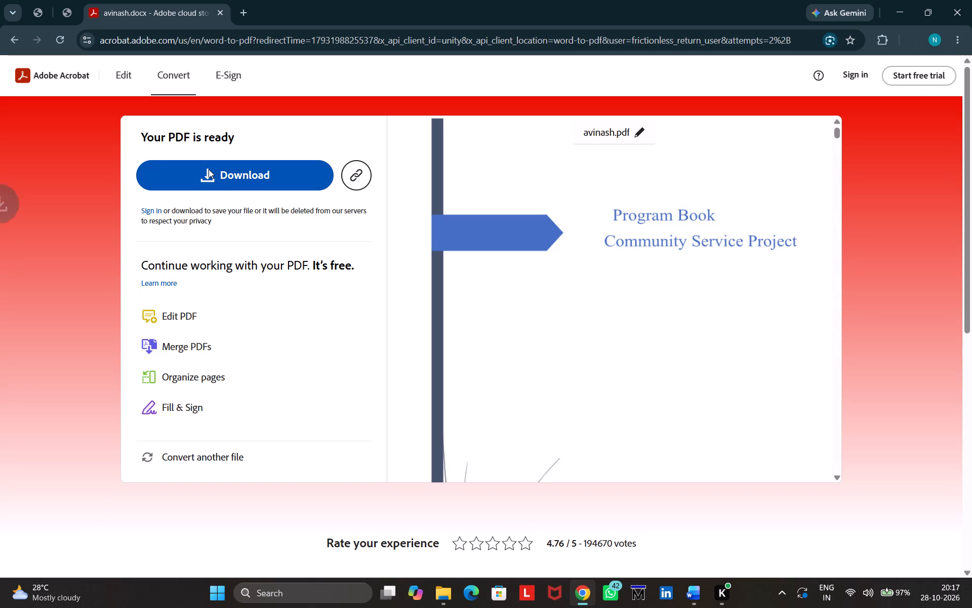
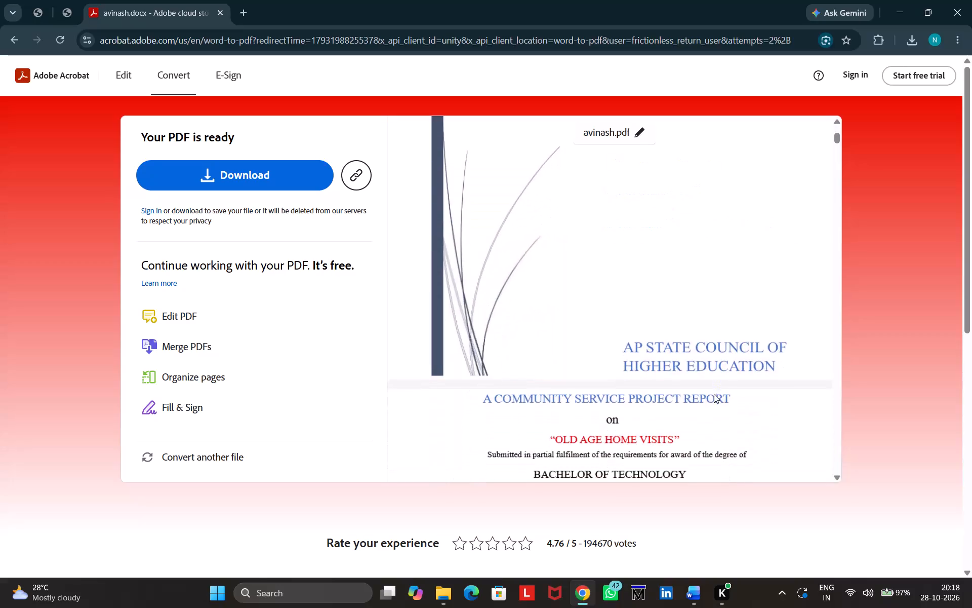
Close the Chrome window showing the converted avinash PDF and return to the csp document in Word.
scroll(714, 394, down, 3)
click(962, 0)
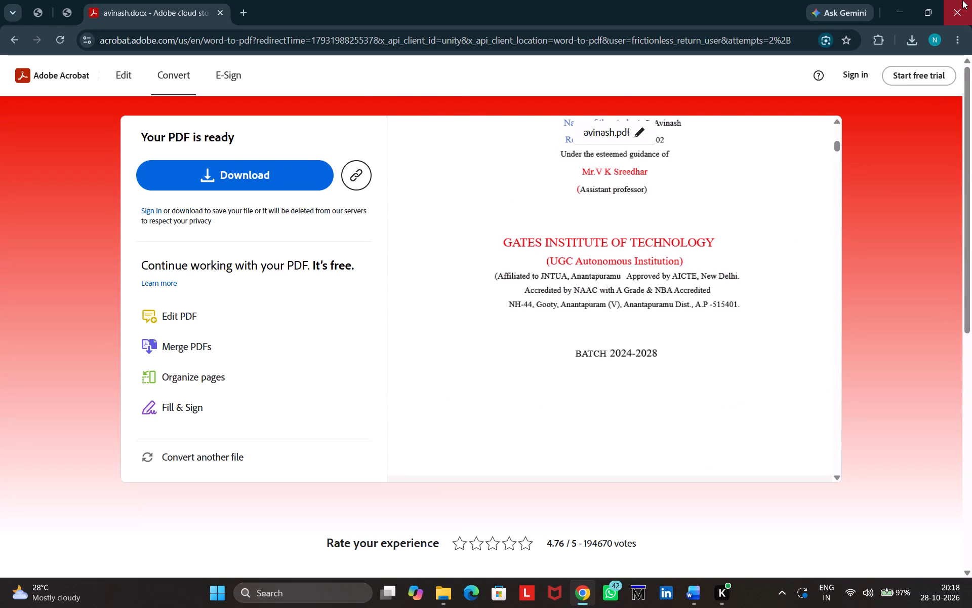
click(538, 115)
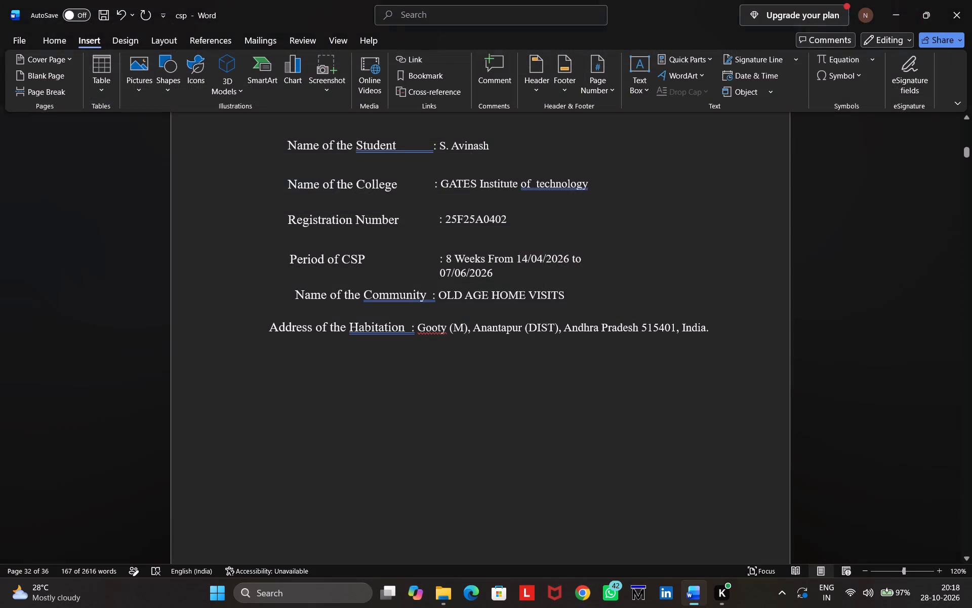
Close the csp document in Word.
click(971, 0)
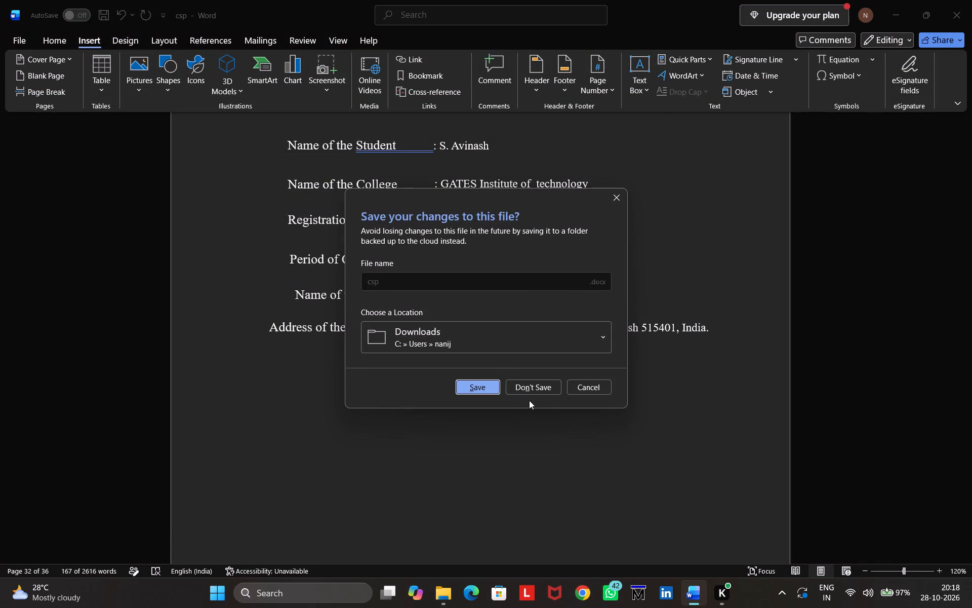
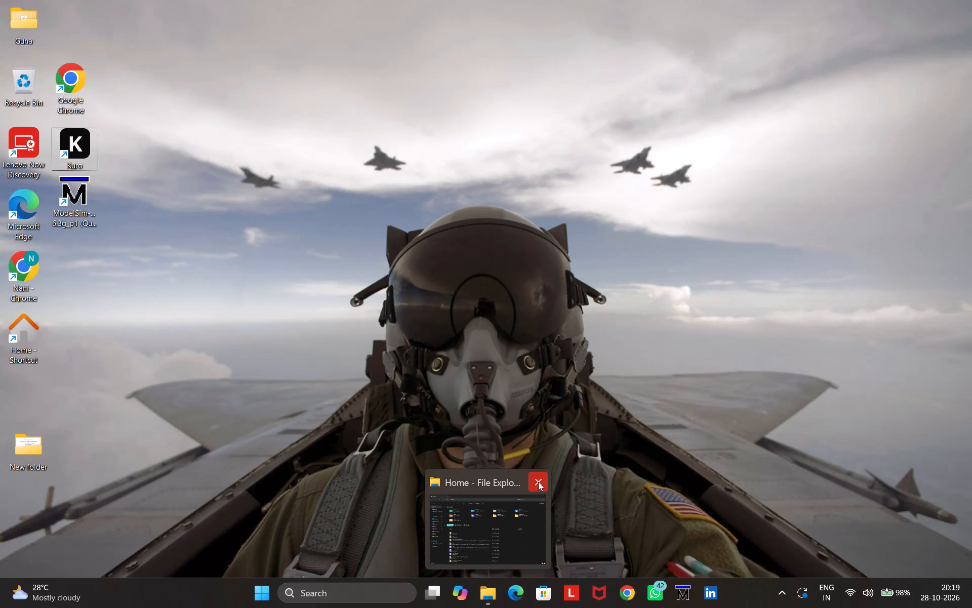
Close the open File Explorer Home window.
click(538, 482)
Shut down the computer.
click(260, 593)
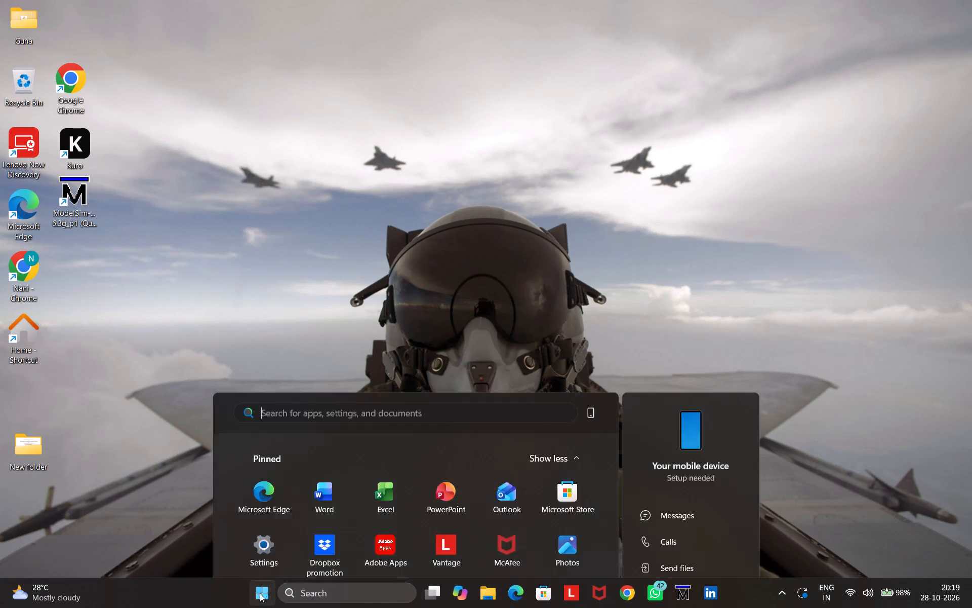
click(585, 550)
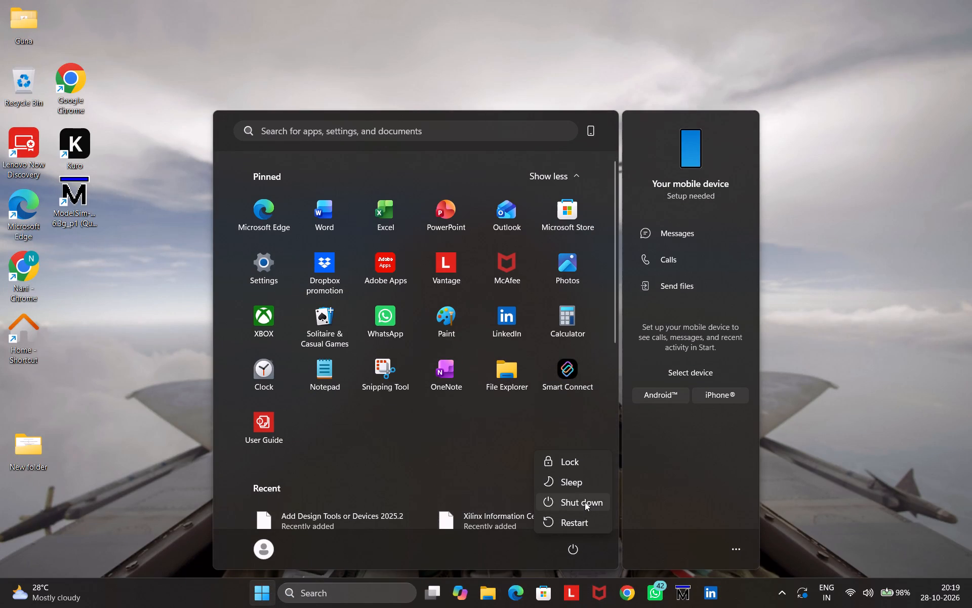
click(585, 502)
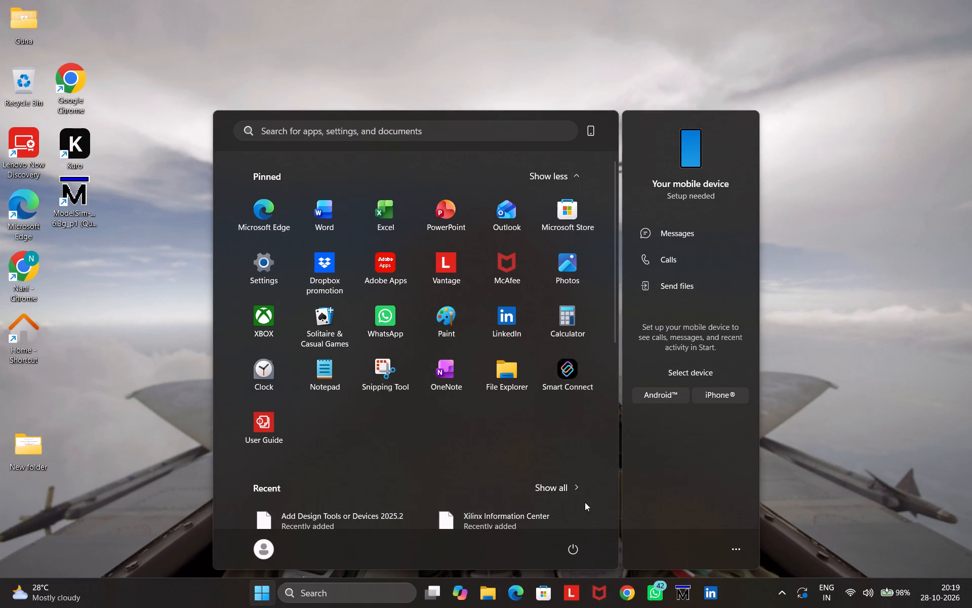